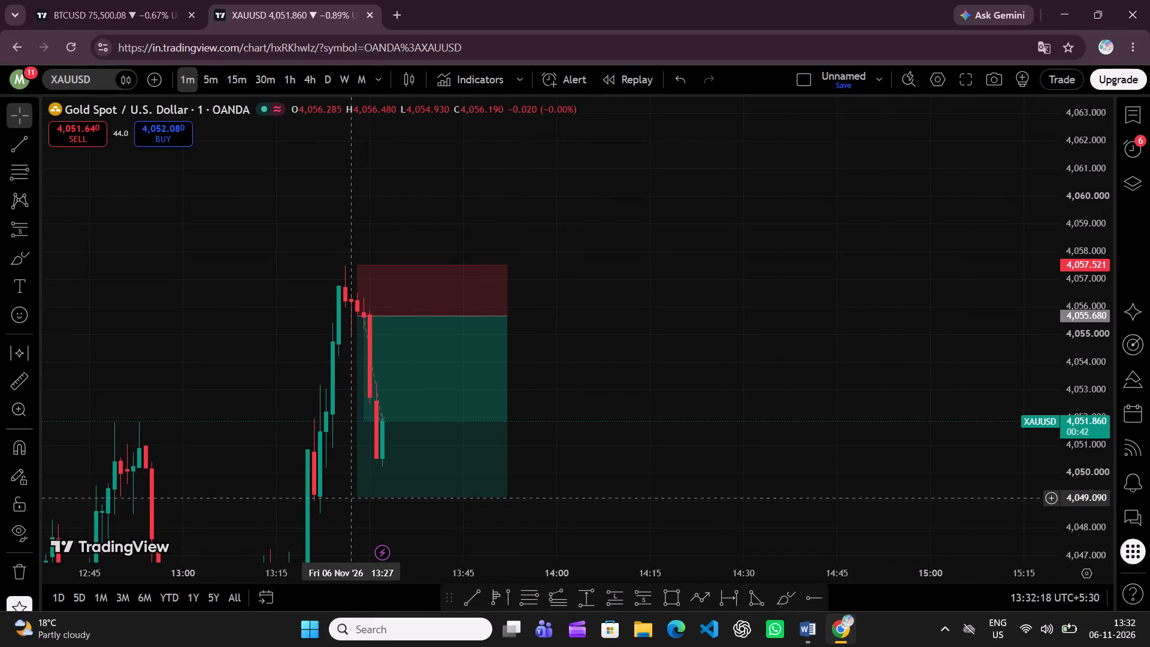
Move the short position's target level on the XAUUSD chart to about 4,050.309.
drag(357, 500, 353, 481)
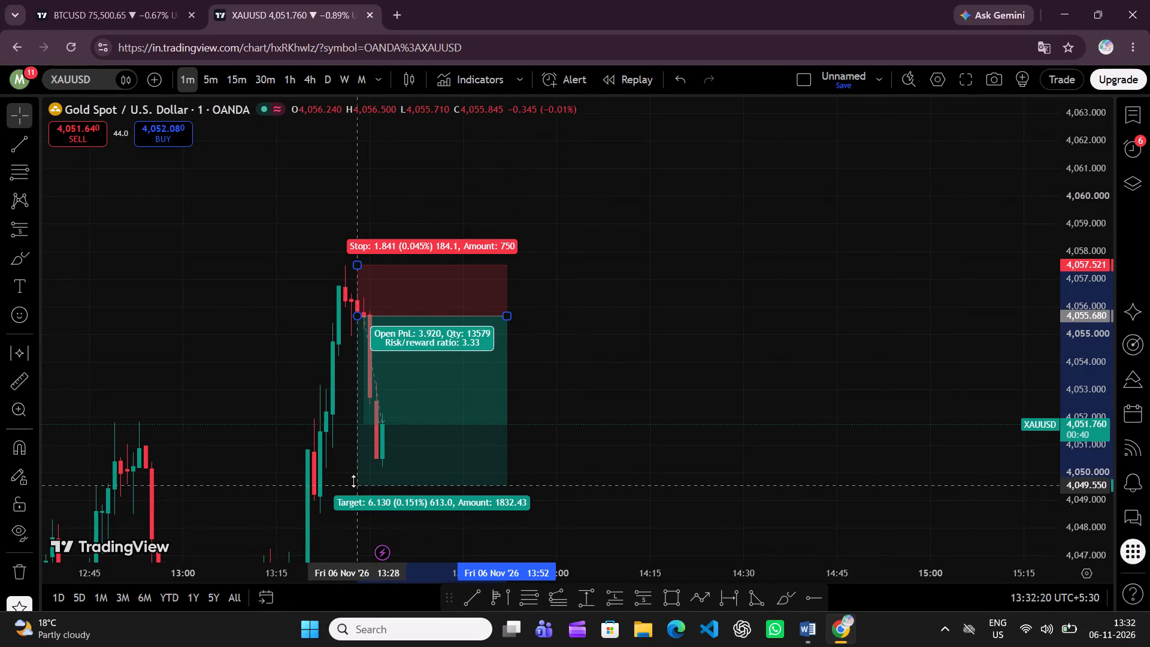
drag(353, 481, 352, 464)
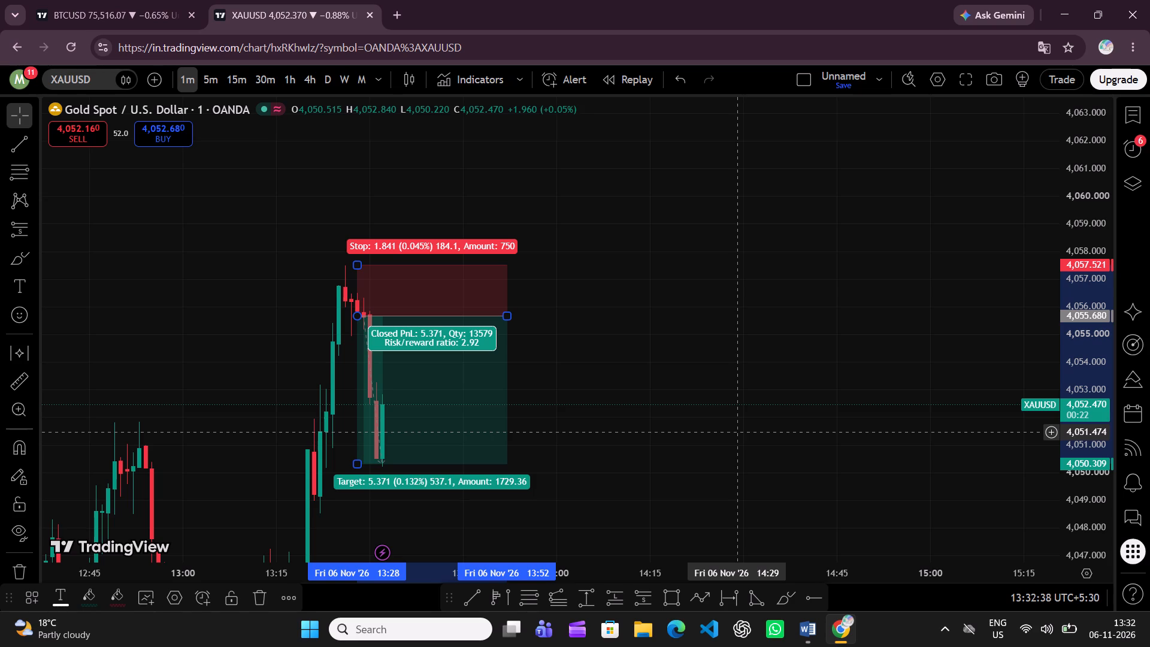
click(739, 431)
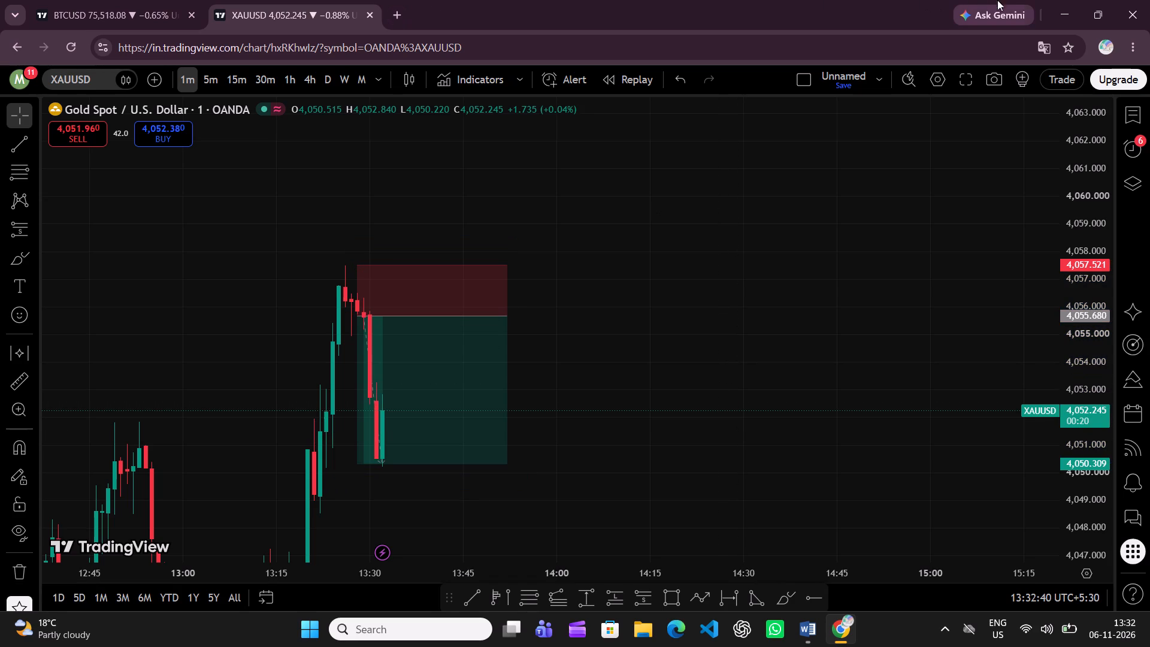
Switch to the DIGITAL CAREER document in Word and maximize its window.
click(1079, 11)
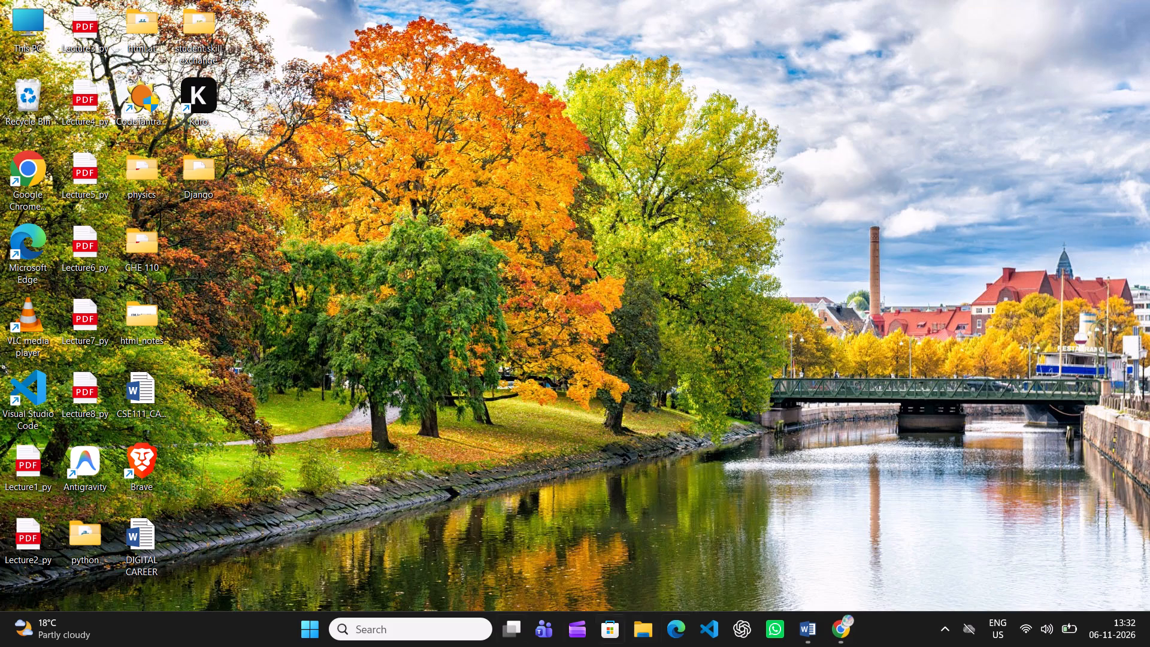
click(806, 622)
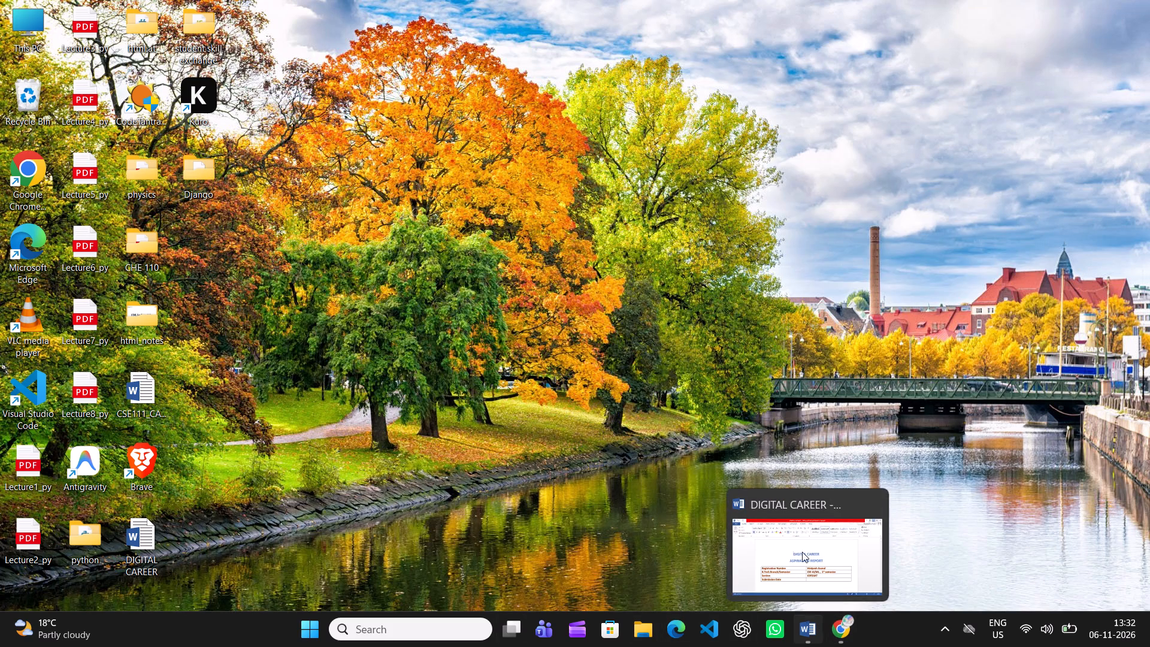
click(801, 537)
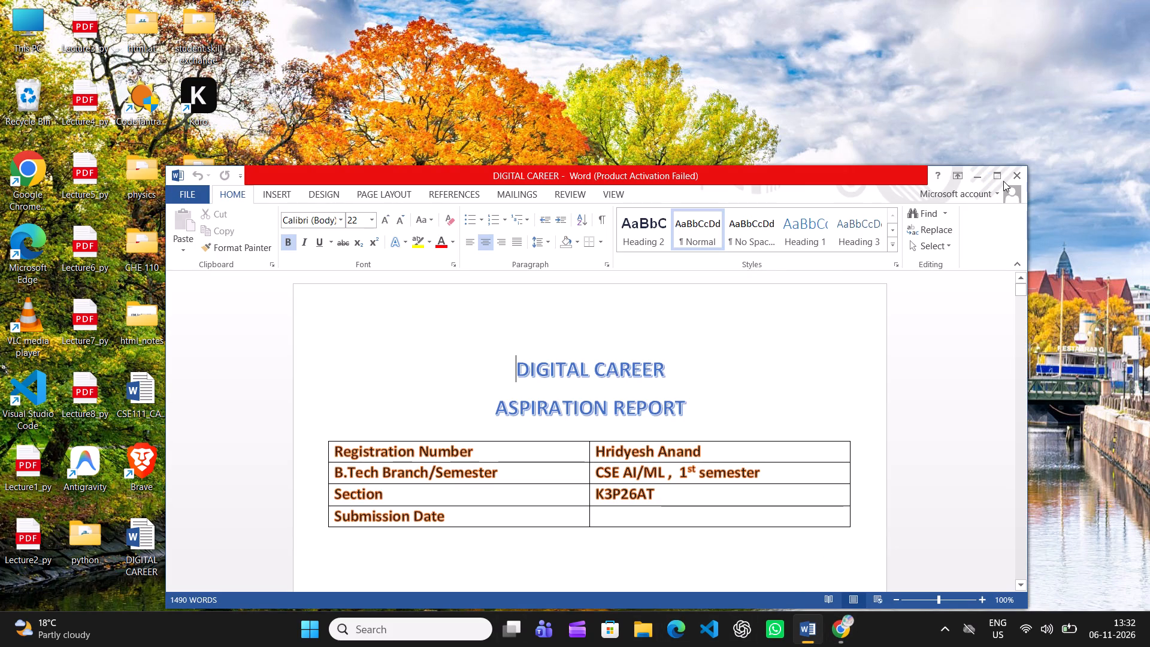
click(994, 170)
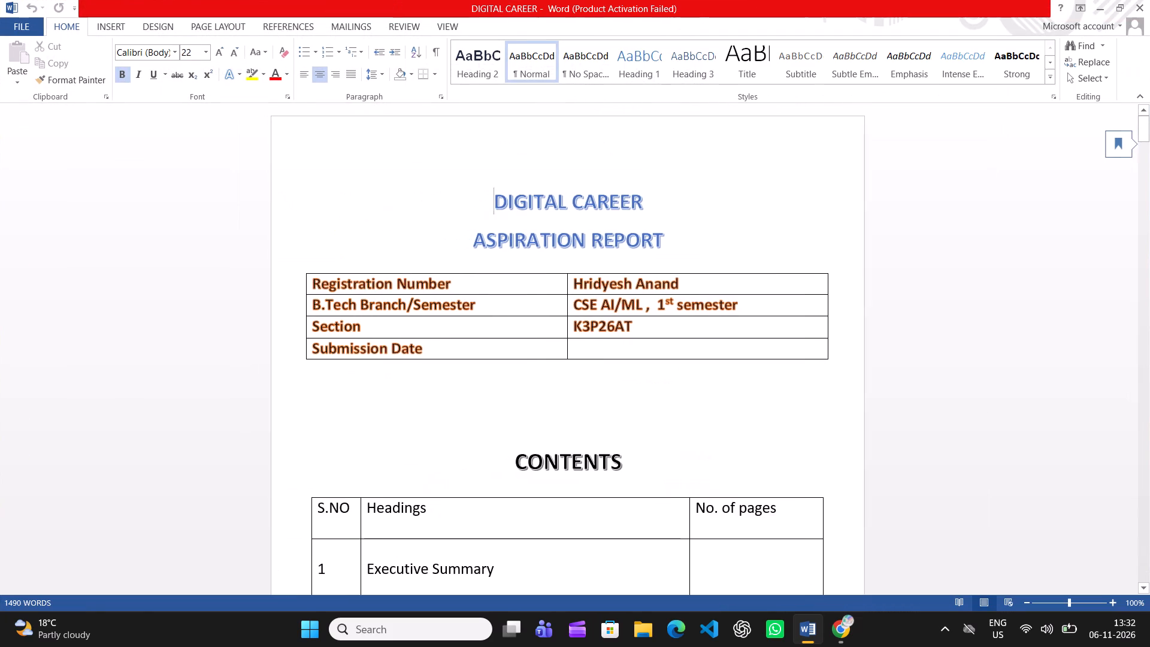
Place the text cursor on the empty line directly below the heading "3.5 Challenges and Contingency Plan:".
scroll(609, 448, down, 16)
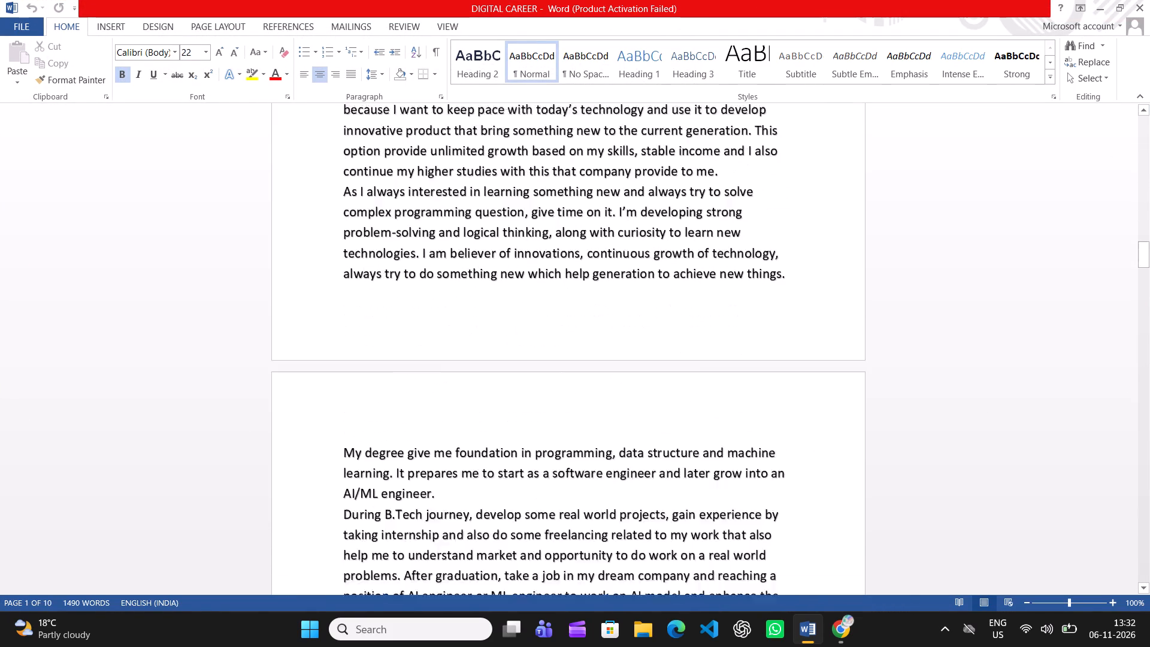
scroll(609, 448, down, 20)
scroll(609, 448, down, 20)
scroll(609, 448, down, 20)
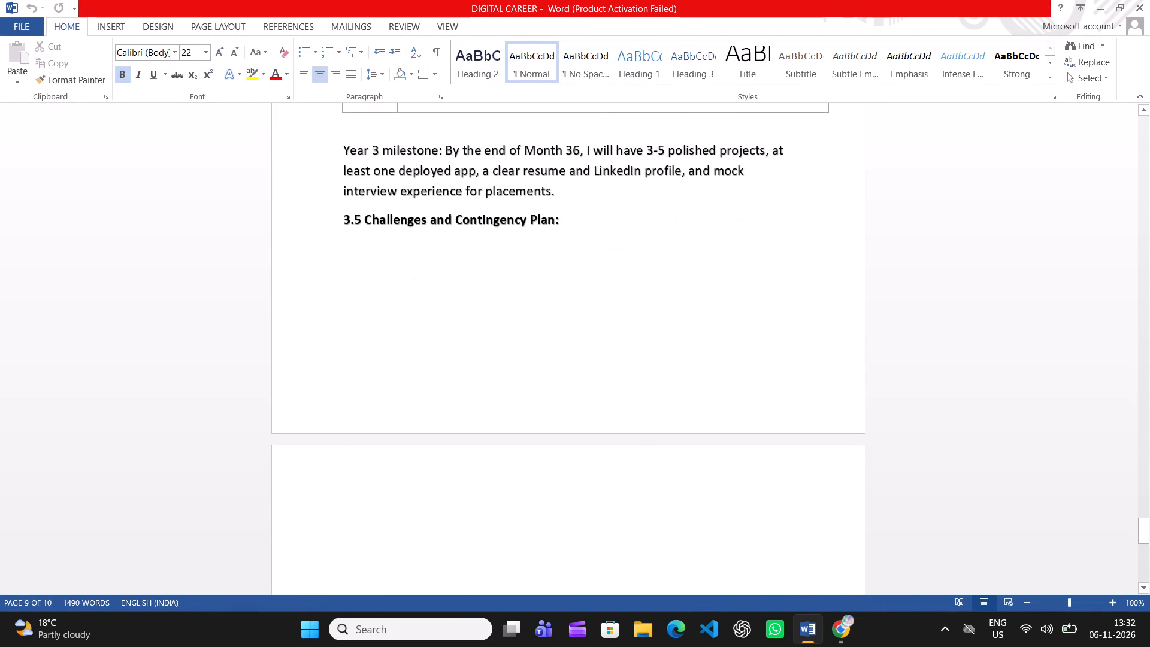
click(108, 21)
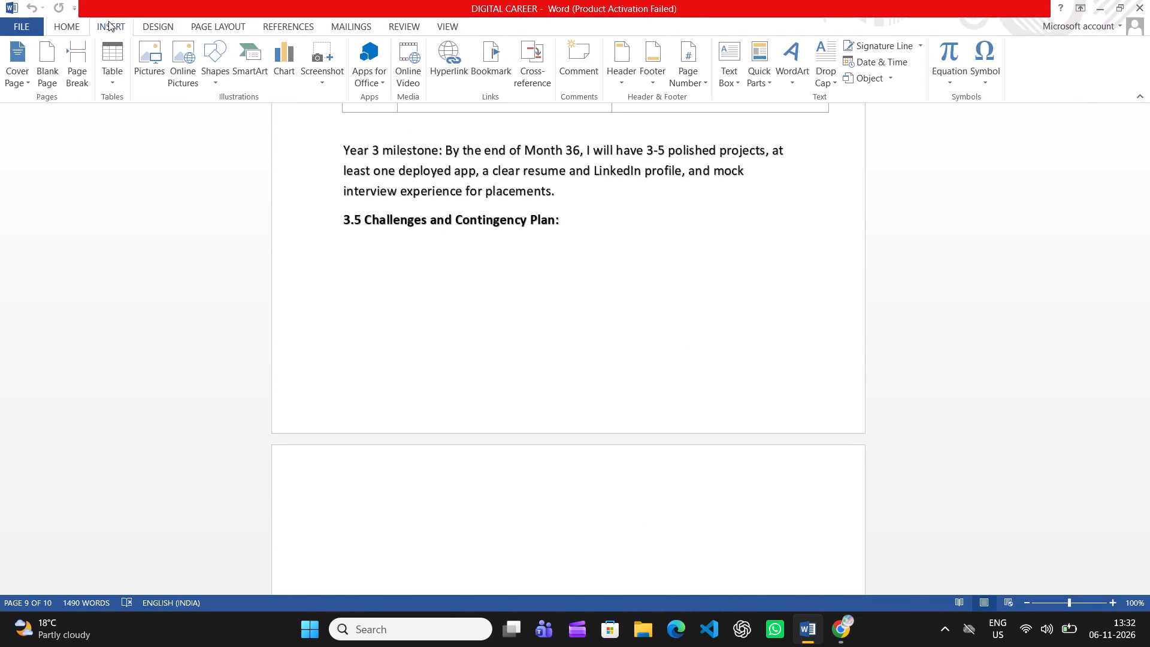
click(102, 77)
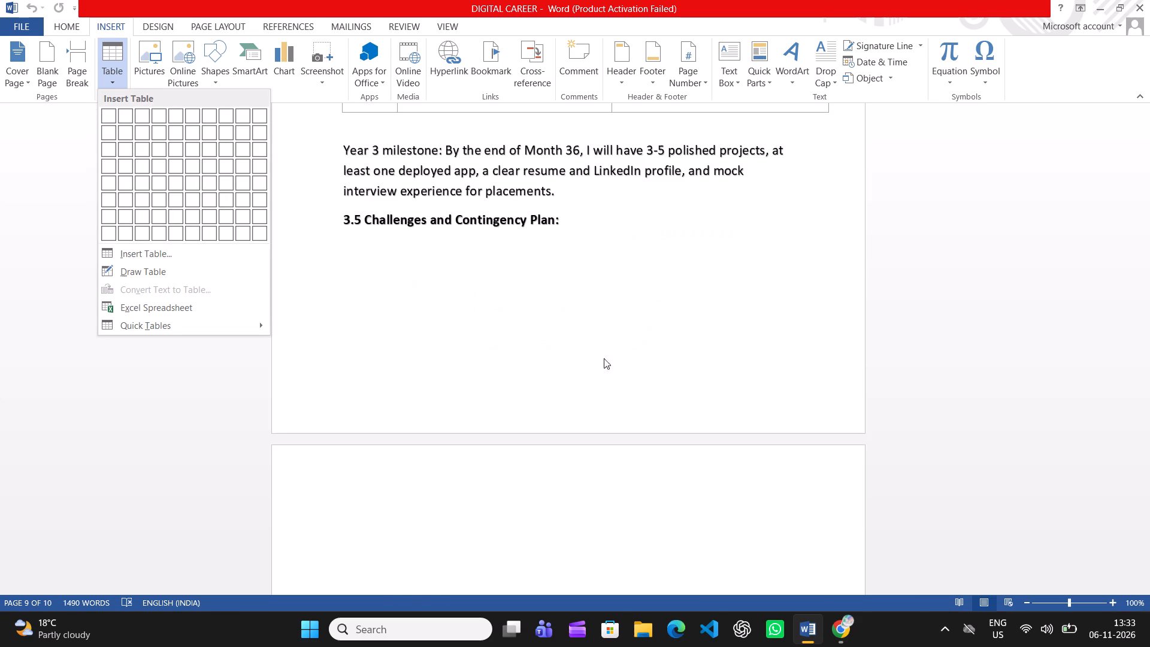
click(441, 312)
click(441, 312)
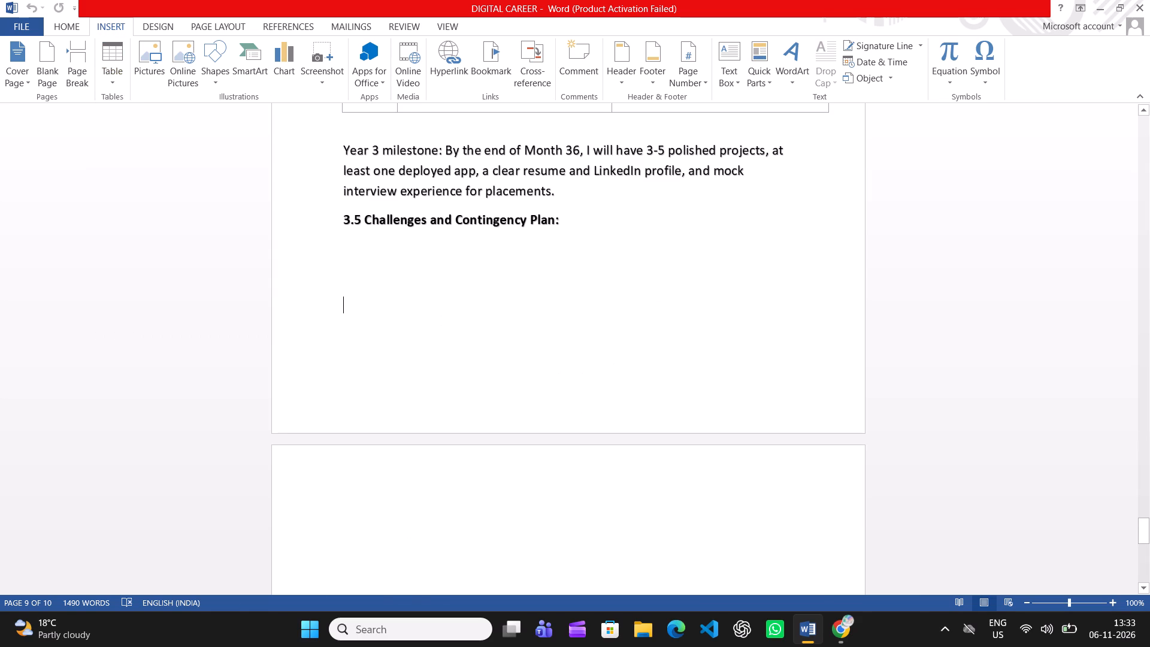
click(387, 237)
click(376, 249)
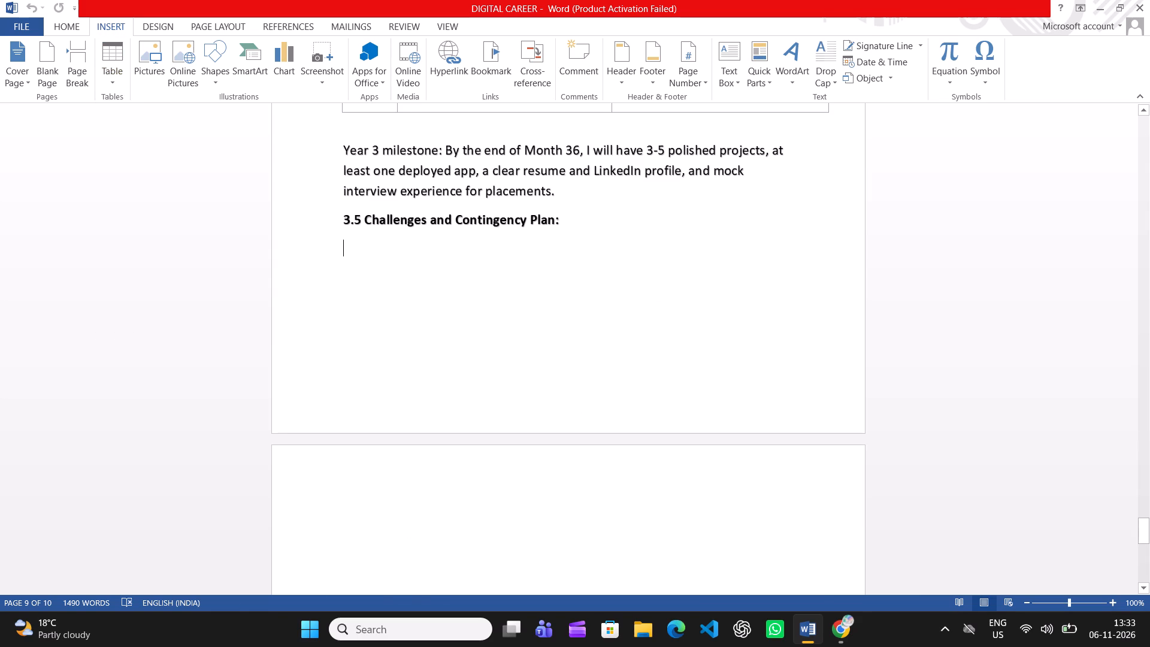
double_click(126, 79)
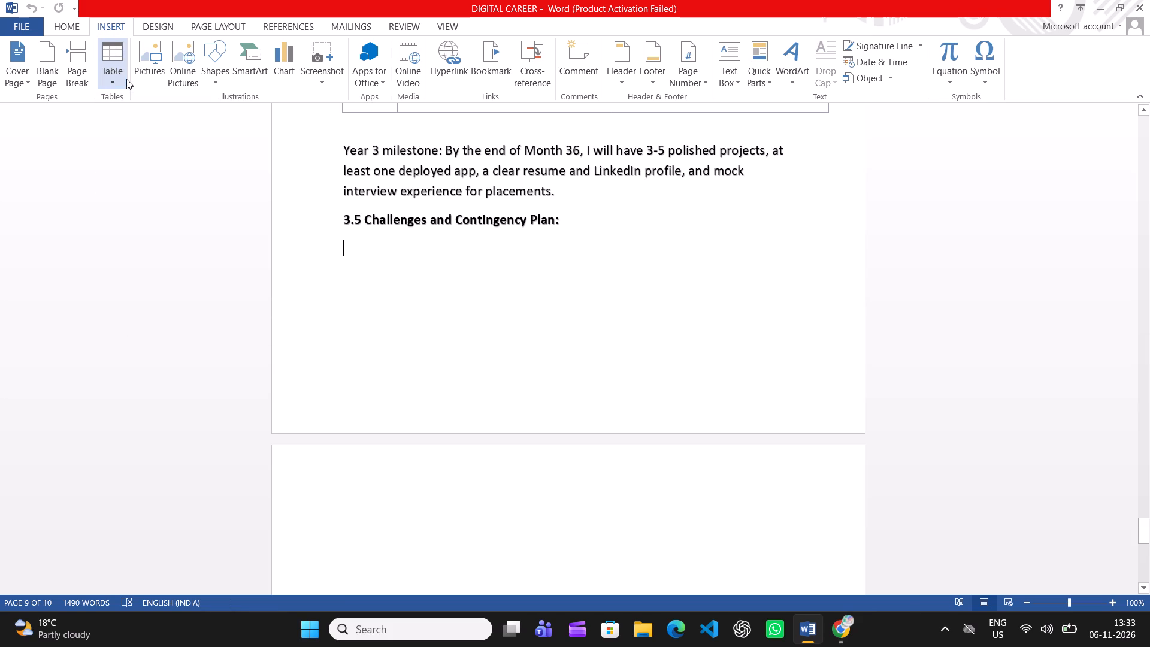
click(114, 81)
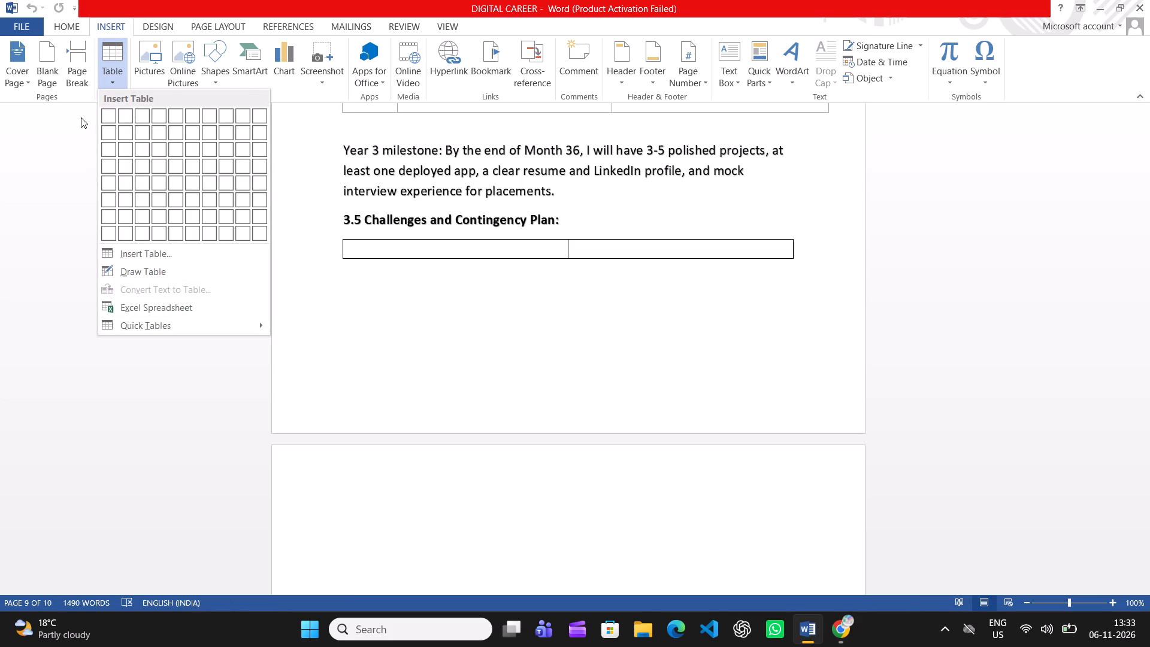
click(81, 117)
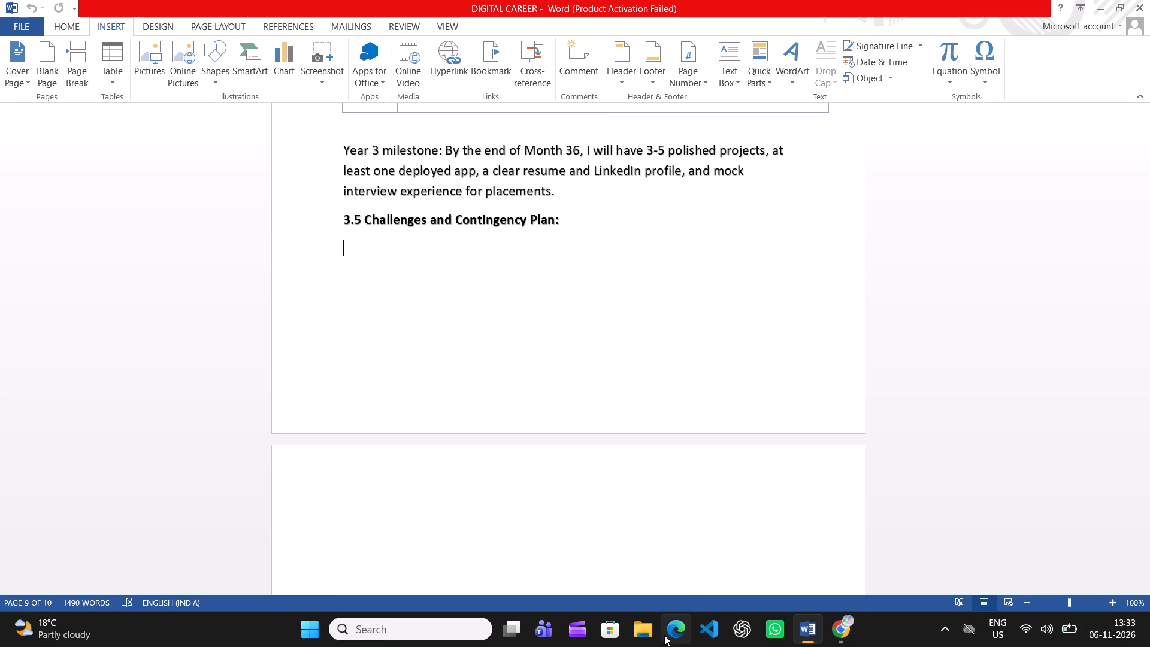
Open the CA03 Format PDF from the Downloads folder in File Explorer, then minimize the PDF and folder windows.
click(637, 631)
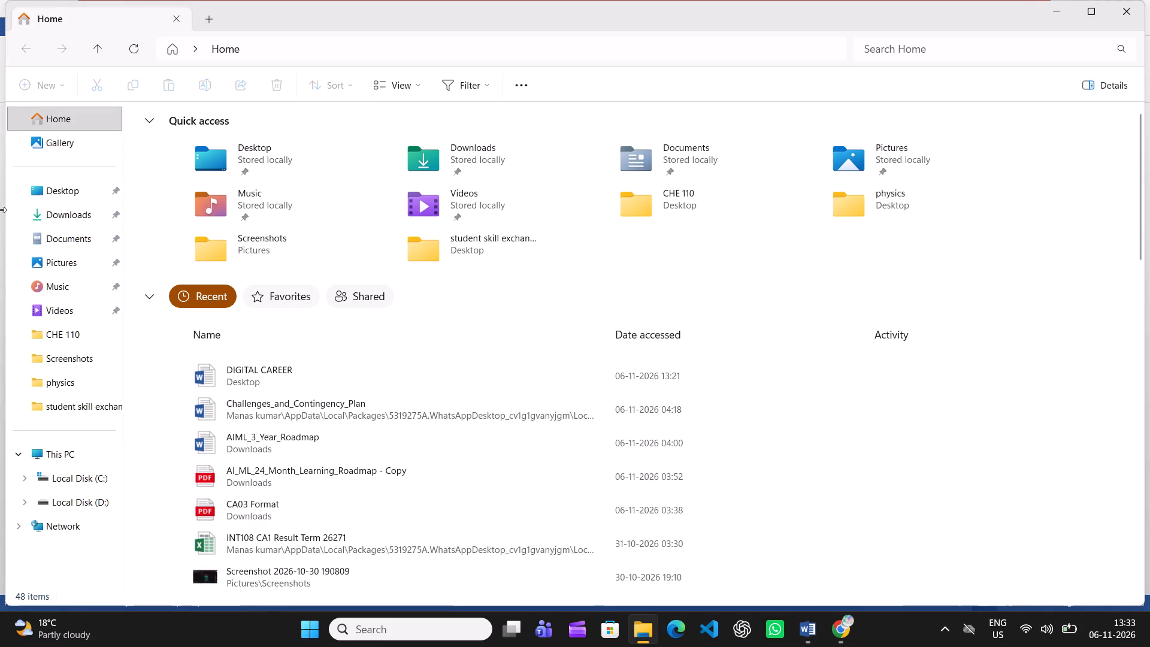
click(65, 210)
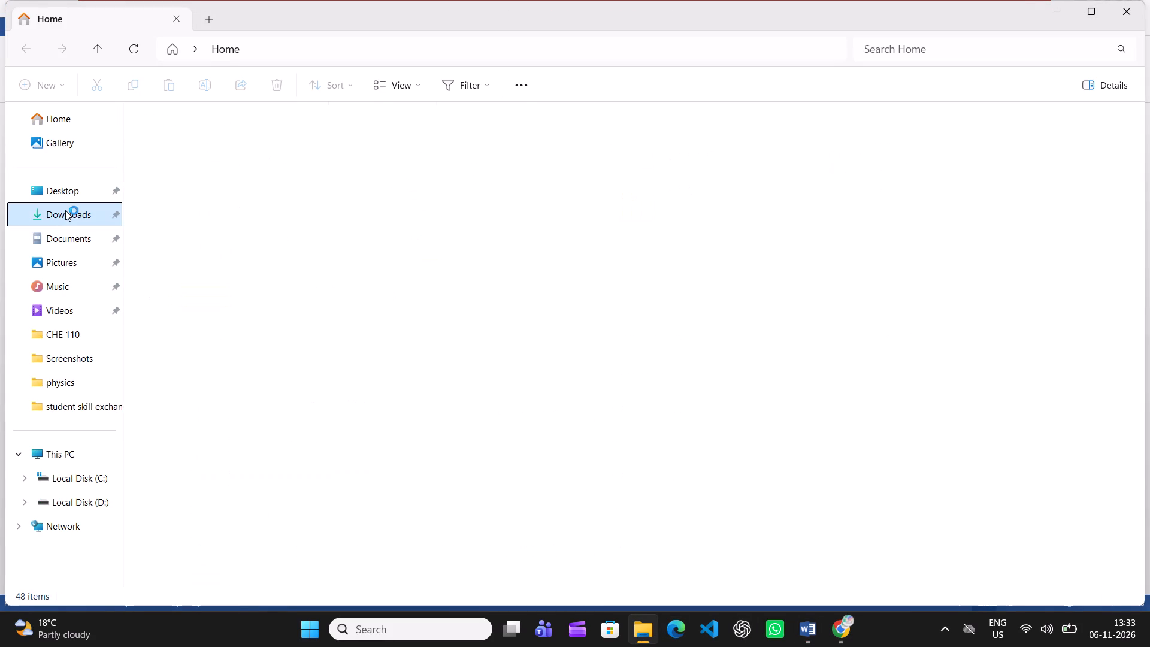
double_click(226, 246)
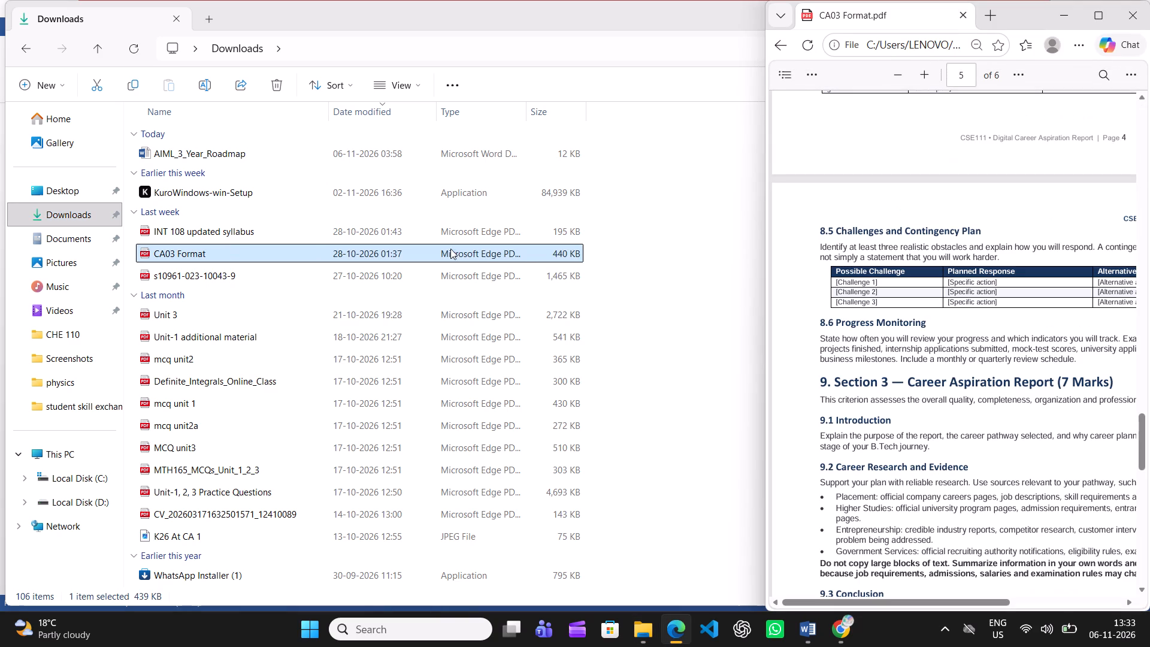
click(1070, 14)
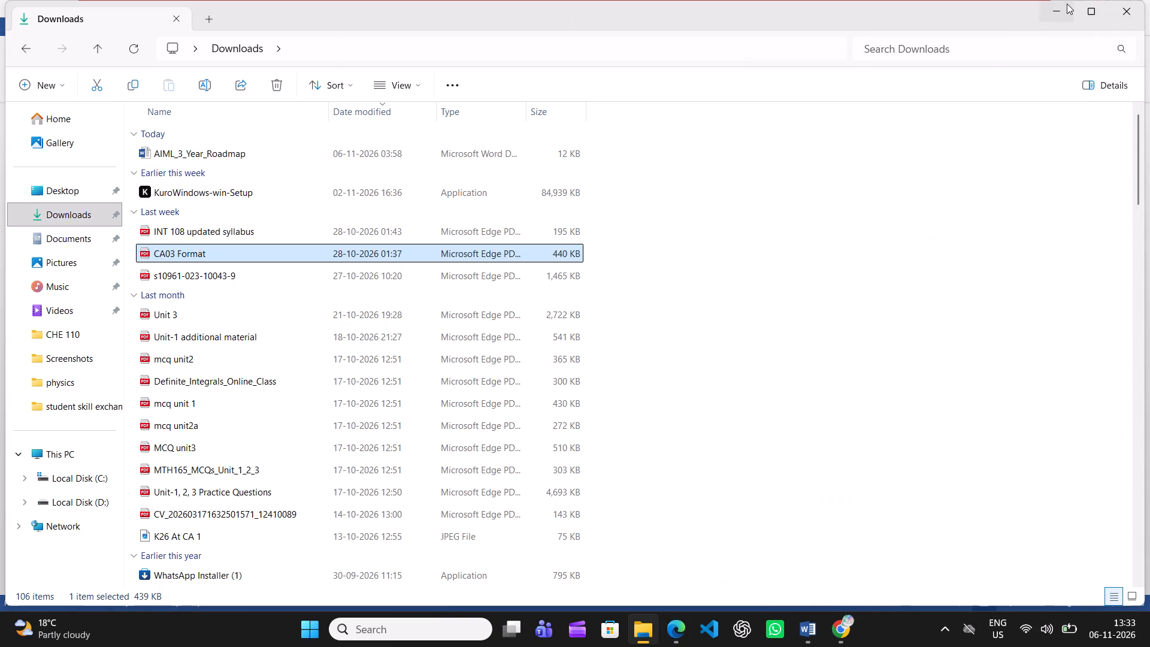
click(1067, 4)
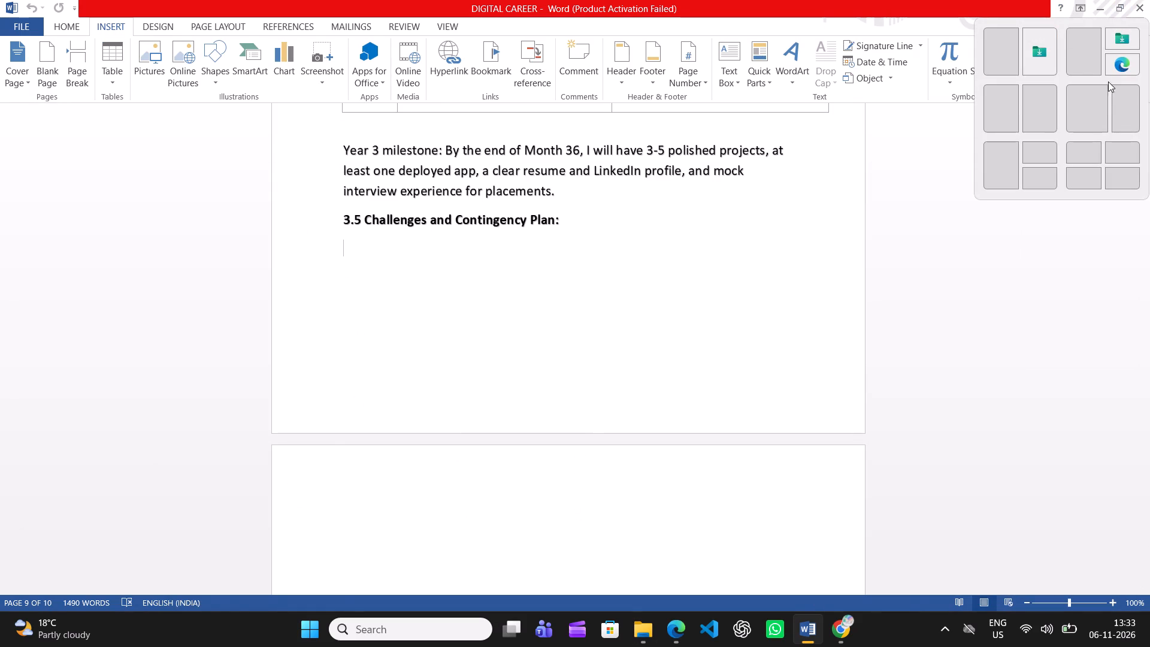
Arrange the Word document and the CA03 Format PDF side by side, giving Word about two thirds of the width.
click(672, 633)
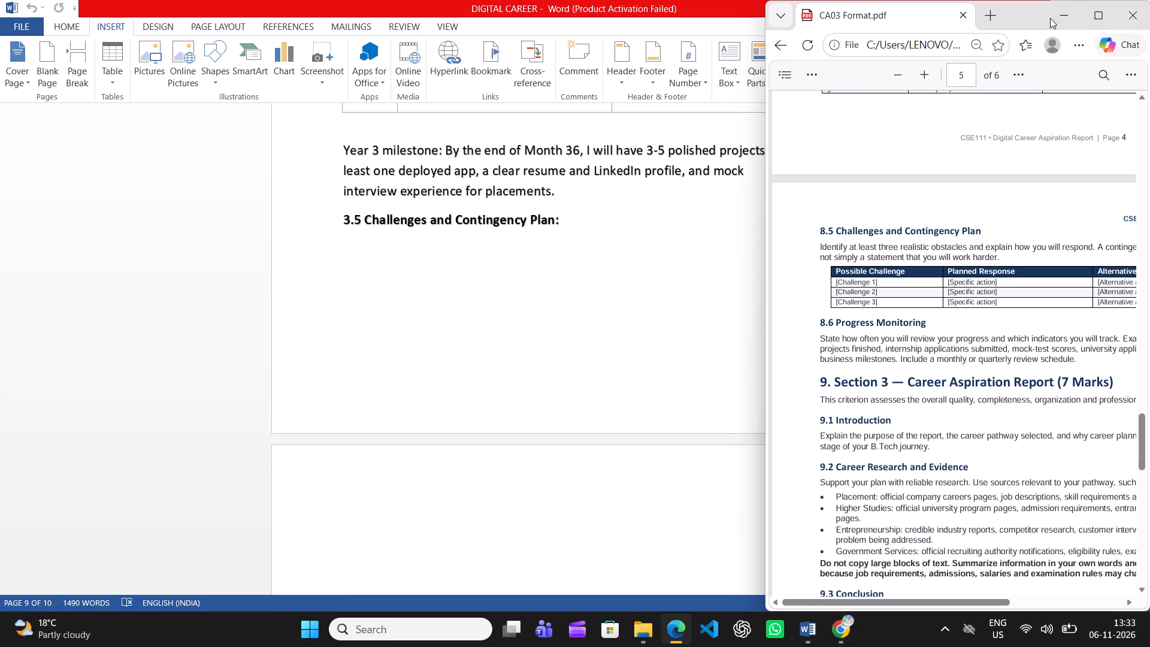
click(1066, 17)
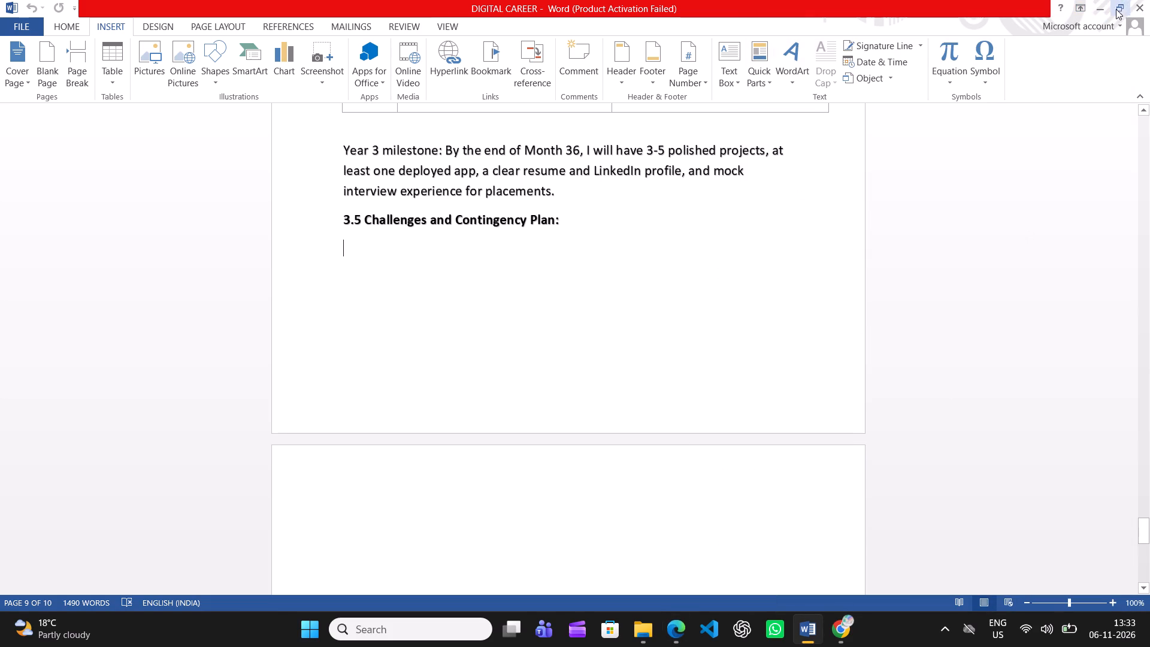
click(1031, 54)
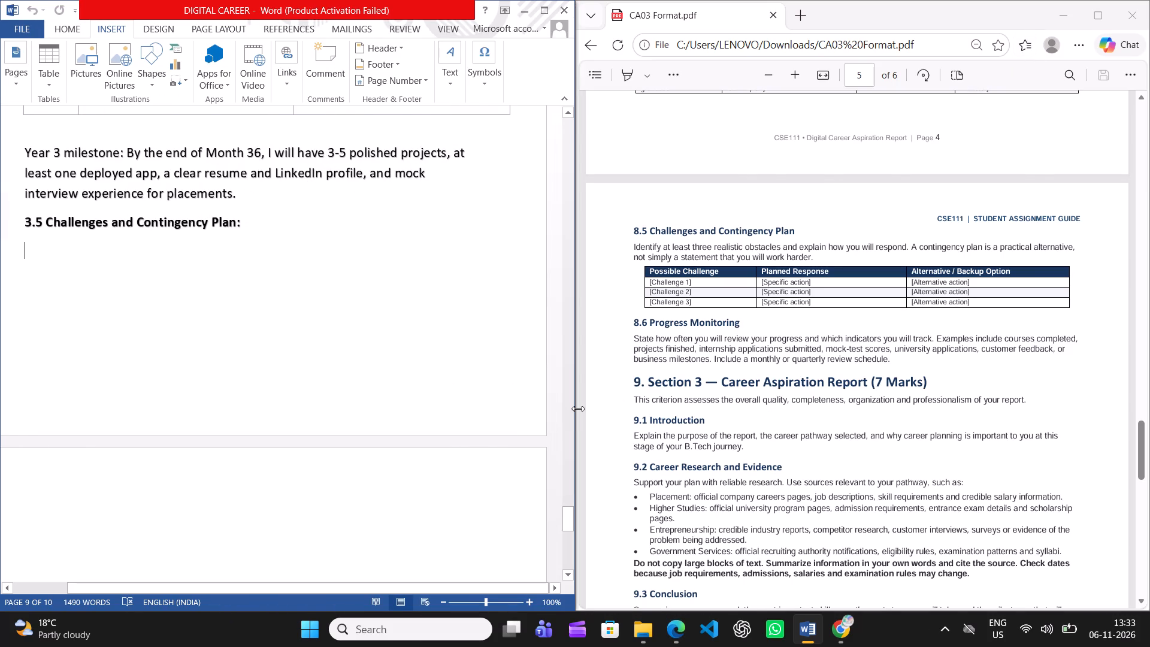
drag(578, 409, 753, 407)
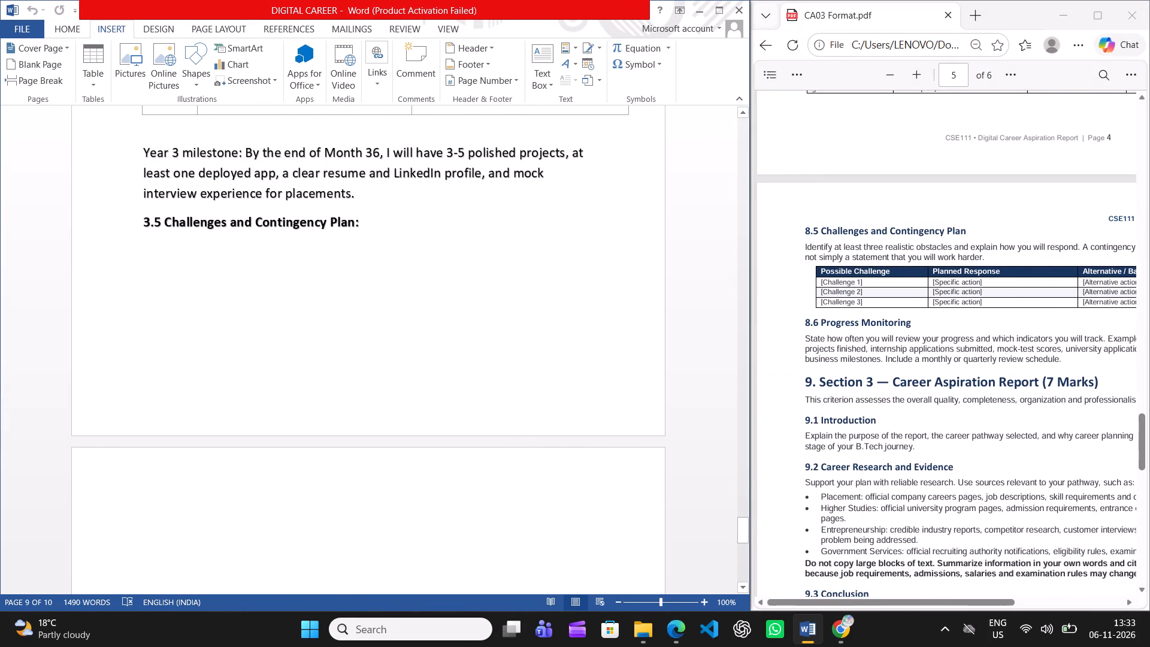
Insert a table with three columns and four rows below the 3.5 Challenges and Contingency Plan heading.
click(89, 81)
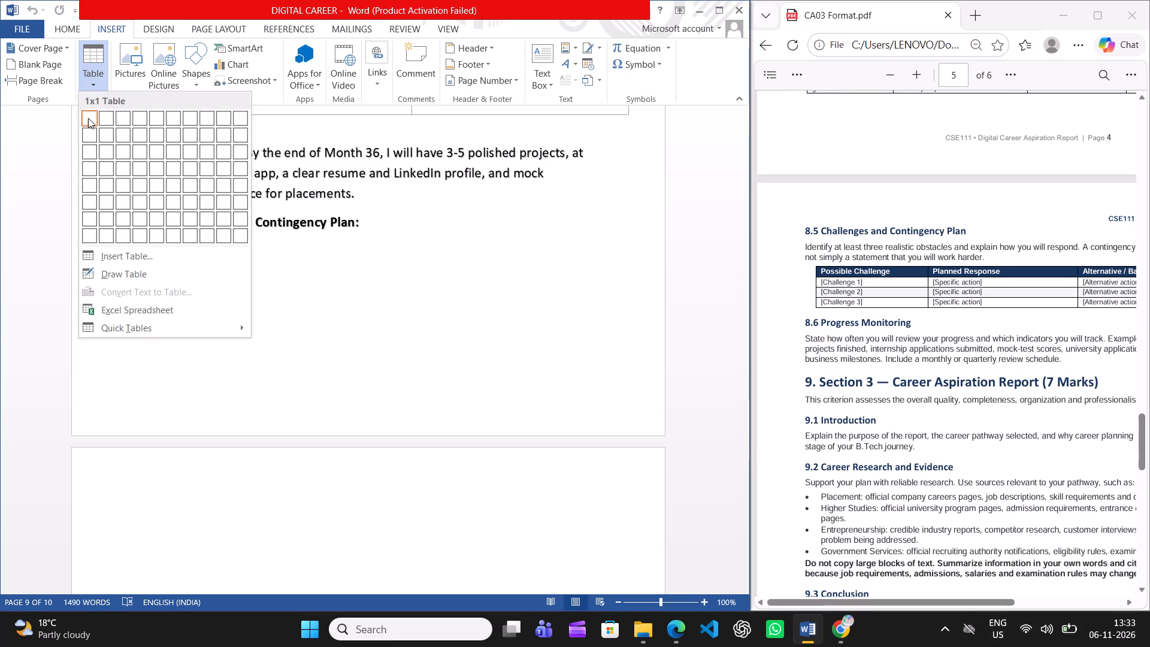
click(122, 173)
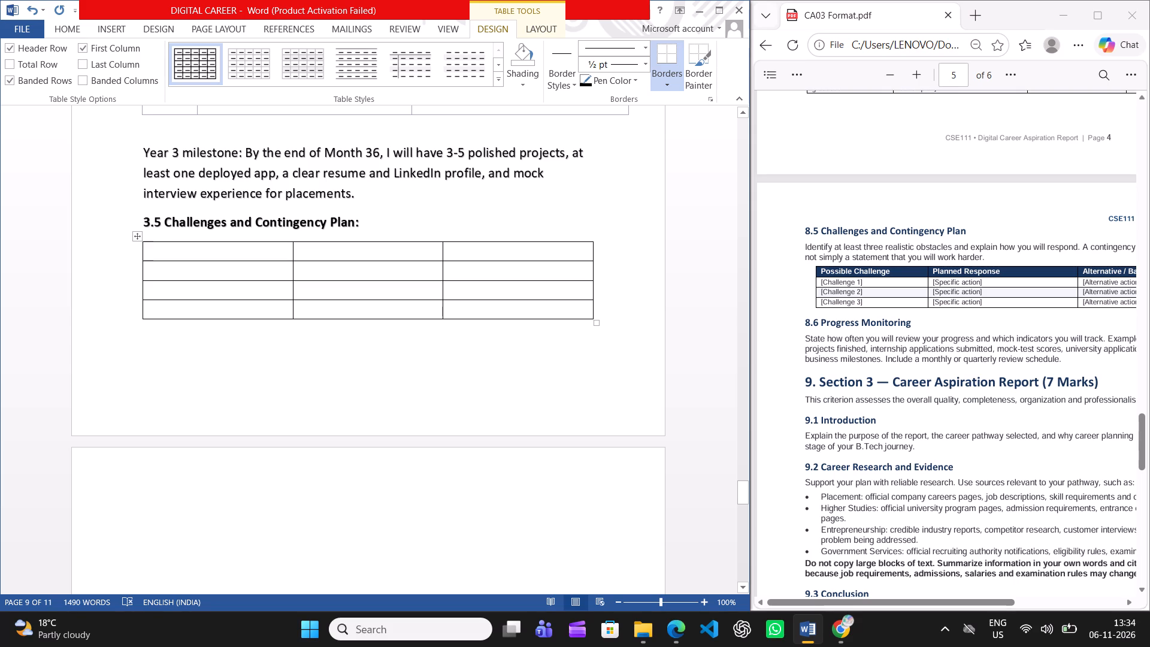
Enter "Possible challange" as the header in the first cell of the new table.
key(shift+p)
text(oss)
click(71, 27)
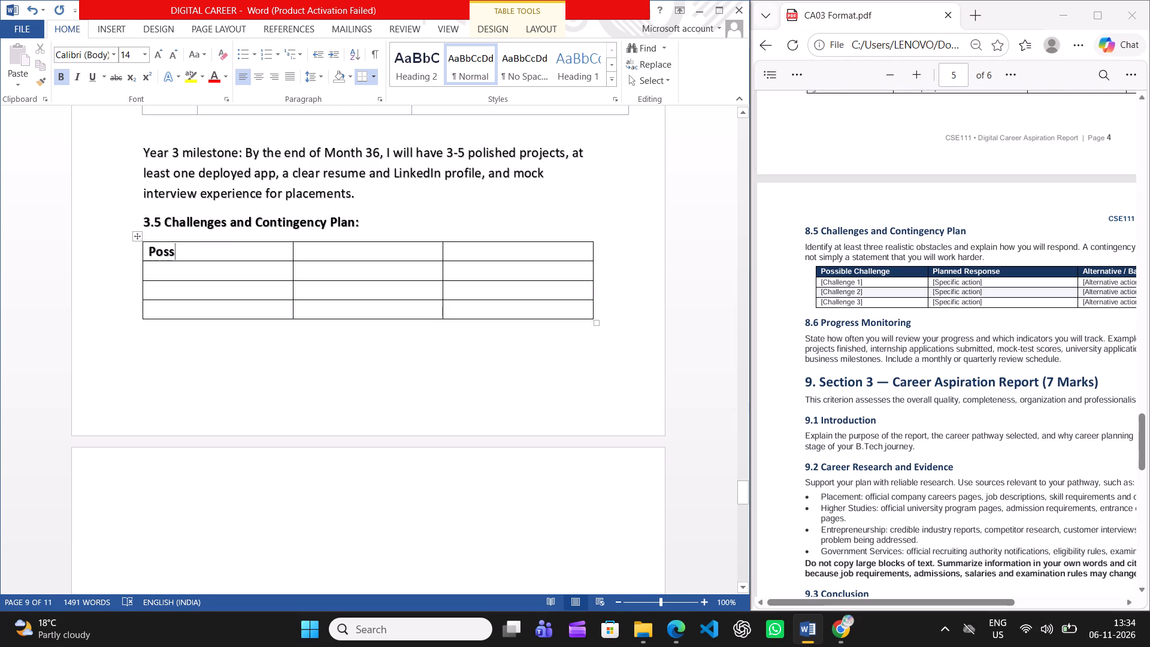
text(ible)
key(space)
text(challange)
Remove bold formatting from all cells of the new table.
drag(536, 305, 429, 294)
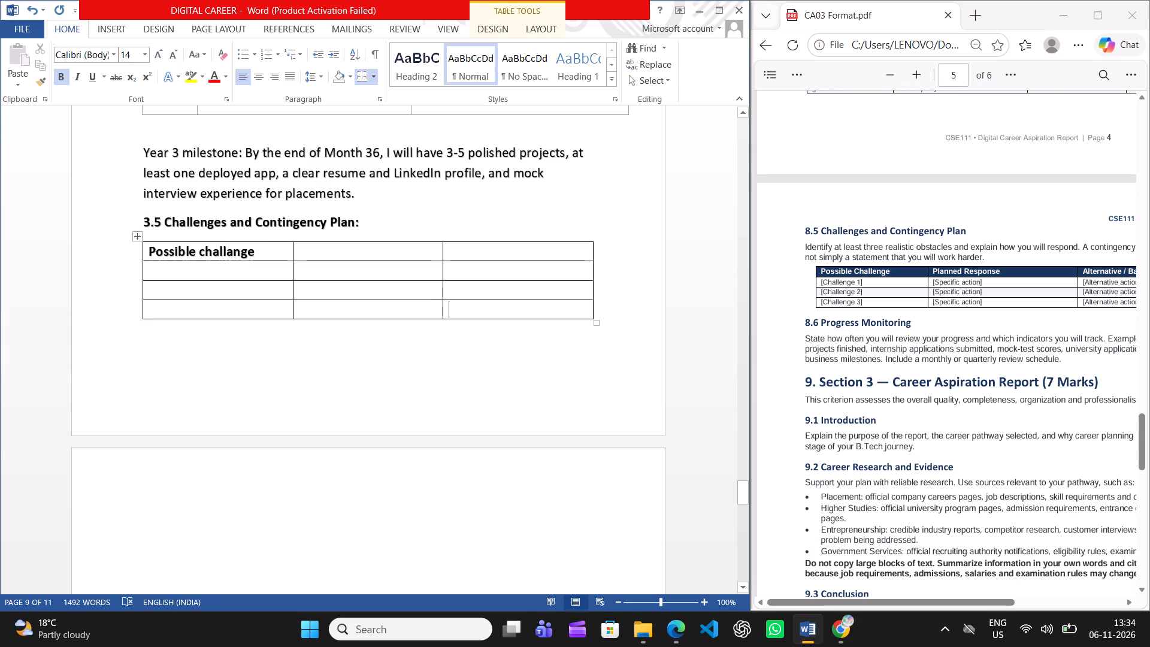
drag(429, 294, 204, 248)
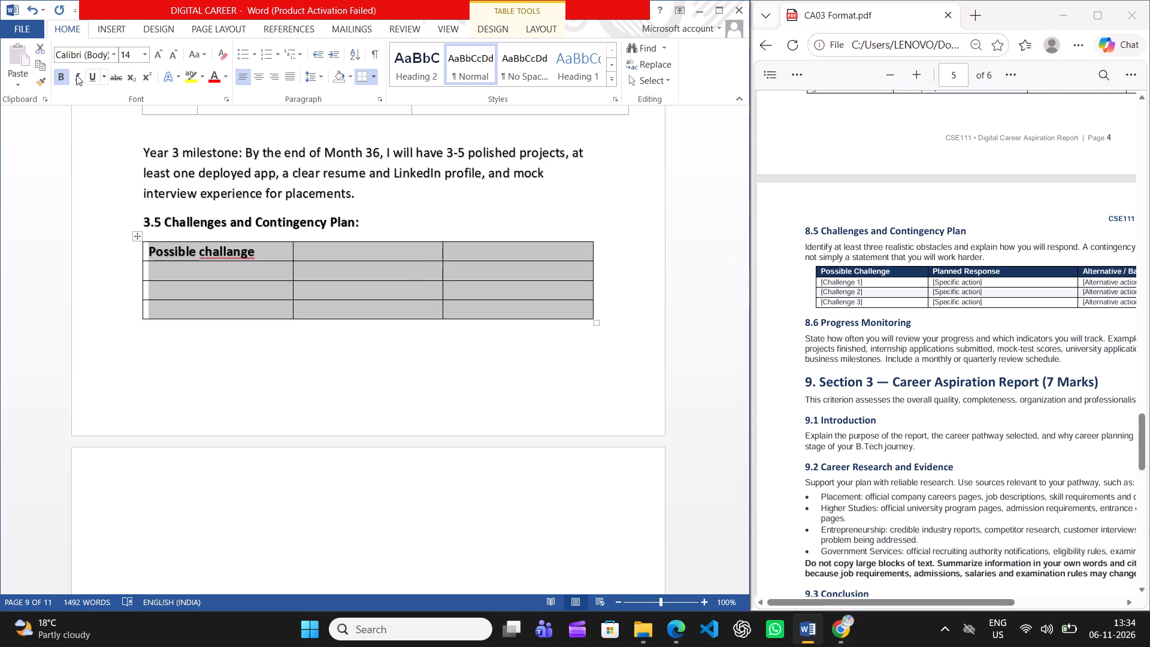
click(60, 79)
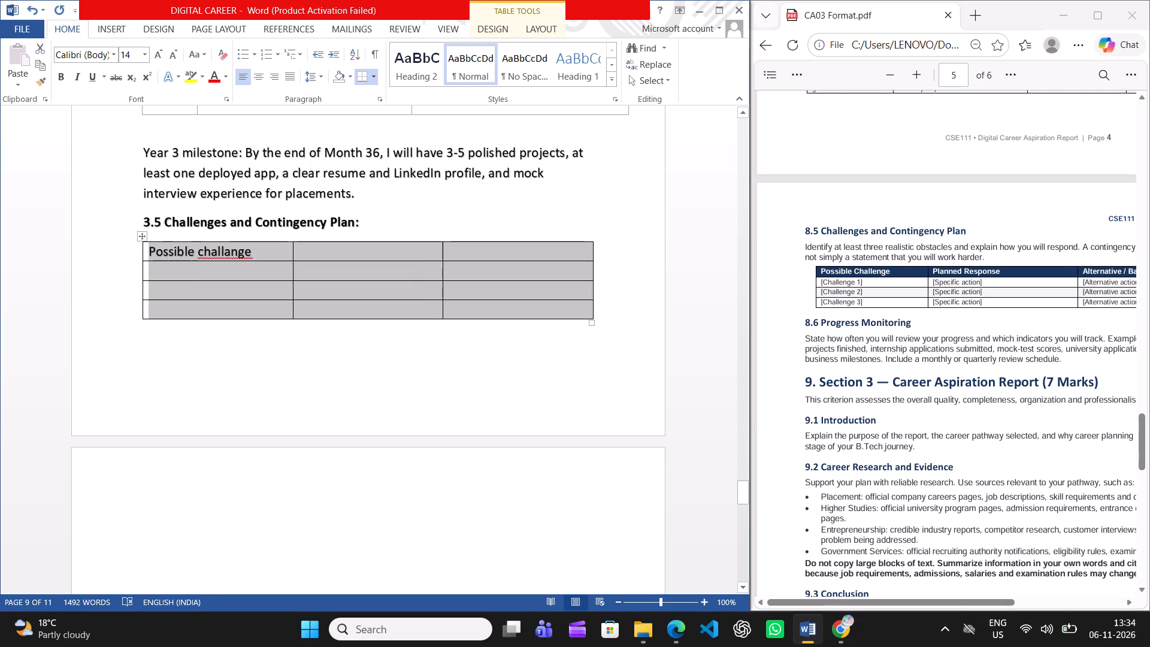
Correct the spelling in the first header cell so it reads "Possible challenge".
click(232, 250)
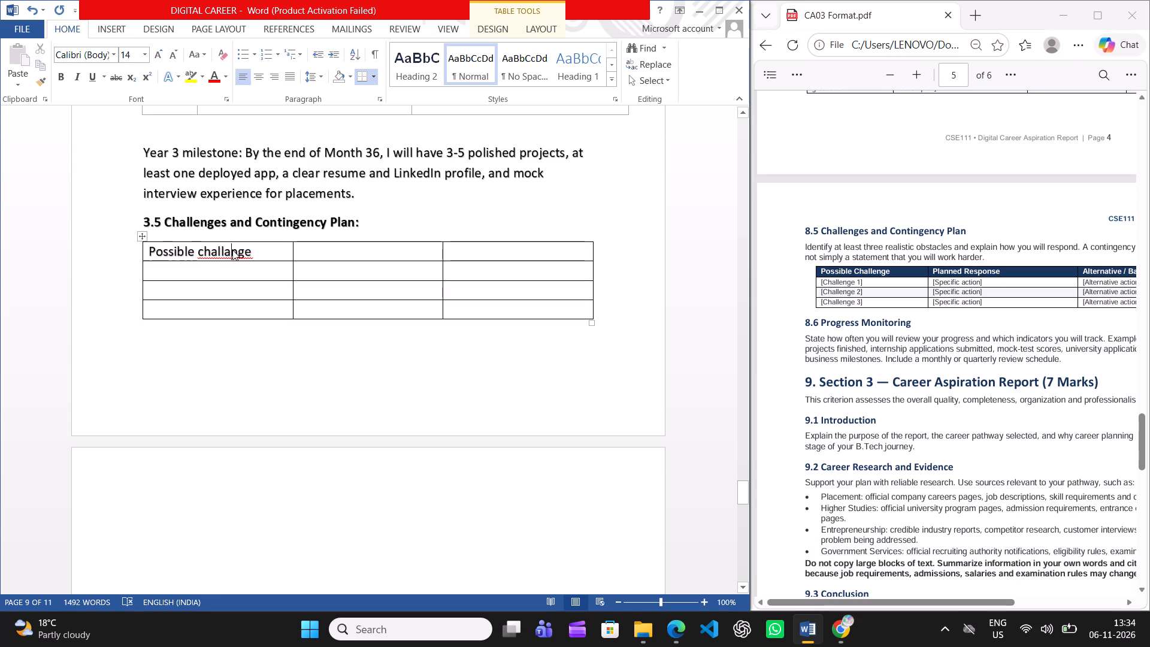
key(BackSpace)
key(e)
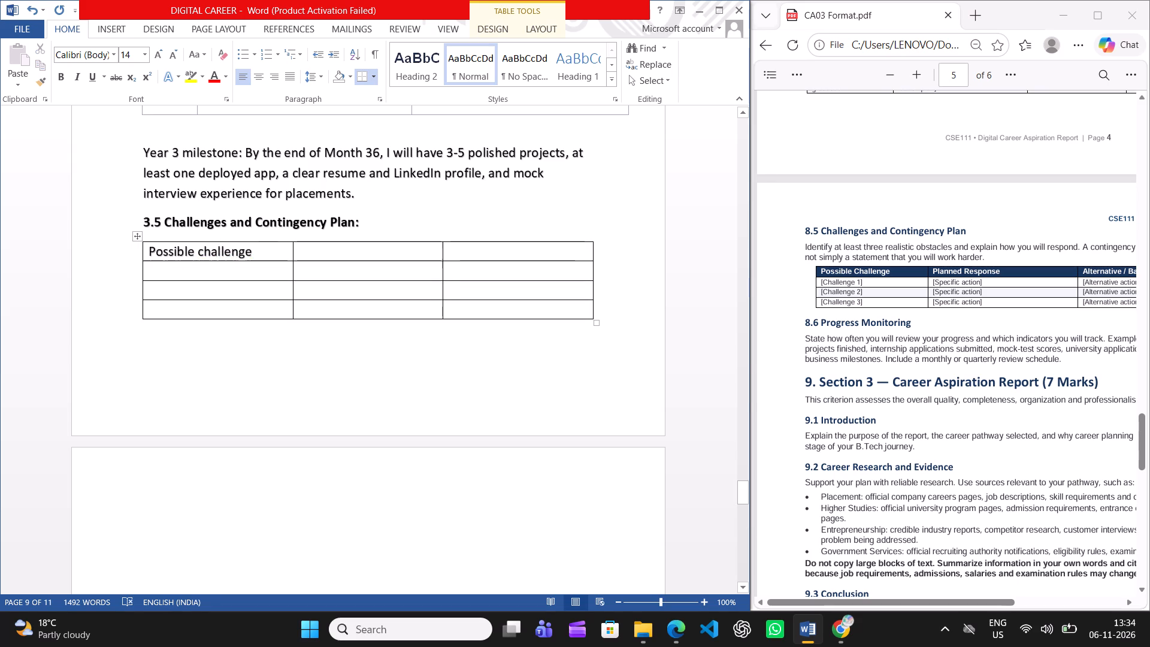
Enter "Planned Response" as the header of the second column in the 3.5 Challenges and Contingency Plan table.
click(342, 249)
key(shift+braceleft)
key(BackSpace)
text(Planned)
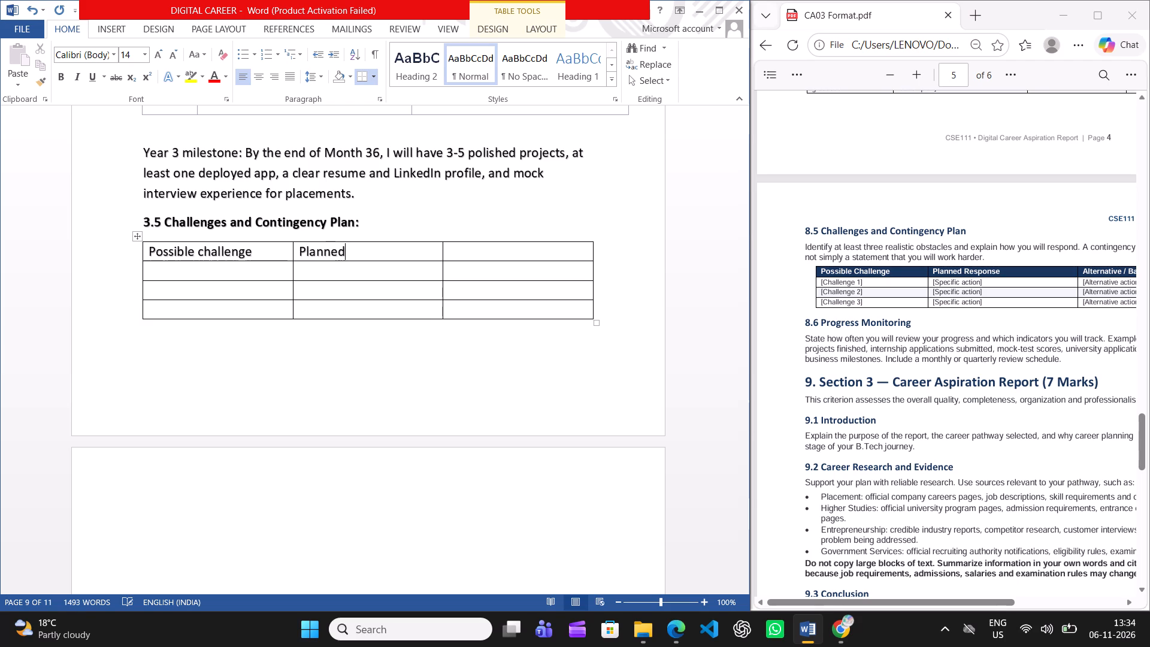
key(space)
text(Response)
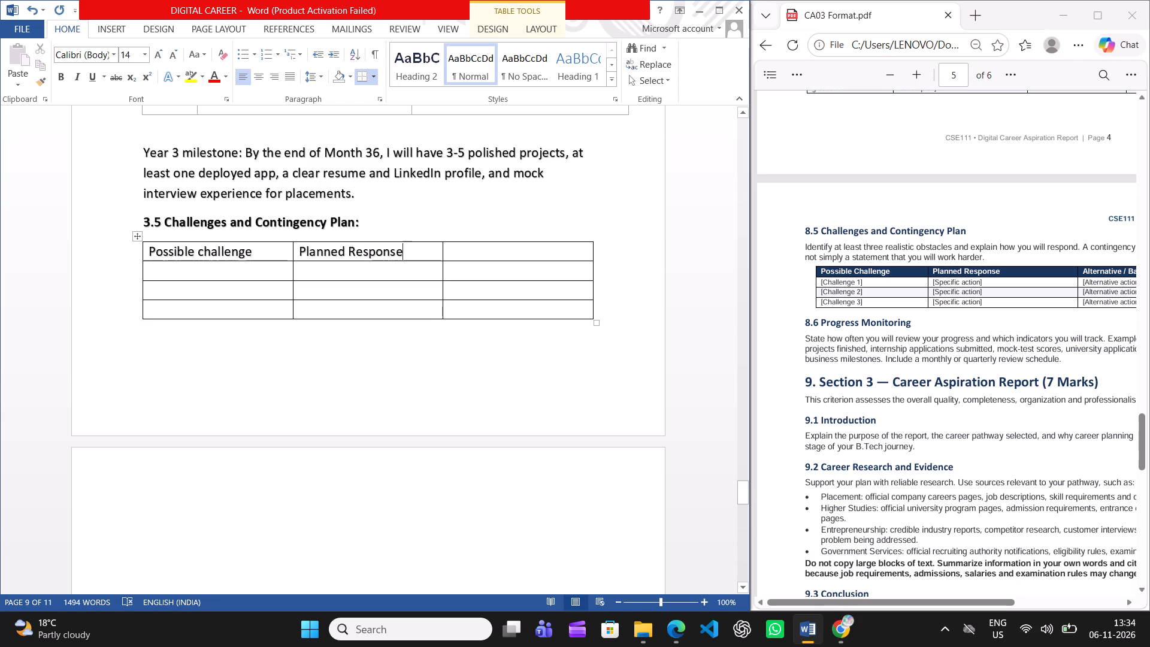
Enter "Alternative/Backup Option" as the third column's header, following the table in the CA03 Format guide.
scroll(883, 300, left, 1)
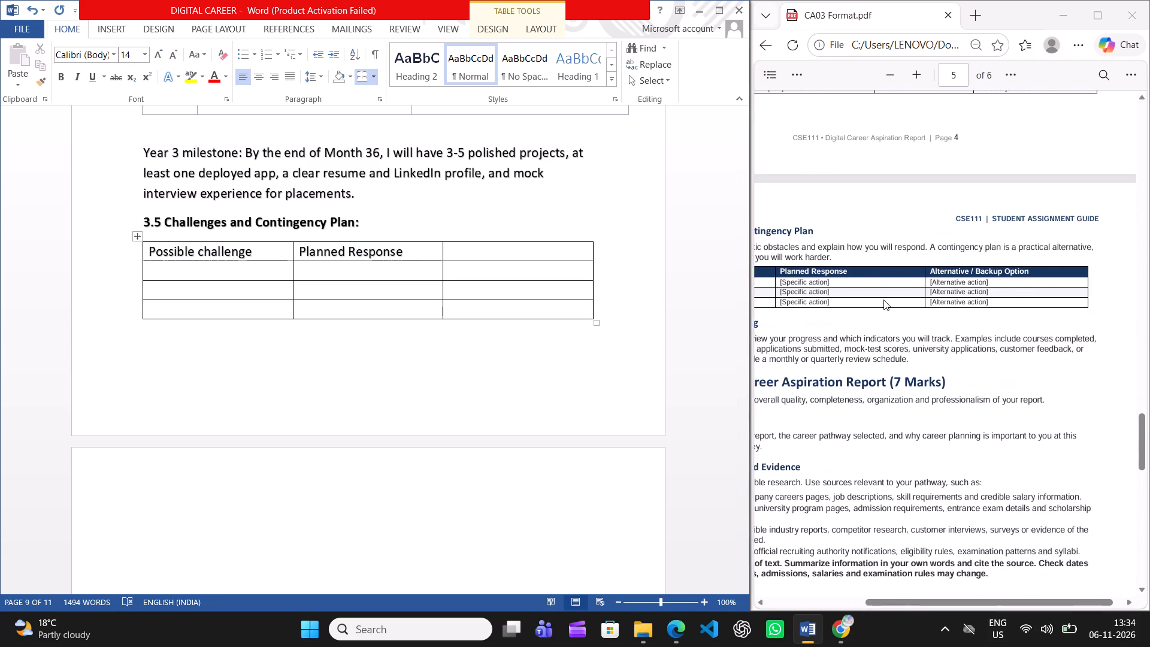
click(489, 249)
key(shift+a)
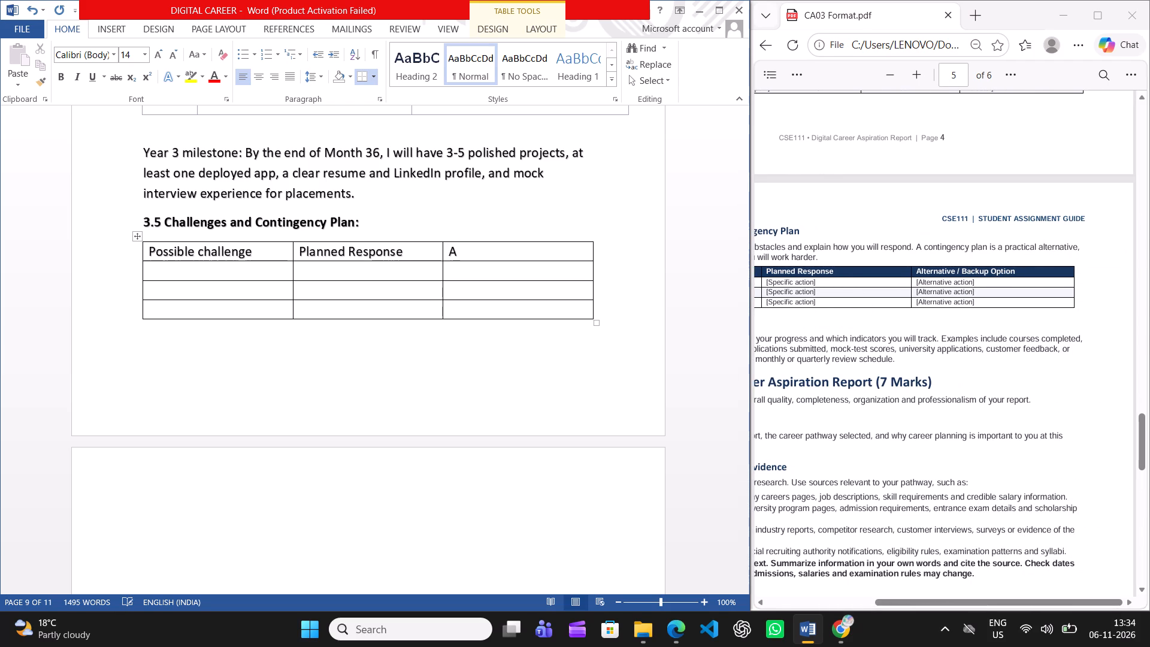
text(le)
key(BackSpace)
text(trr)
key(BackSpace)
key(e)
key(BackSpace)
key(BackSpace)
text(er)
key(space)
key(BackSpace)
text(native)
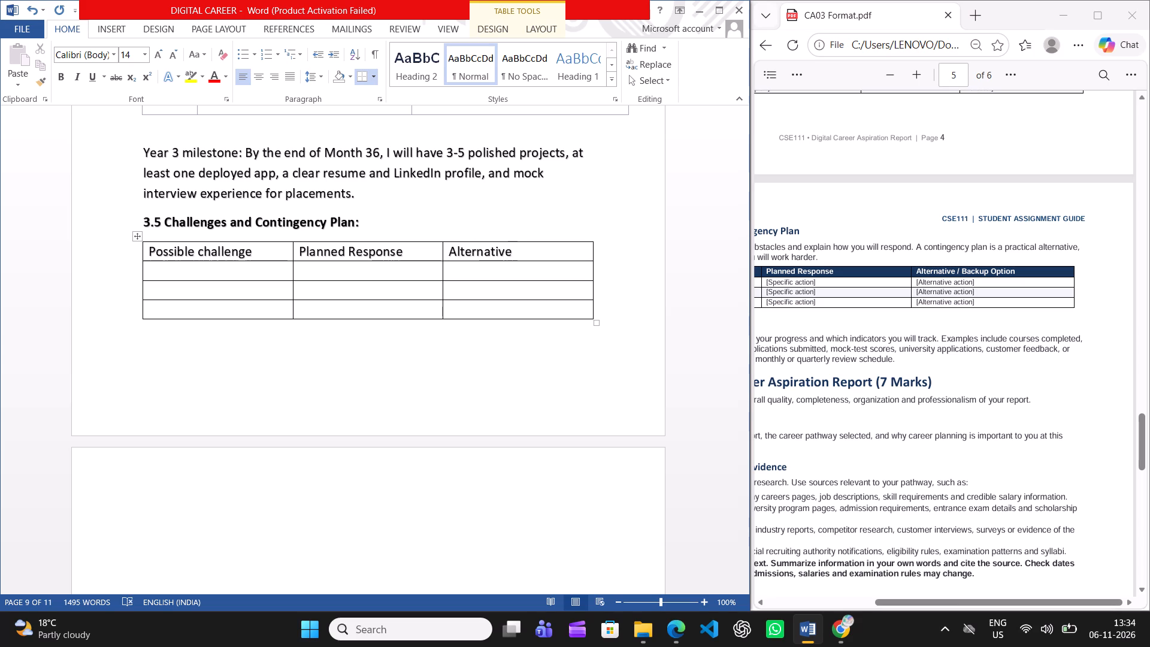
key(slash)
text(Backup)
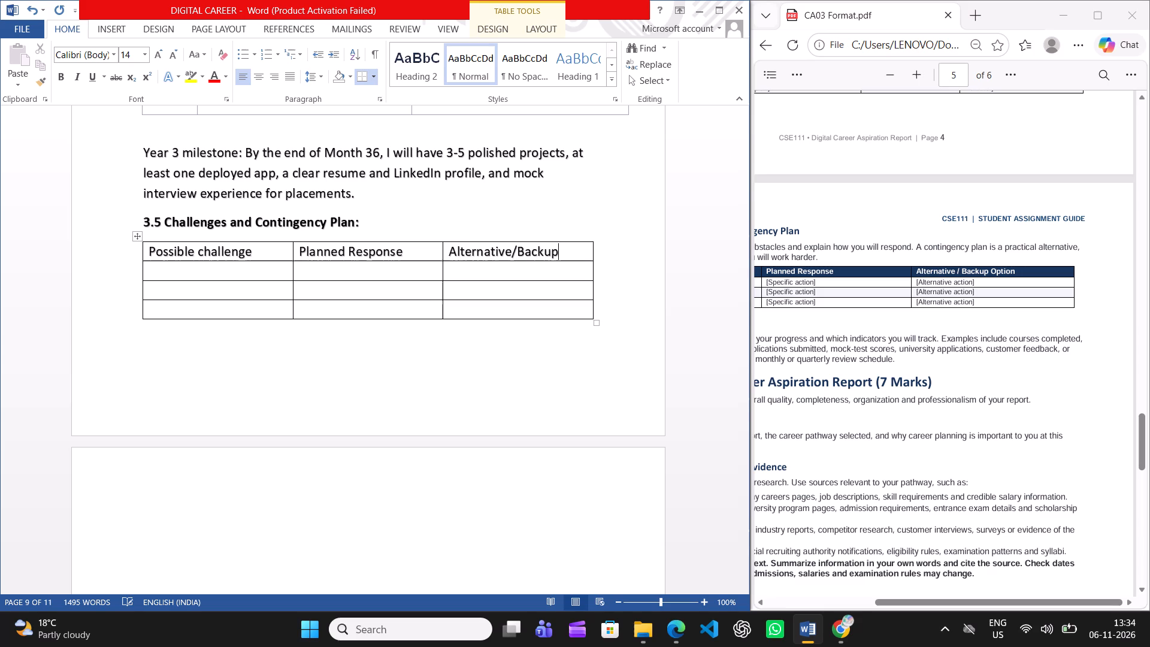
key(space)
text(Op)
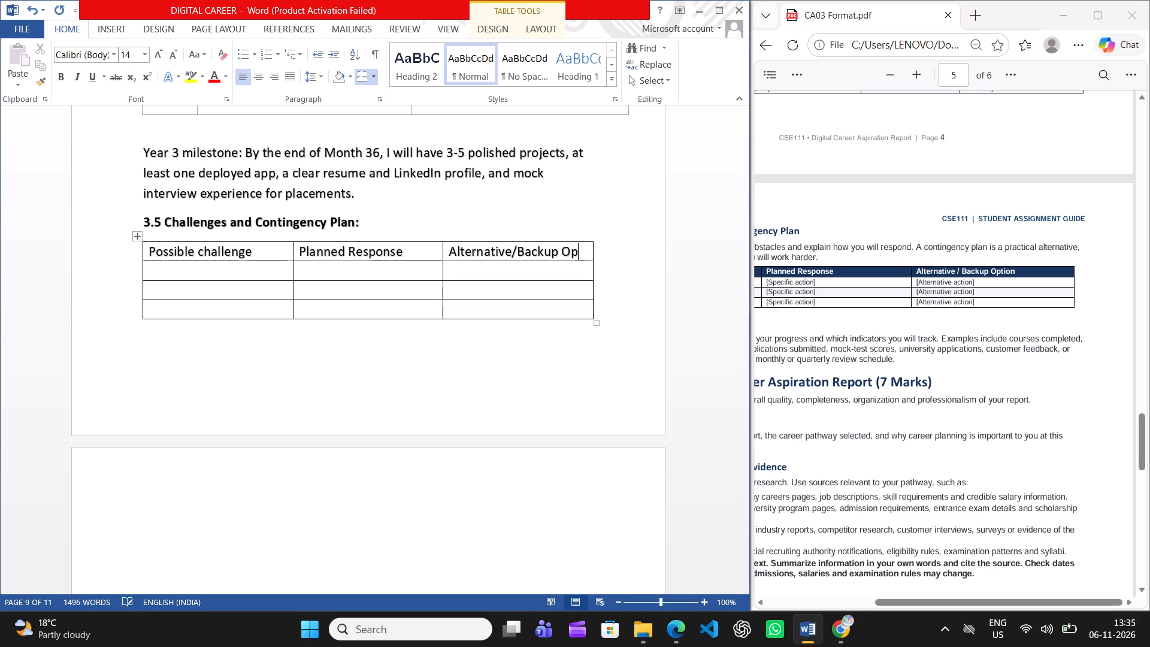
text(tion)
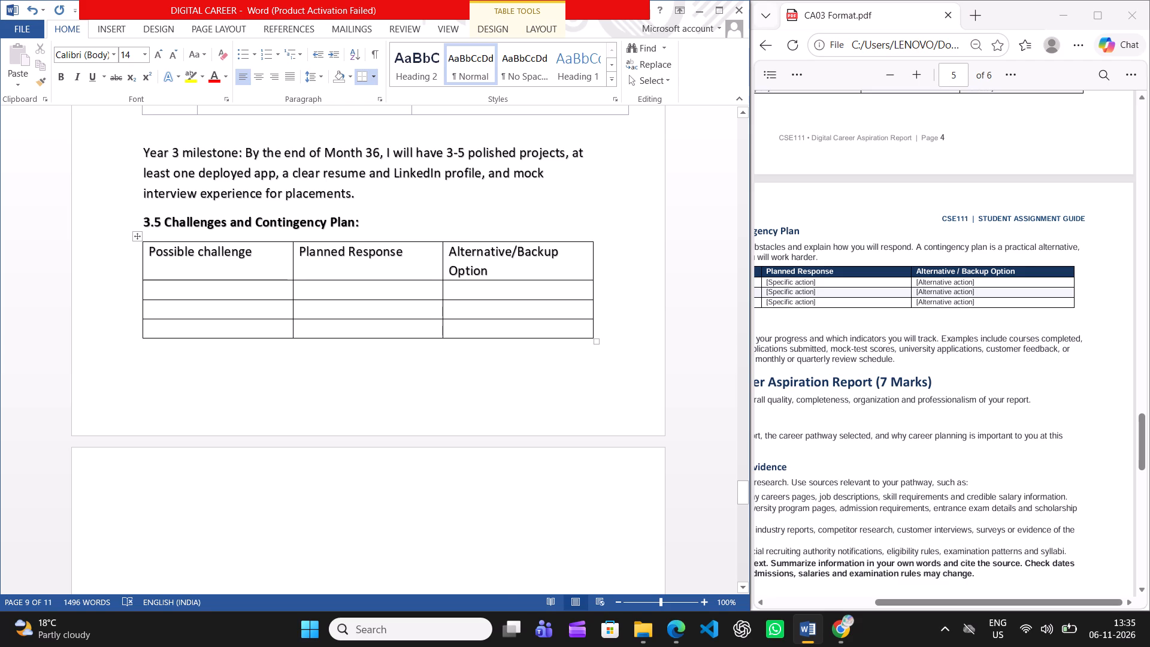
Narrow the first and second columns of the challenges table so that every header fits on a single line.
drag(293, 268, 289, 267)
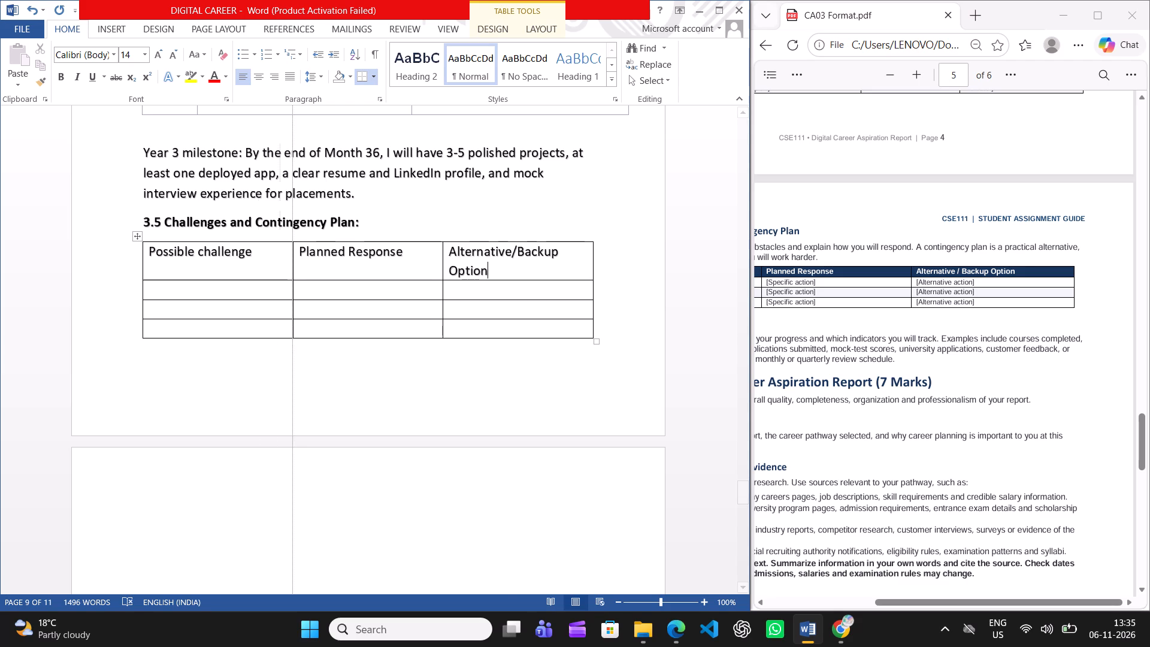
drag(289, 267, 259, 265)
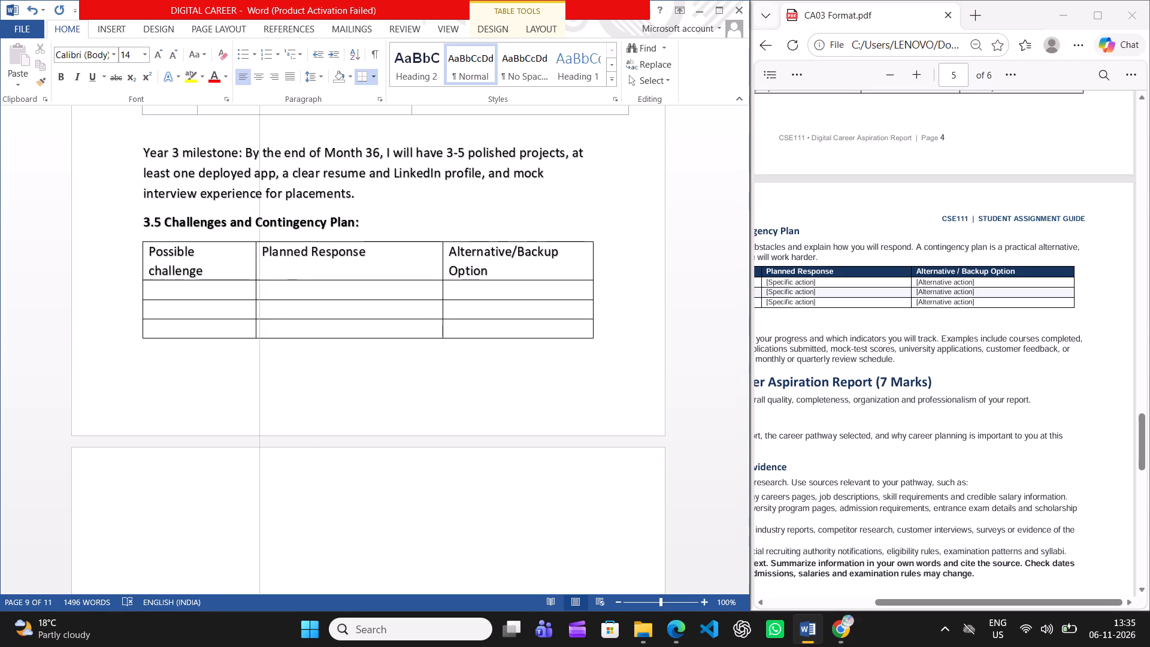
drag(259, 265, 261, 265)
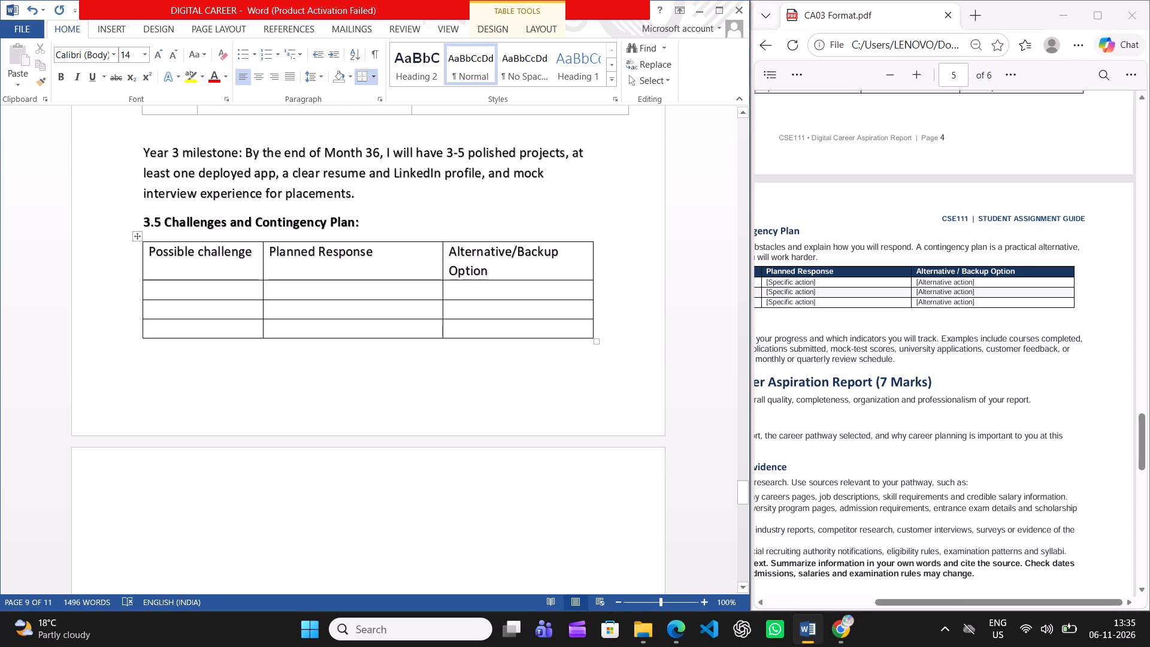
drag(441, 268, 414, 269)
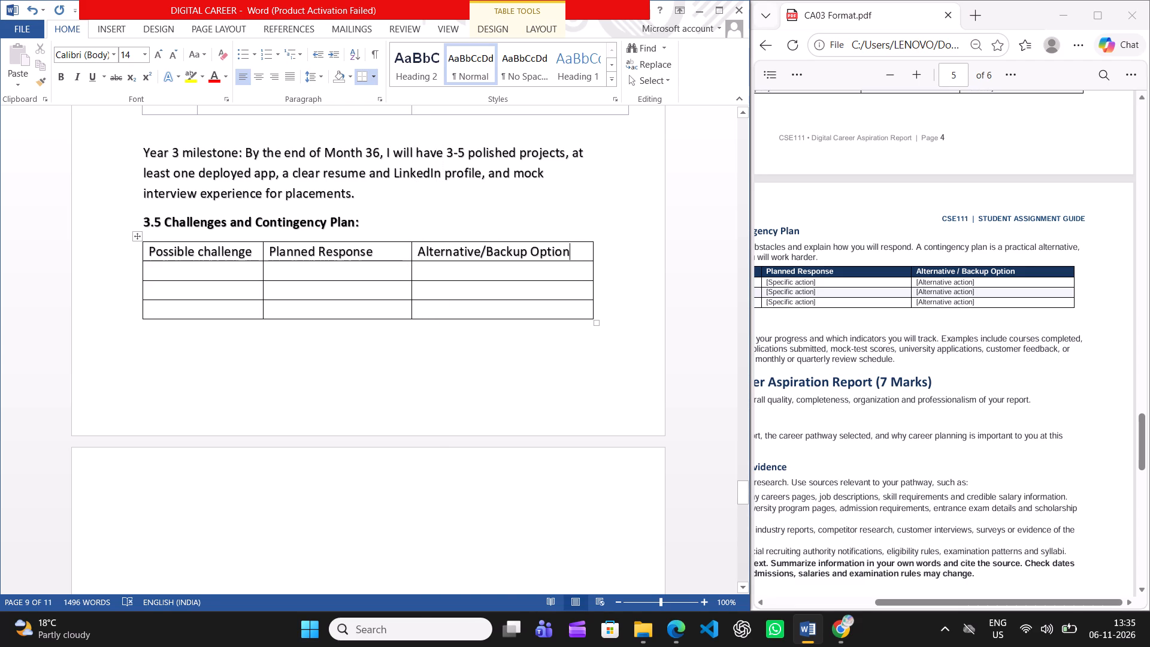
click(624, 376)
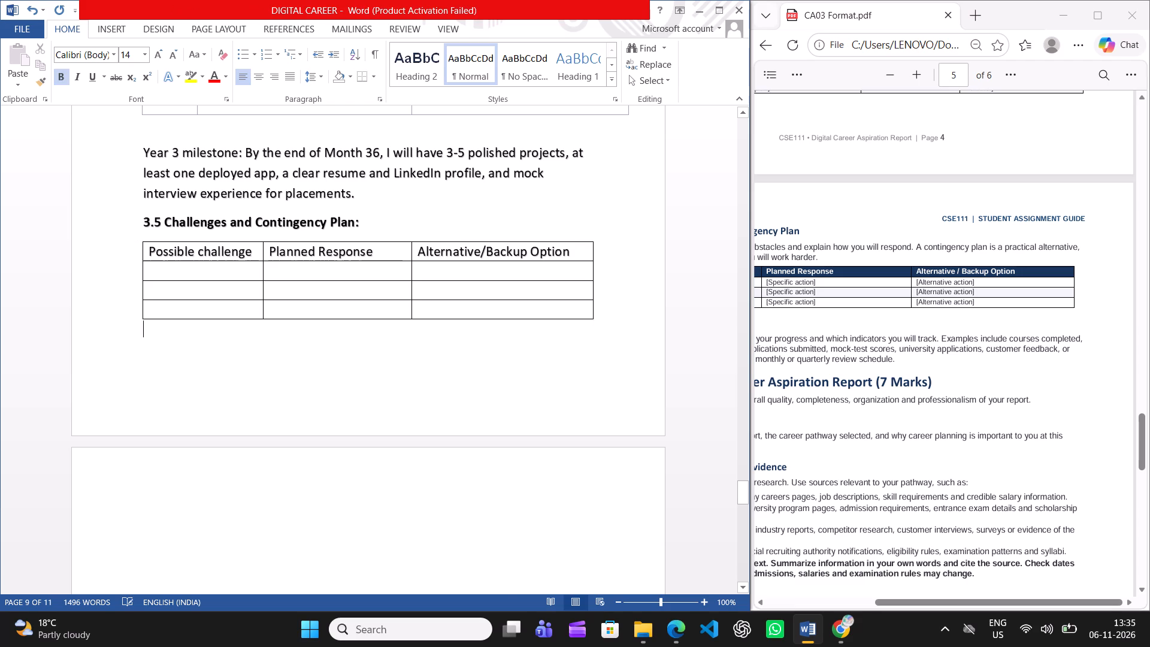
click(179, 264)
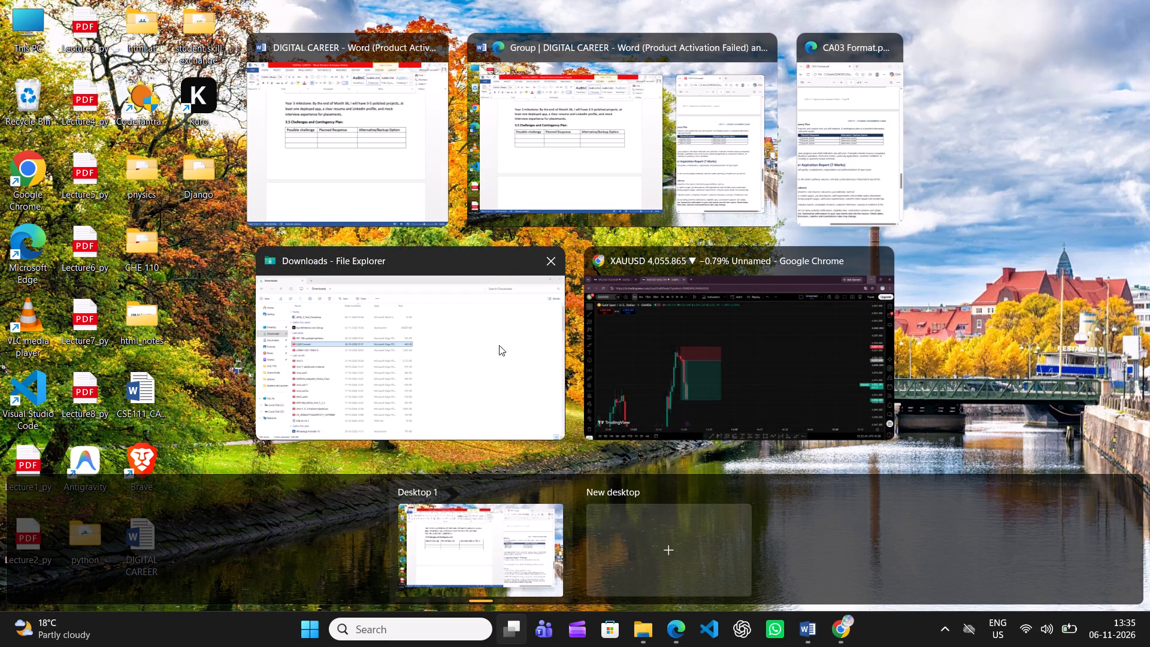
Switch to the XAUUSD chart in Chrome and shorten the short-position drawing so it ends just before the latest candle.
click(746, 362)
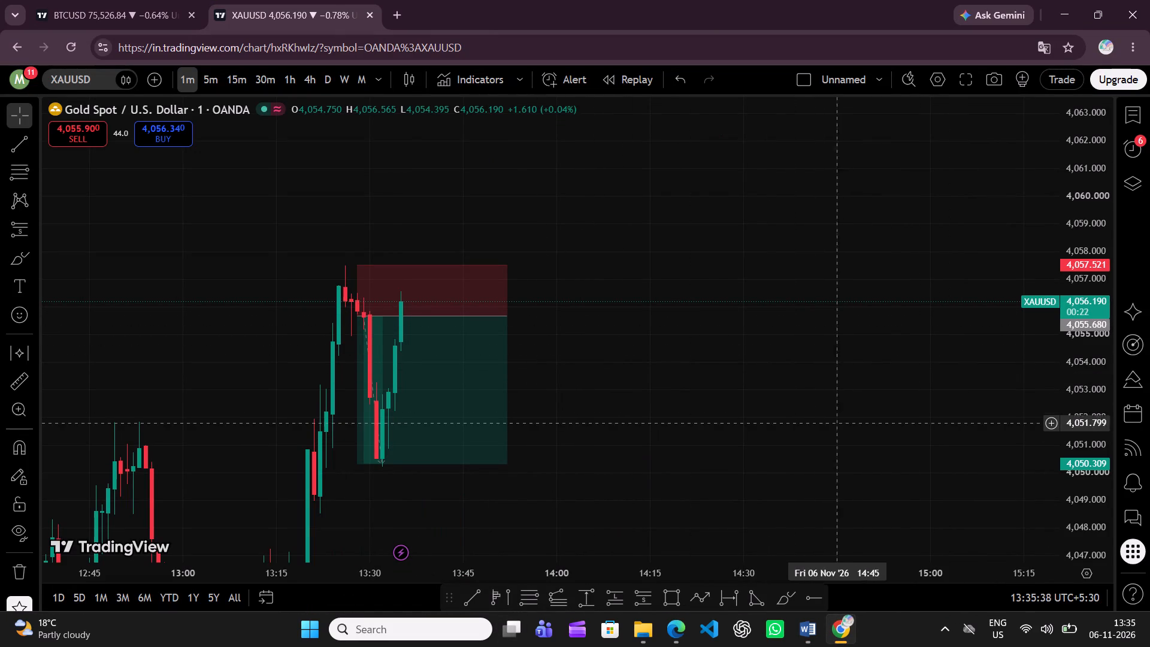
drag(507, 316, 417, 326)
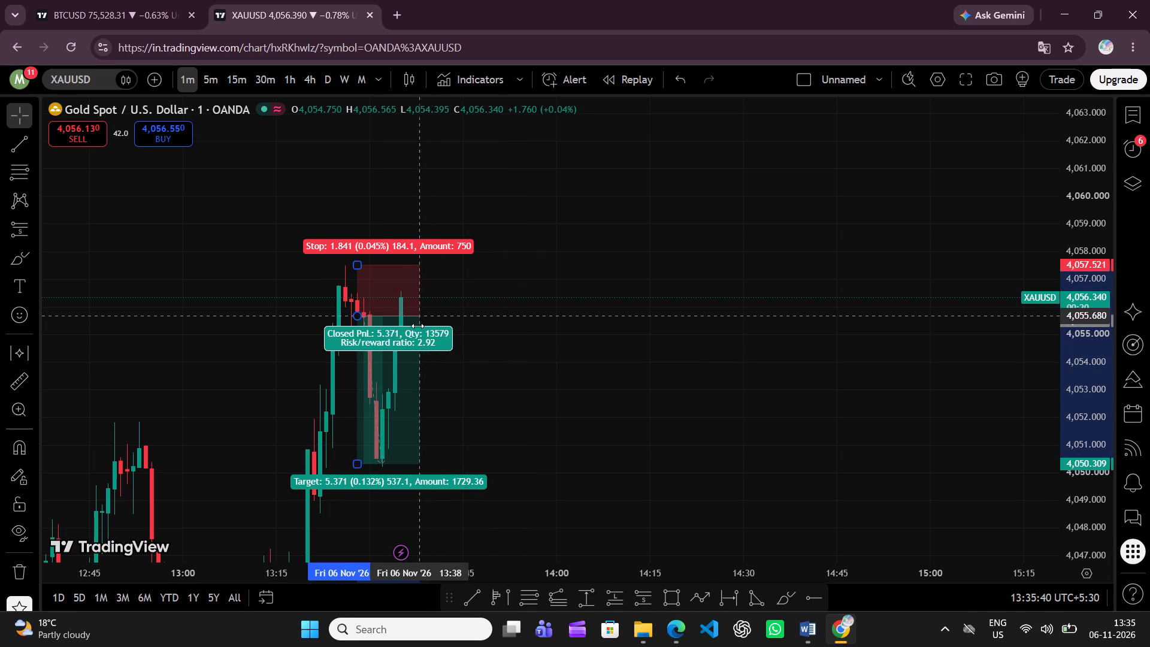
drag(417, 326, 394, 328)
scroll(394, 328, right, 1)
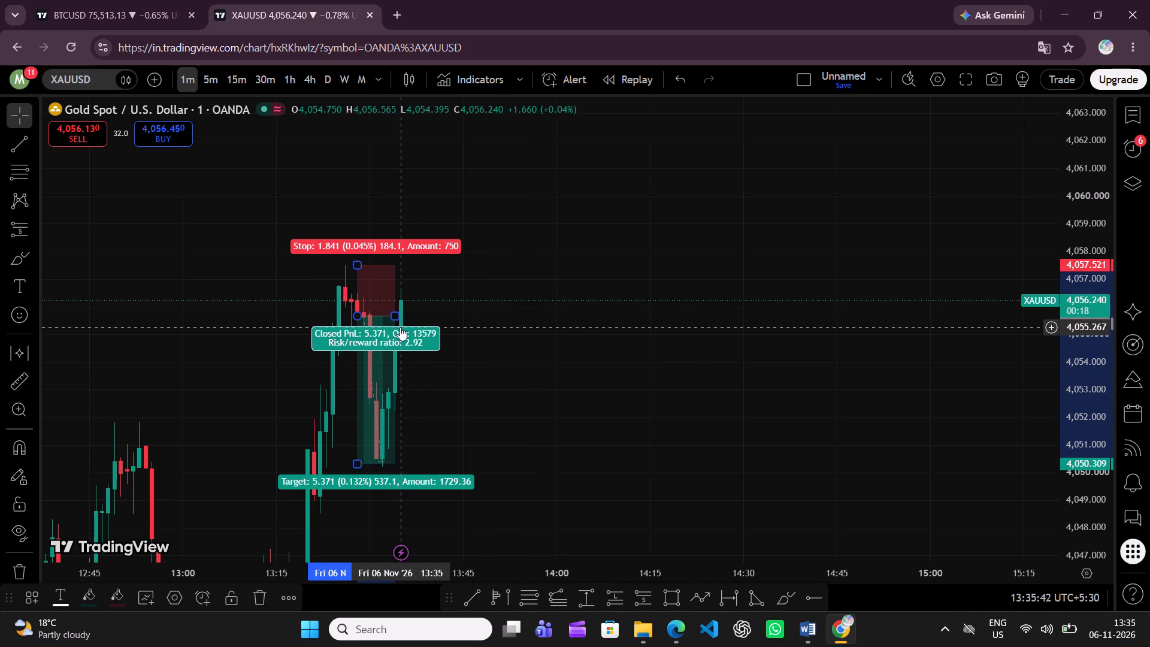
scroll(435, 331, right, 1)
click(646, 344)
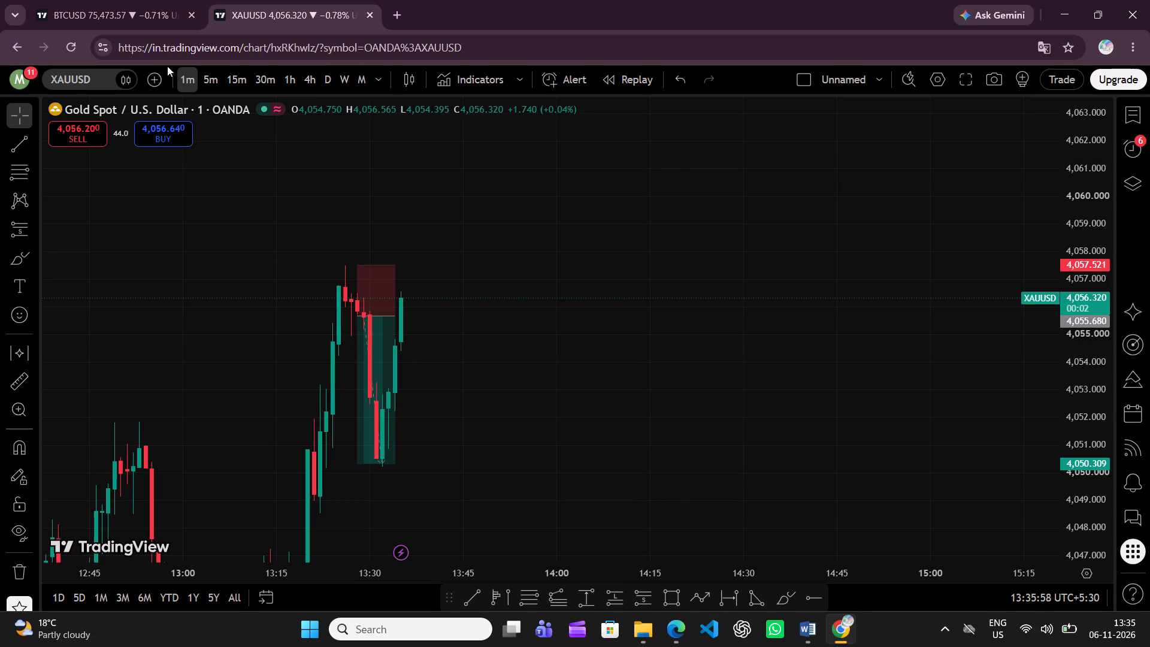
On the 15-minute XAUUSD chart, draw a level trend line at about 4,072.9 from the 6 November morning swing high past the latest candle.
click(228, 81)
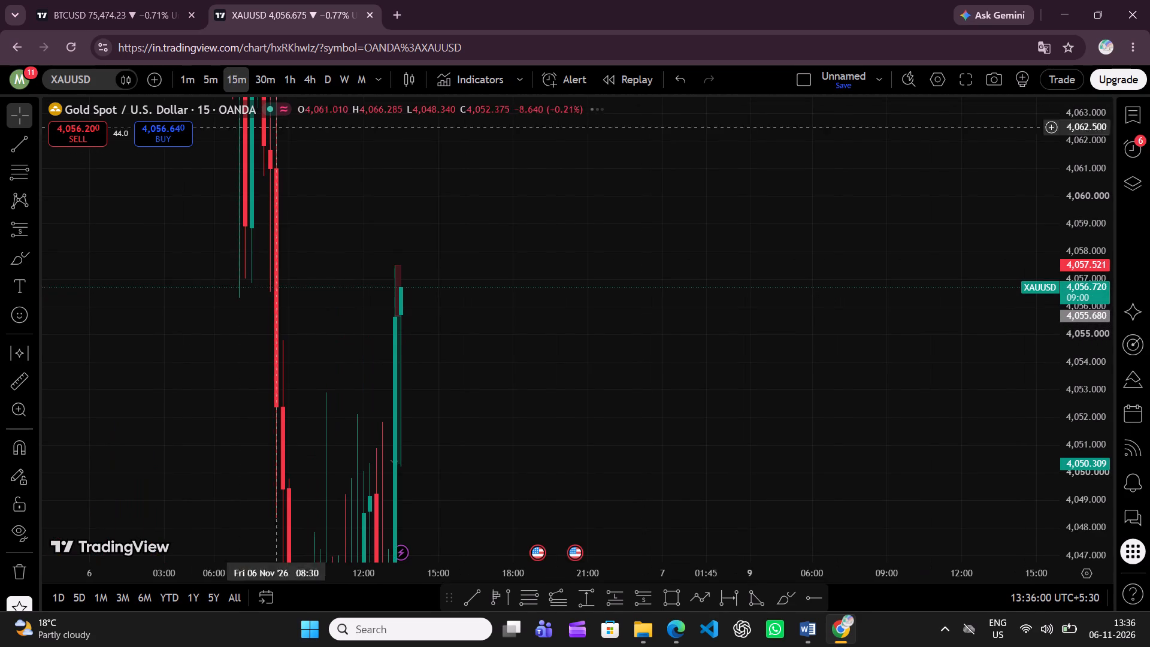
scroll(1080, 284, down, 7)
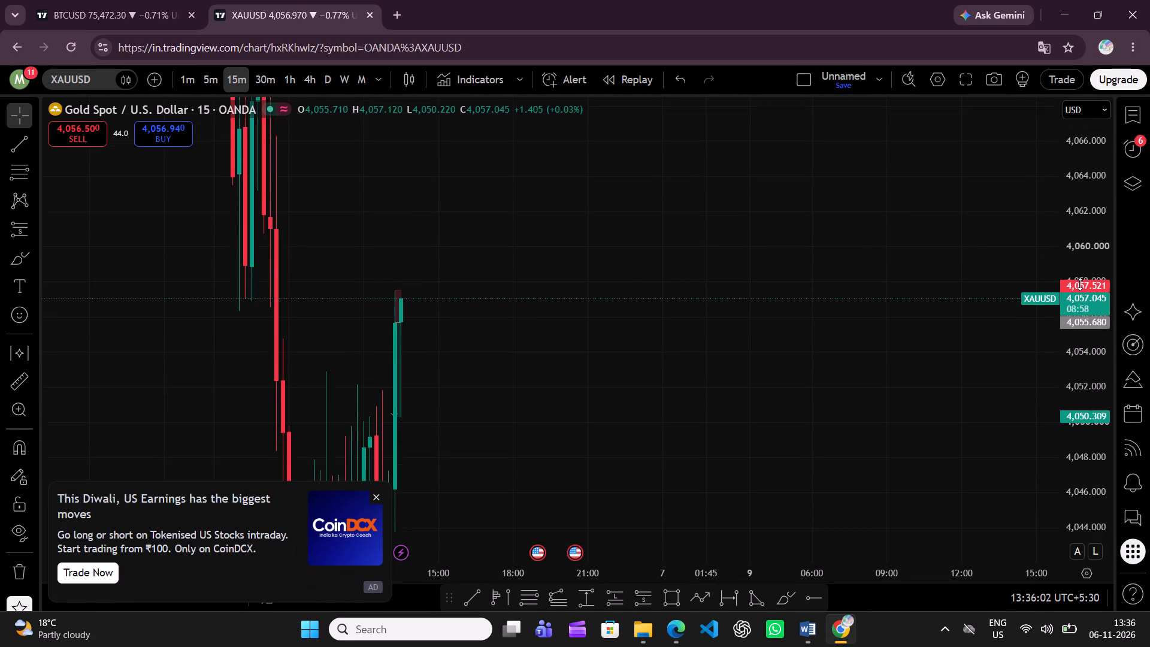
scroll(1080, 284, down, 10)
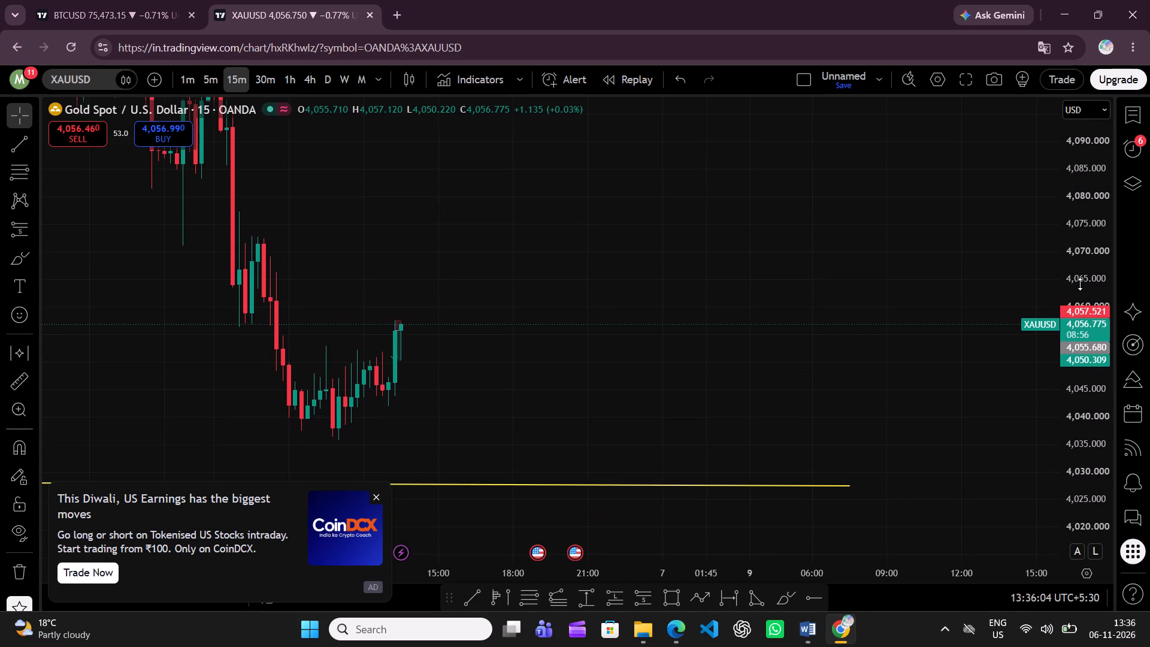
scroll(1080, 284, down, 1)
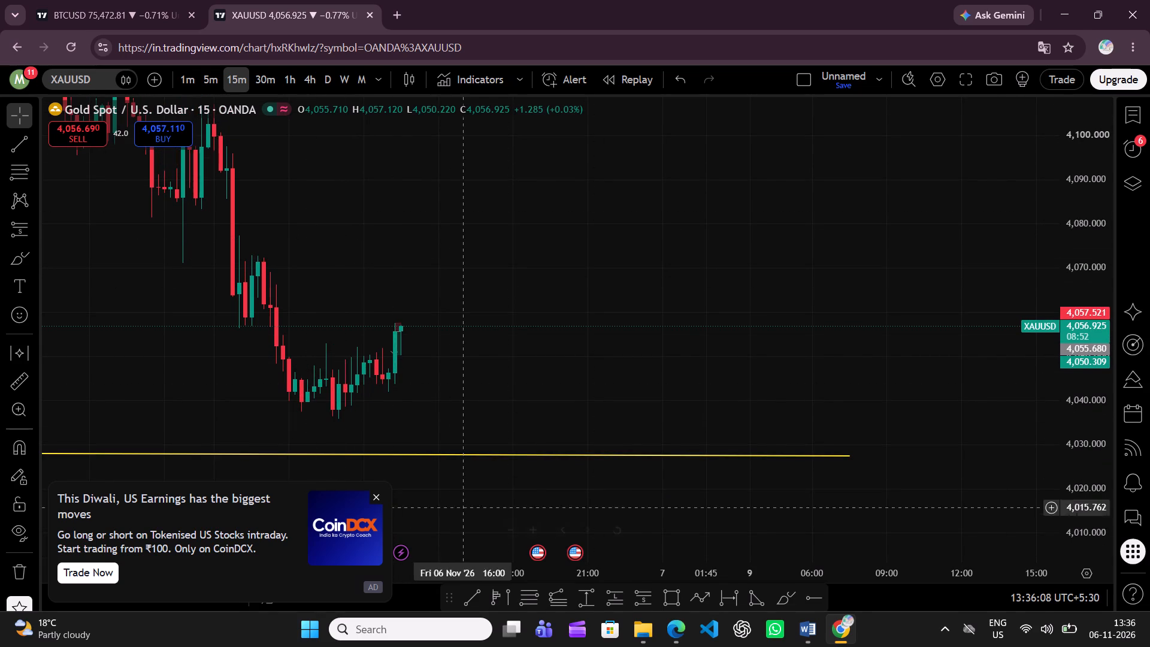
click(472, 585)
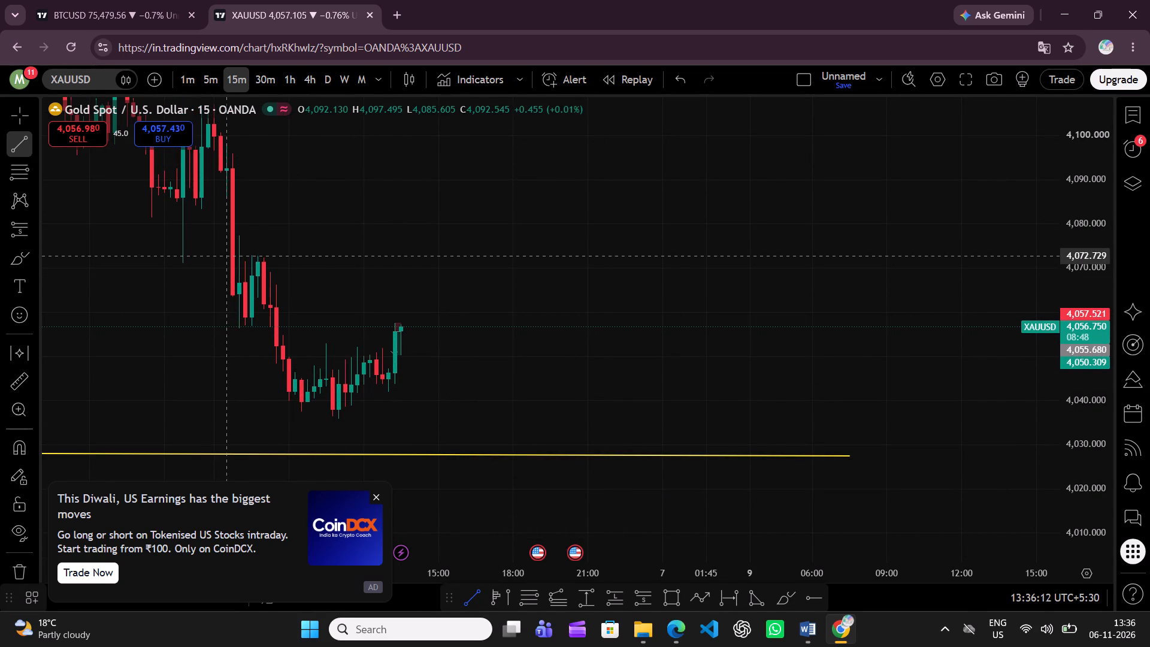
click(224, 255)
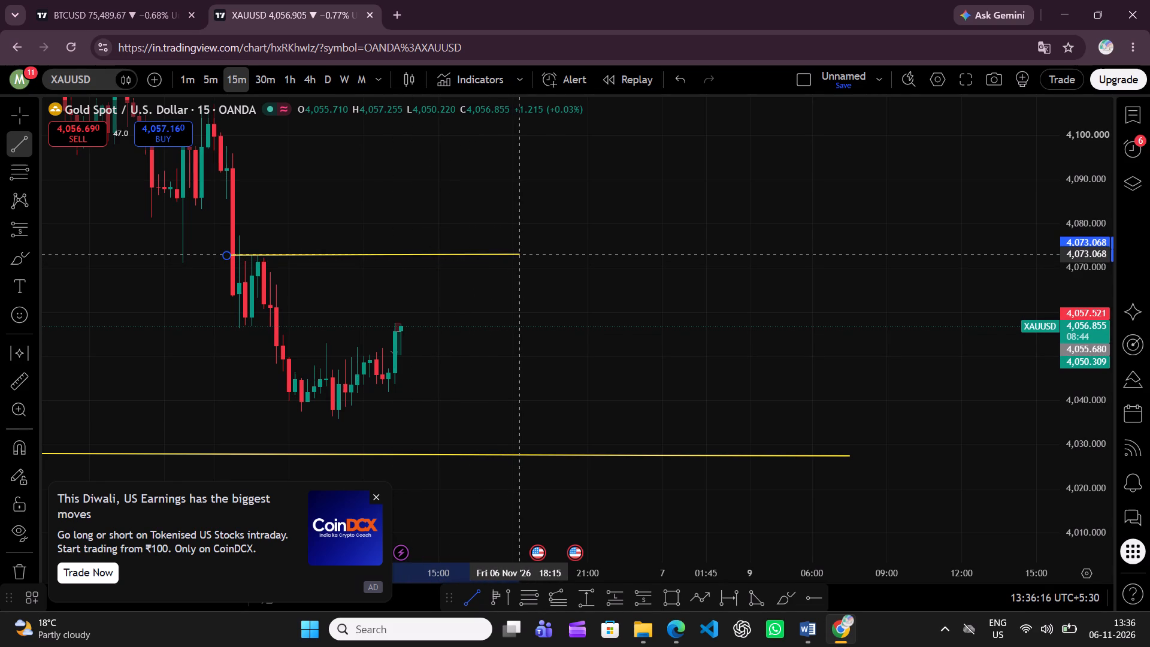
click(548, 255)
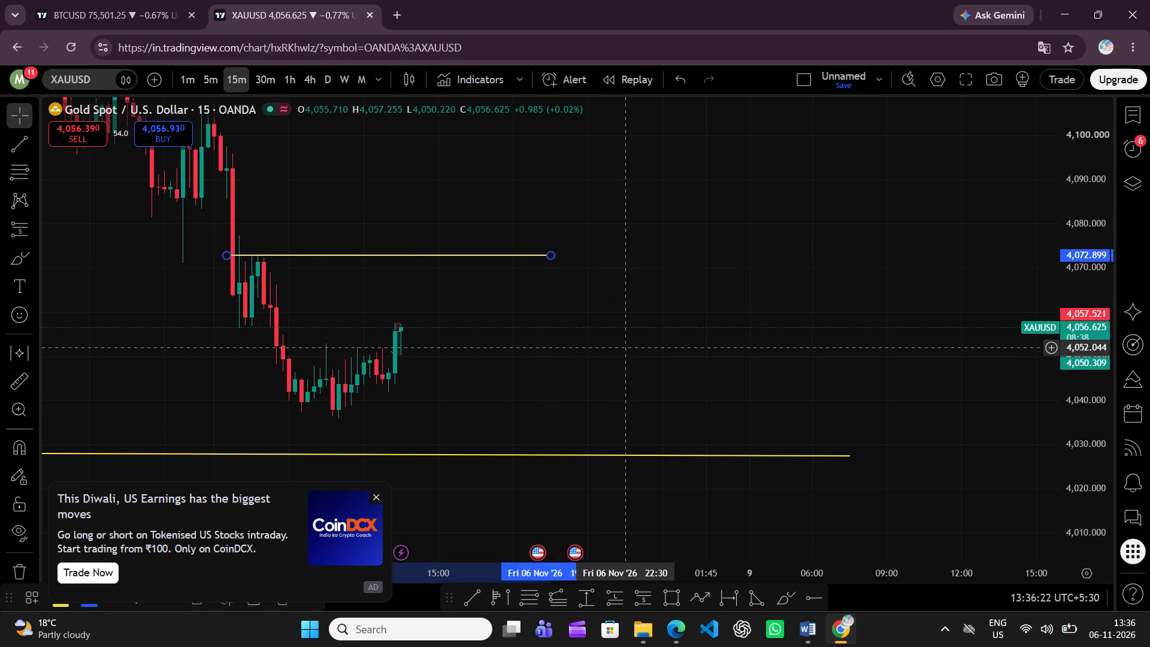
click(630, 347)
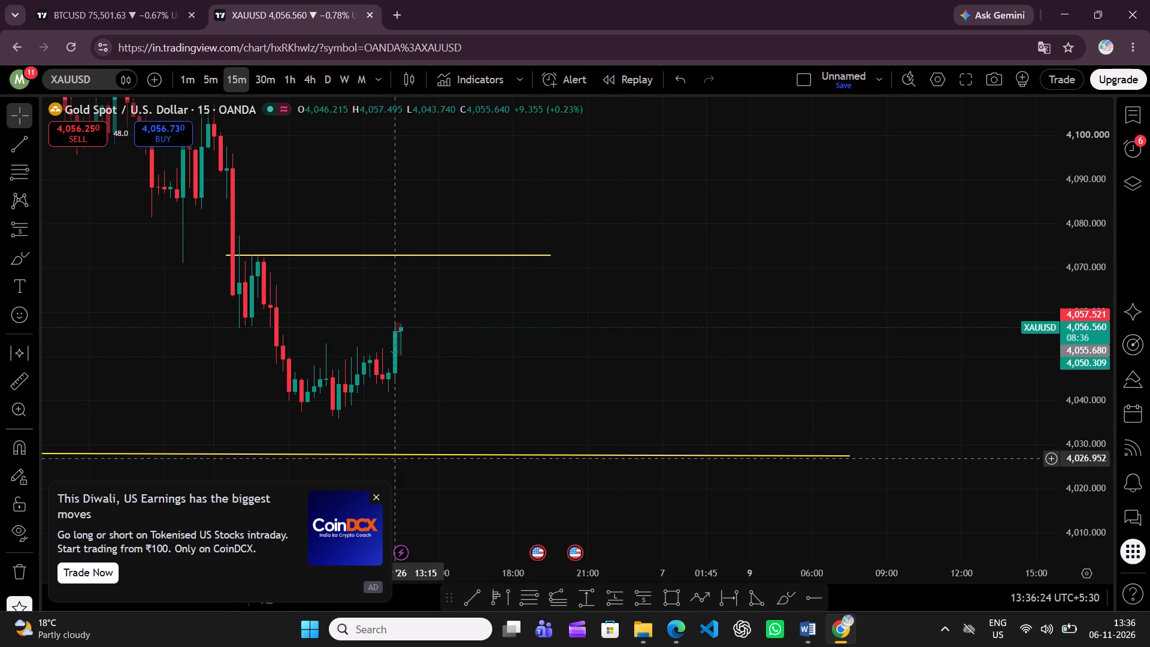
Close the CoinDCX advertisement on the chart and dismiss the ad-free upgrade offer.
click(376, 499)
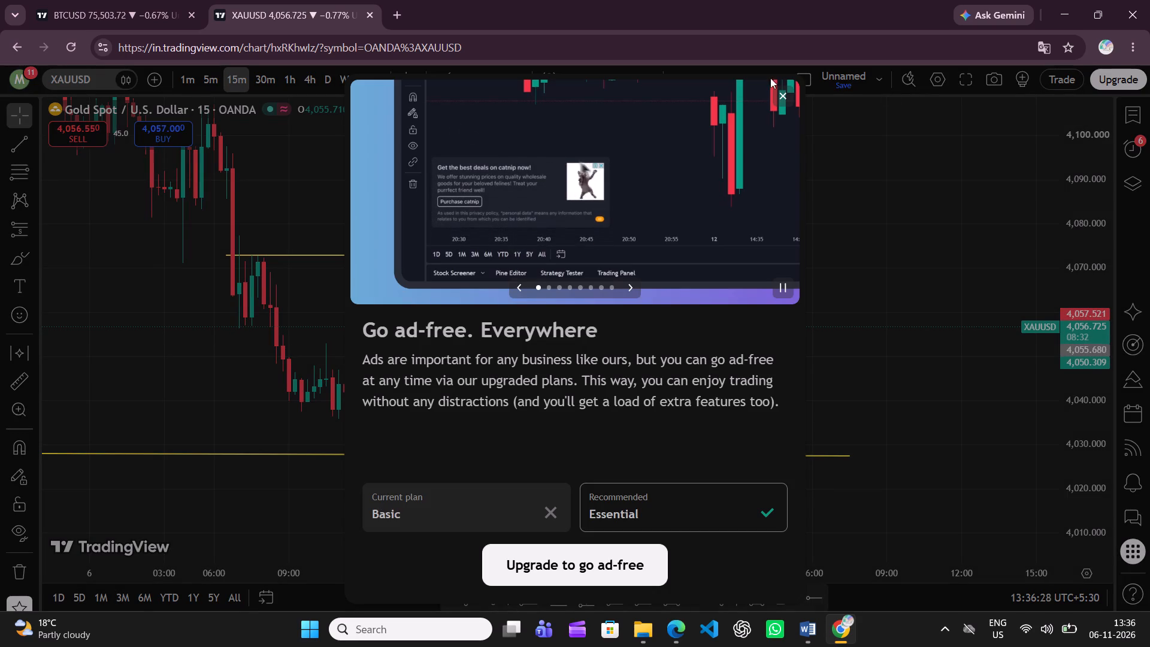
click(780, 107)
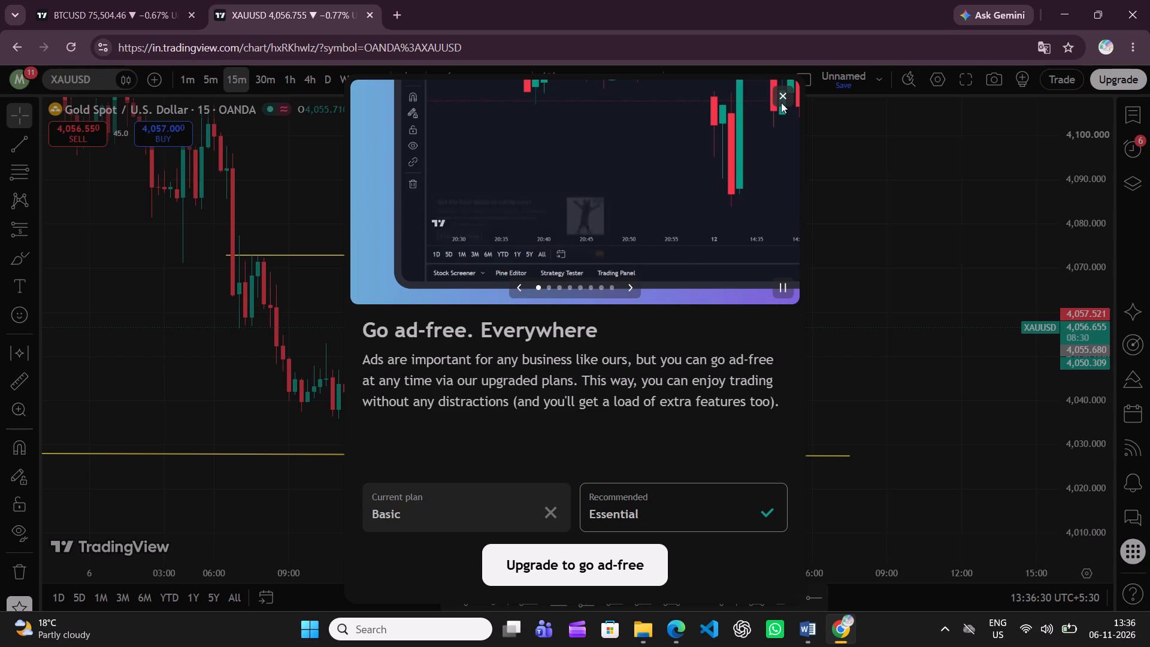
click(781, 102)
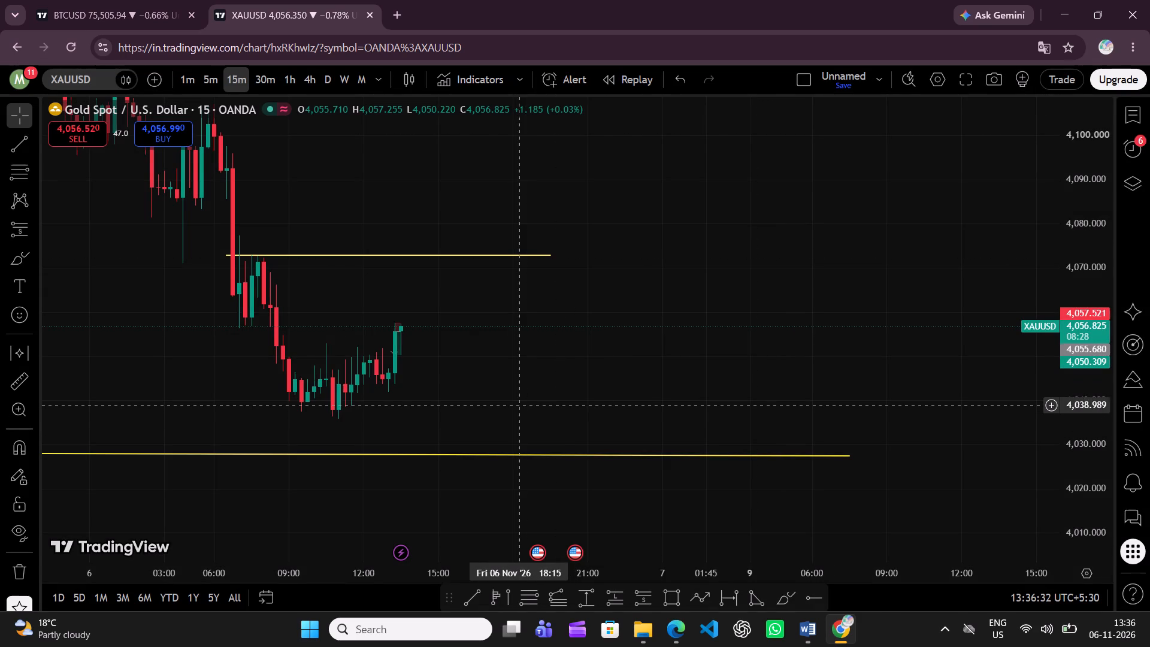
Look over the earlier 15-minute XAUUSD price history and switch the chart to the daily timeframe.
scroll(515, 403, down, 7)
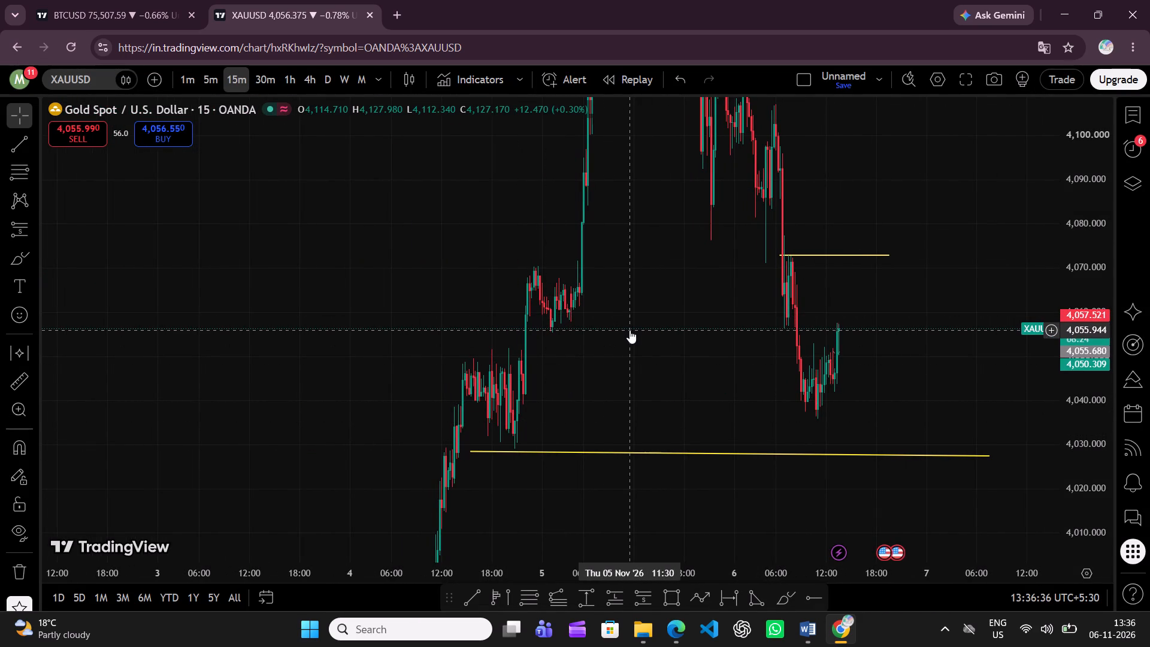
scroll(630, 330, up, 1)
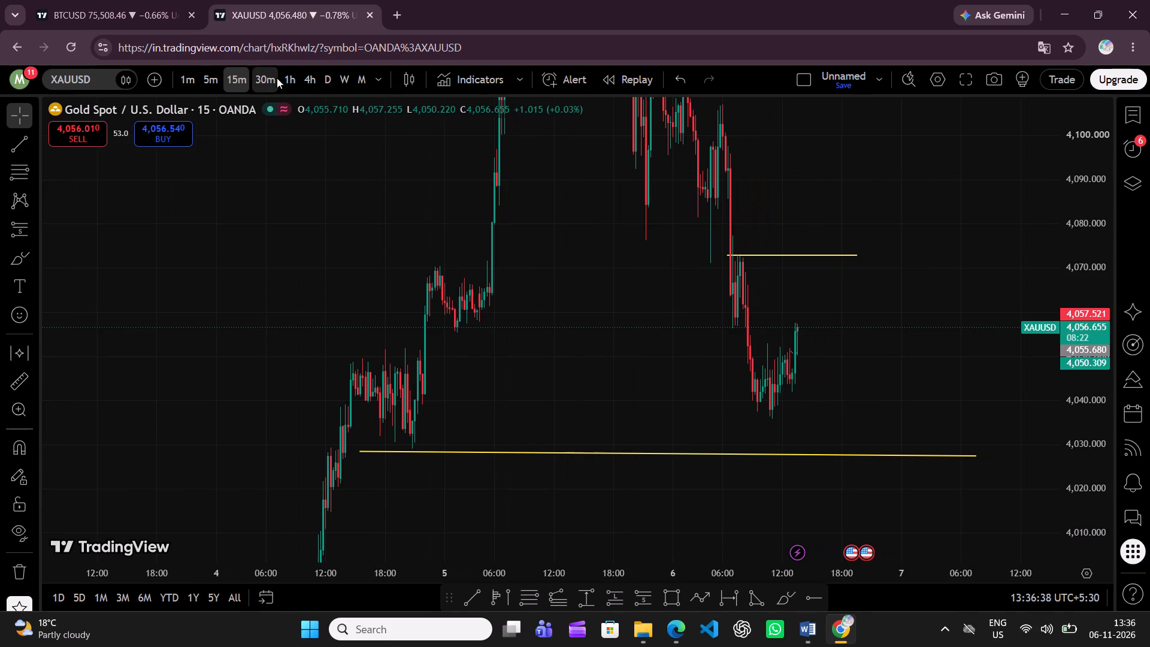
click(334, 79)
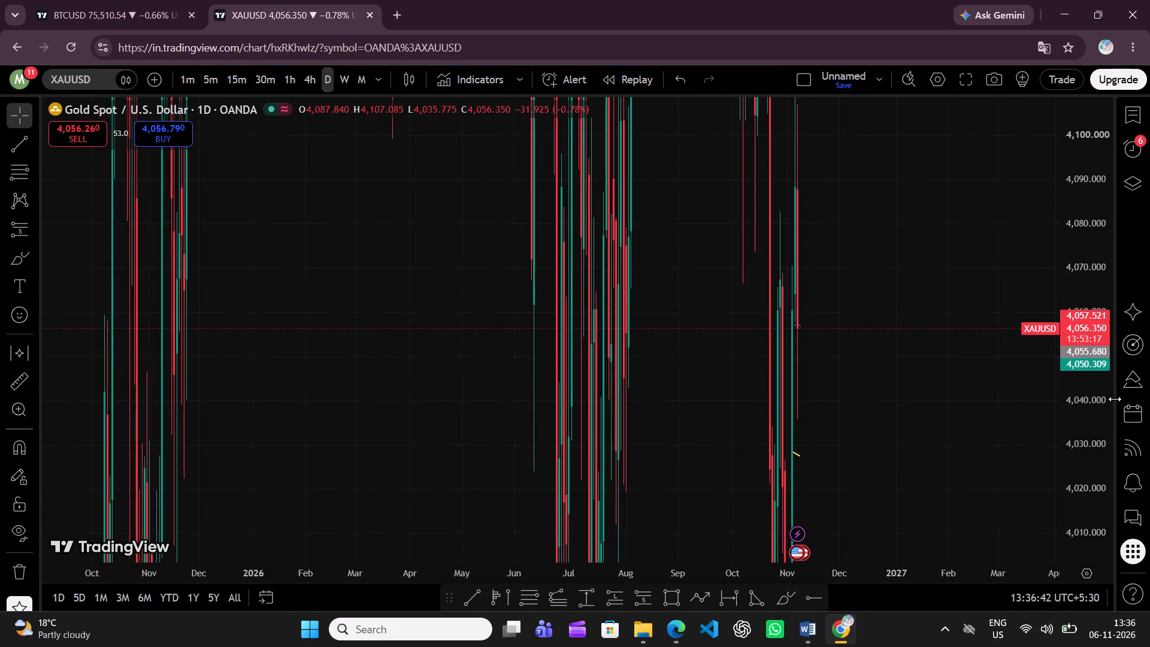
Examine the XAUUSD price action around the drawn levels on the daily, 4-hour and 1-hour timeframes.
scroll(1115, 399, down, 13)
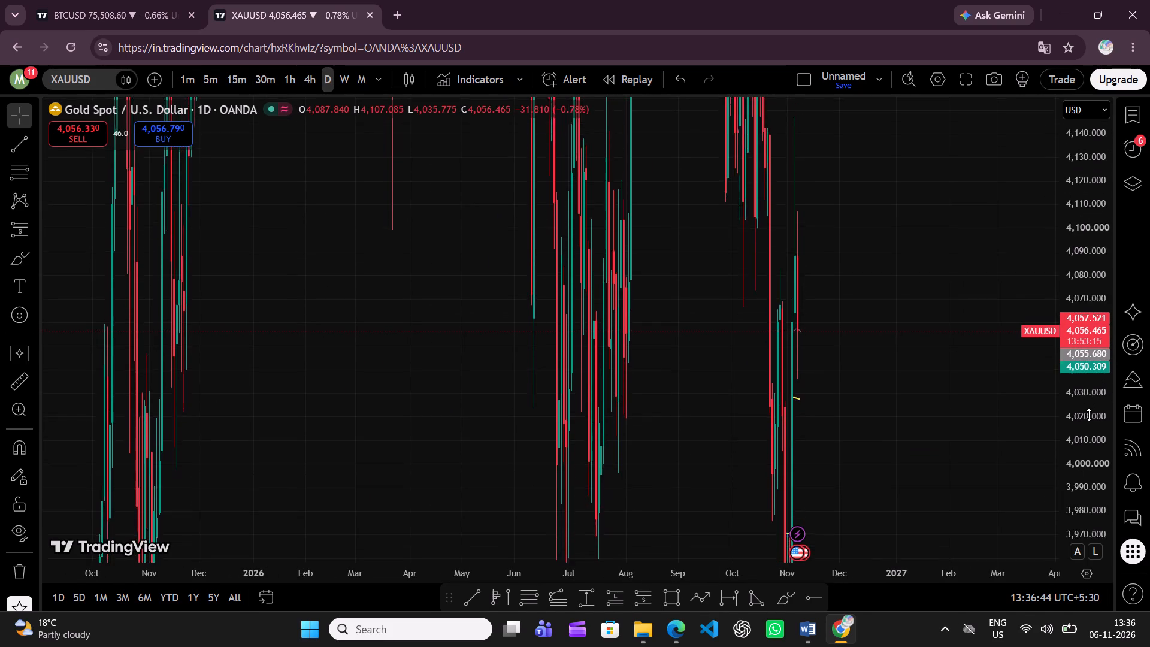
scroll(1089, 415, down, 5)
scroll(631, 430, up, 2)
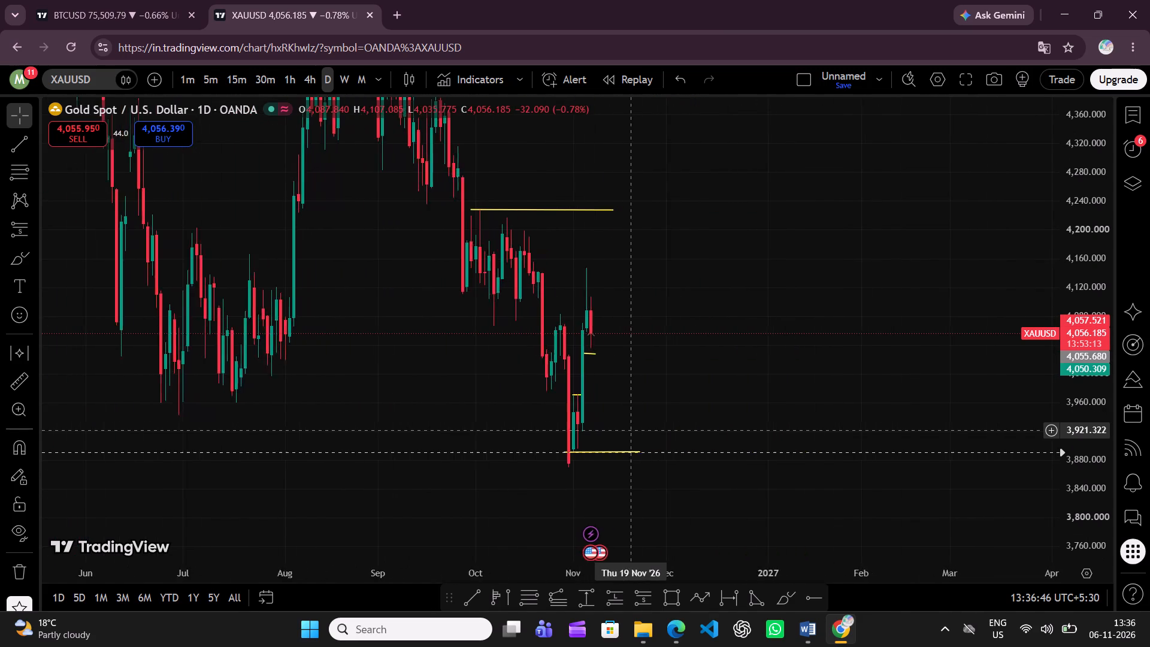
scroll(631, 430, up, 3)
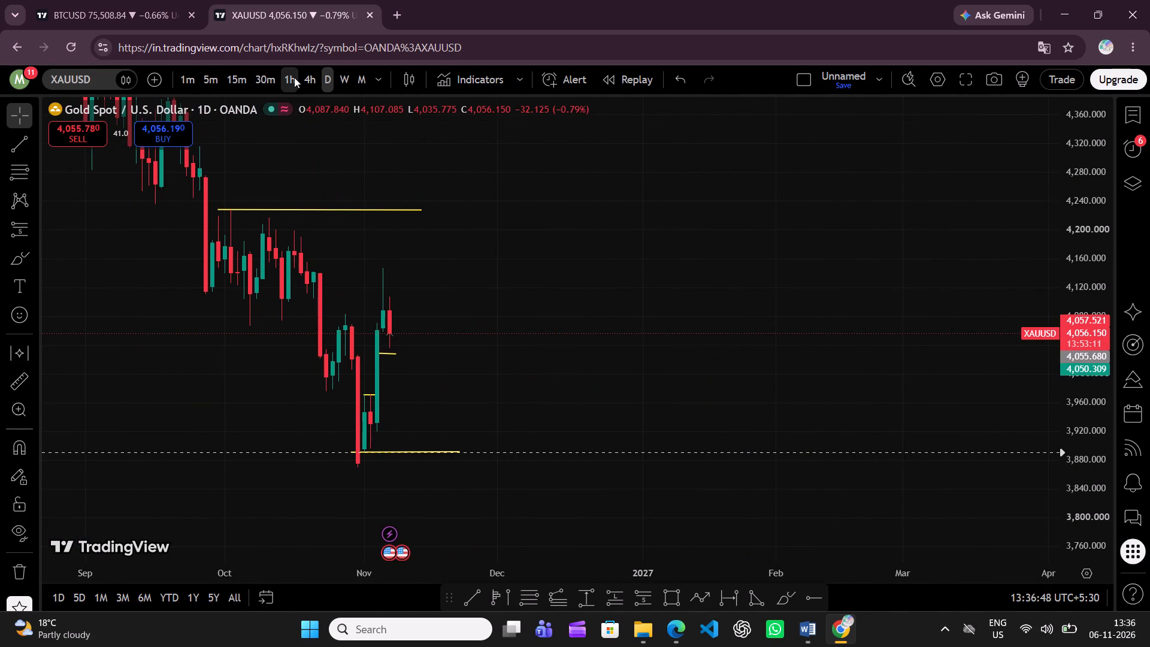
click(300, 77)
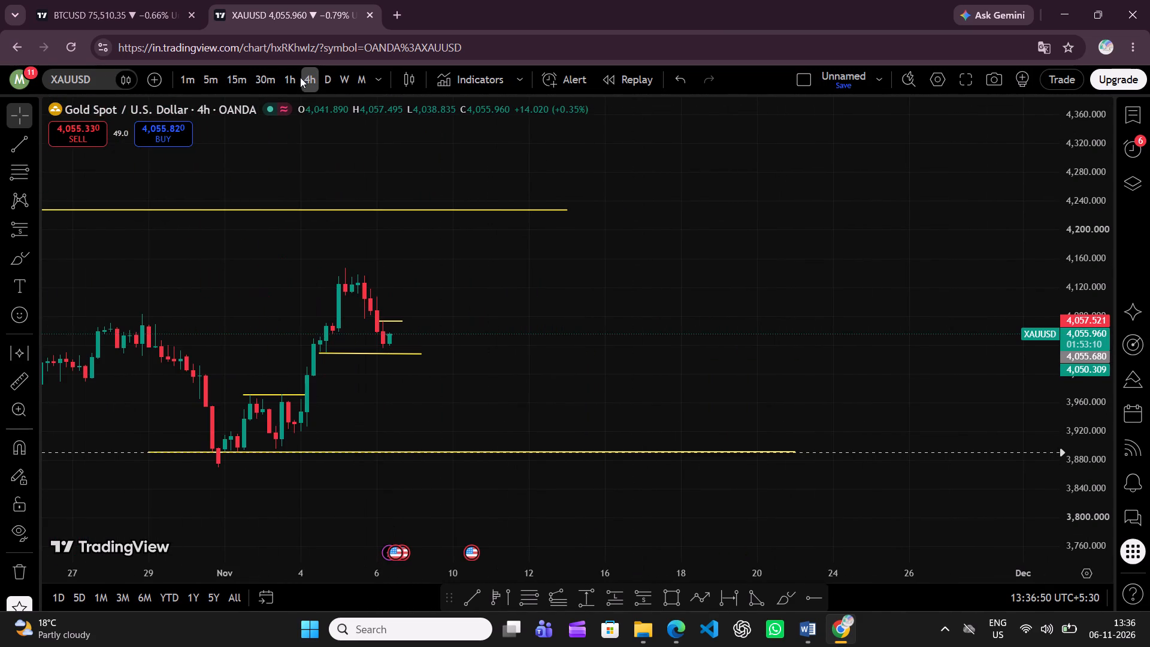
click(284, 75)
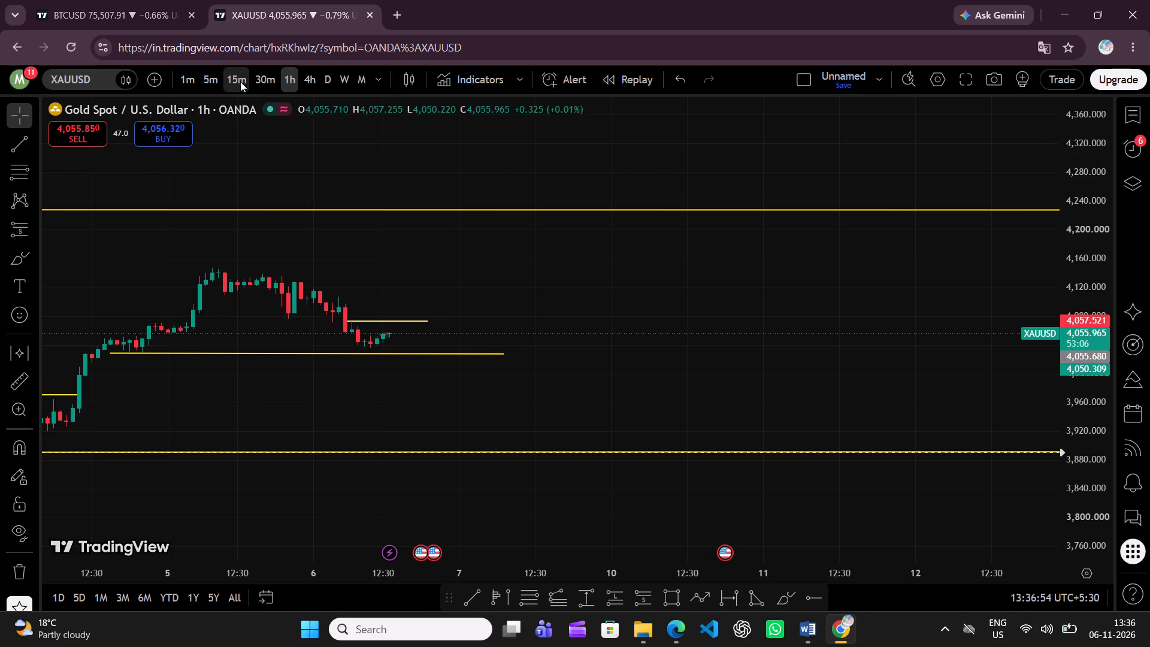
scroll(434, 288, down, 2)
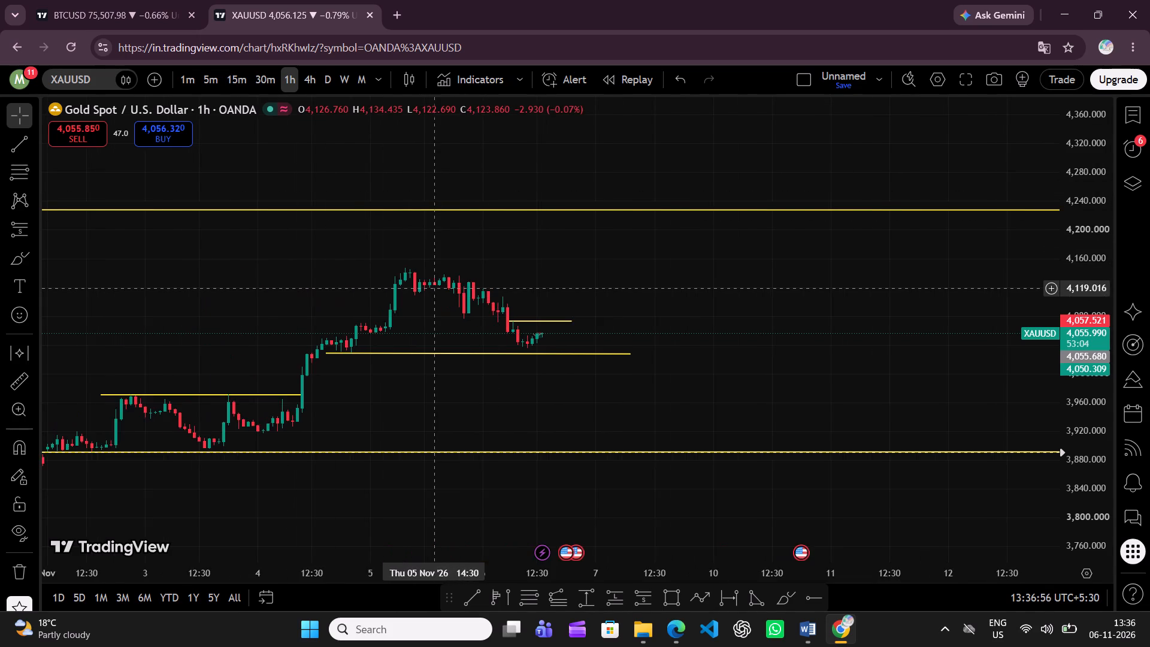
scroll(434, 288, down, 2)
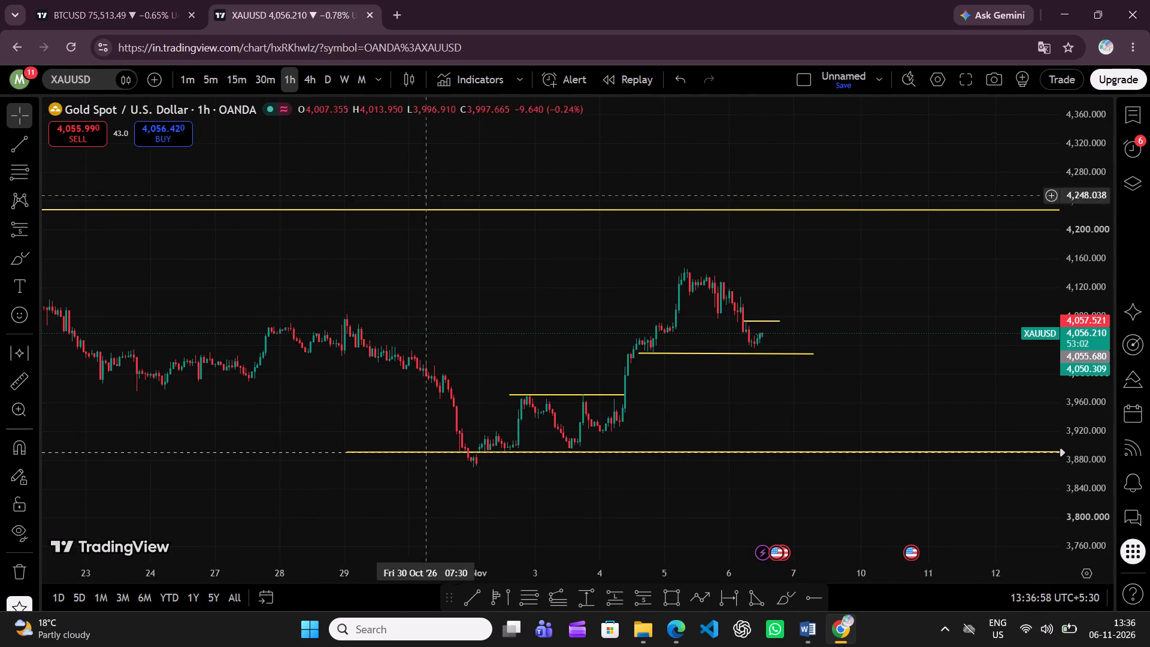
click(318, 83)
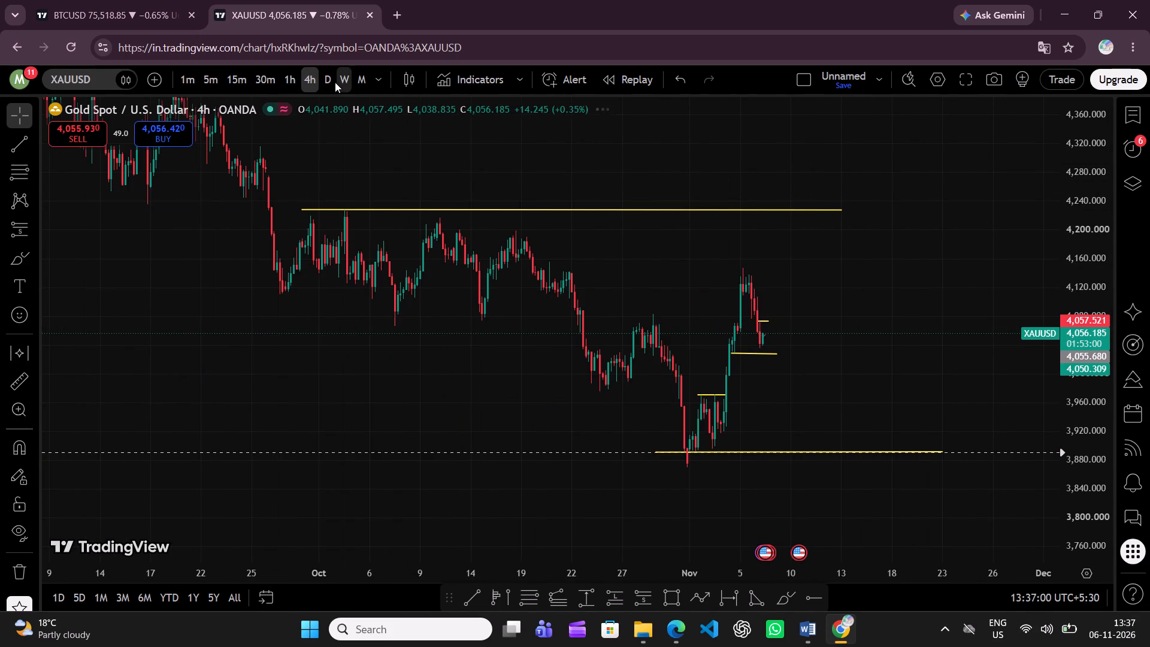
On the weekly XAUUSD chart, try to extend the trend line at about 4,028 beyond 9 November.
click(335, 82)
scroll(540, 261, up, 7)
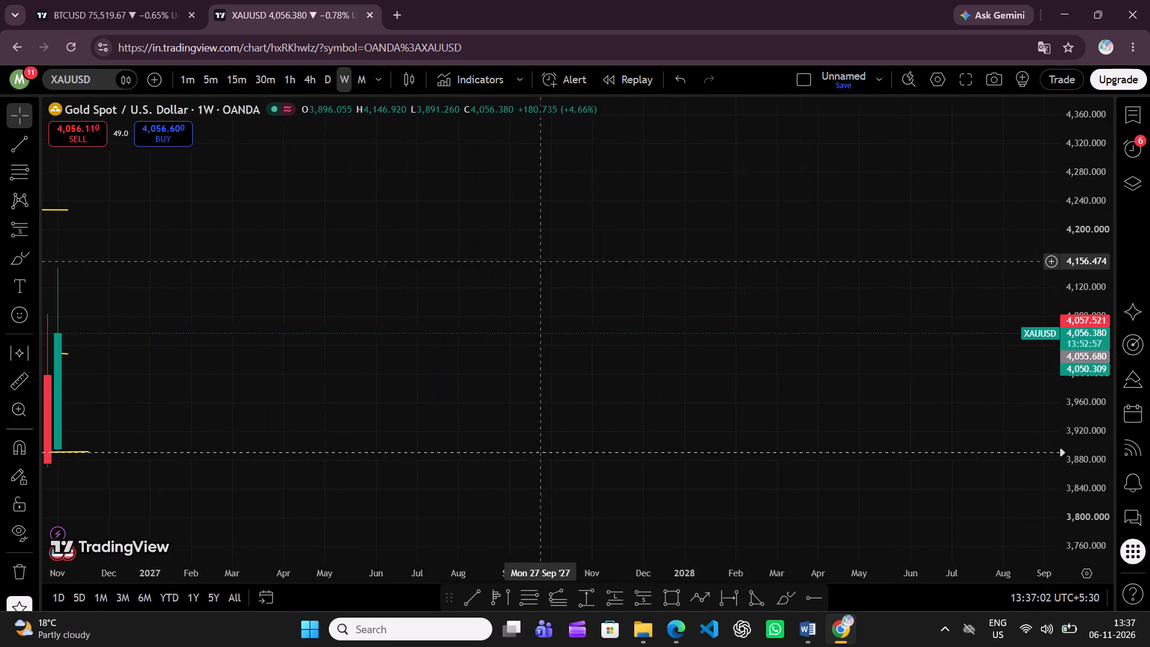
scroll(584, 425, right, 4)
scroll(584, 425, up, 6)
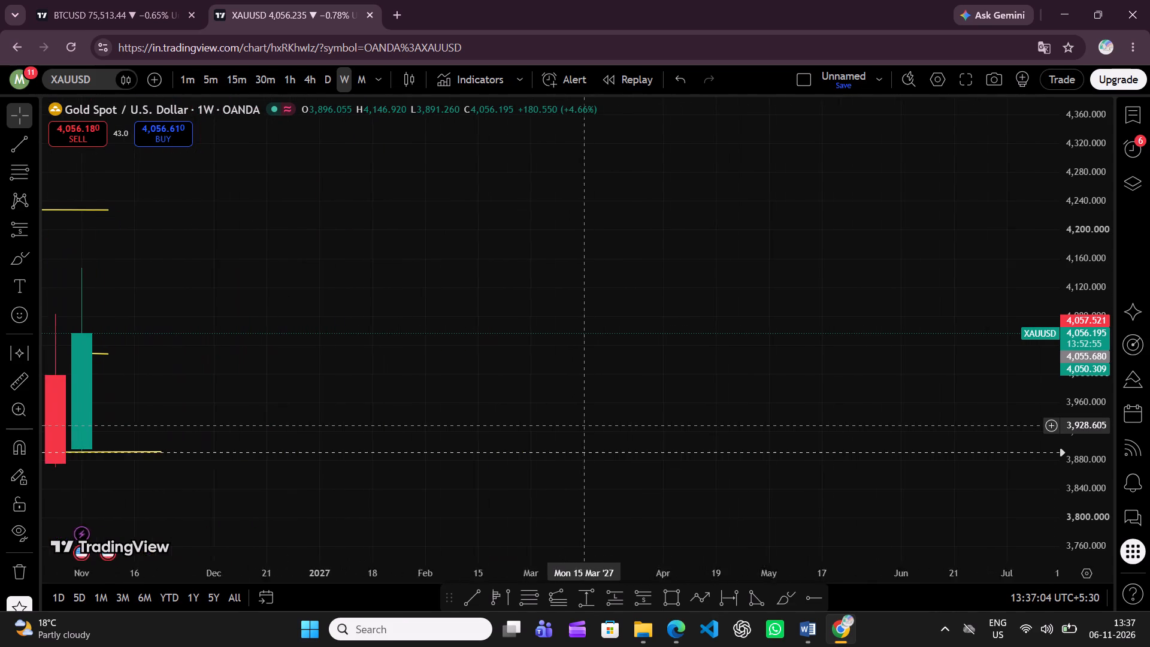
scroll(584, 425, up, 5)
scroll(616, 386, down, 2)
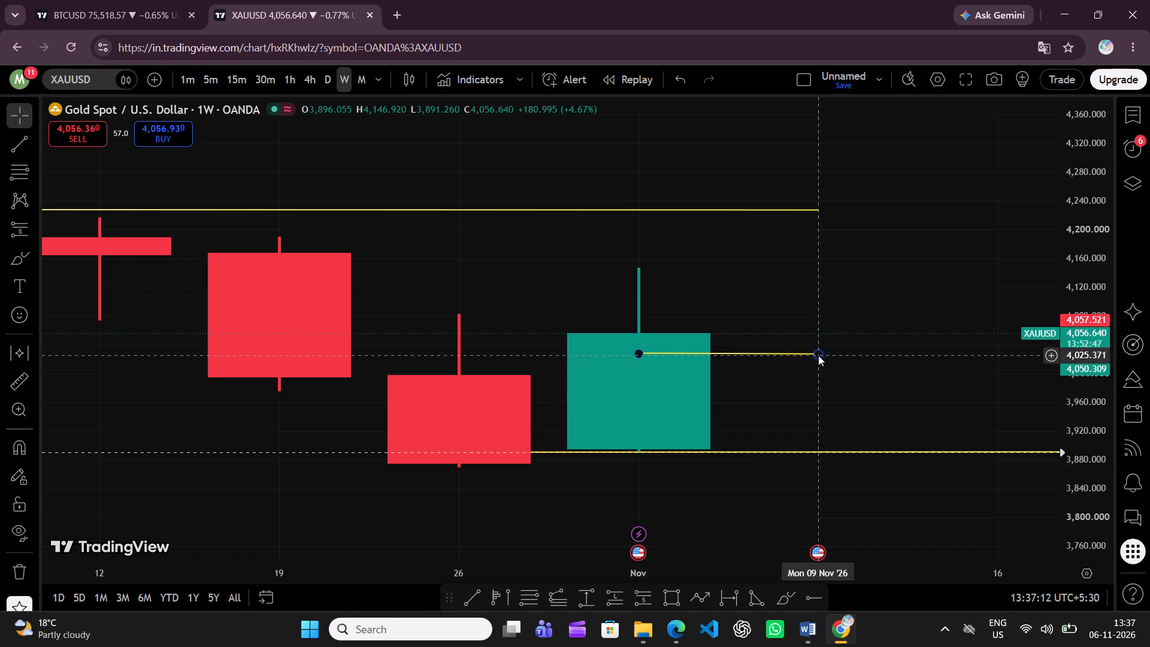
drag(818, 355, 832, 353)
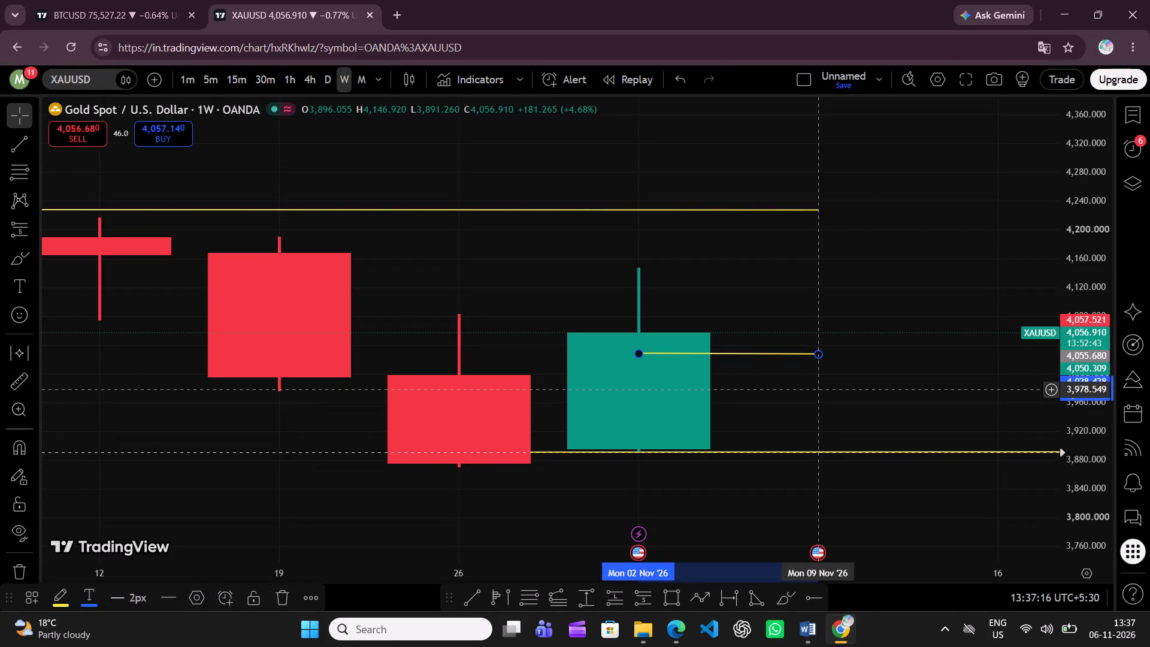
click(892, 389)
Examine the 6 November XAUUSD candles around the short-position drawing on the 15-minute timeframe.
click(229, 80)
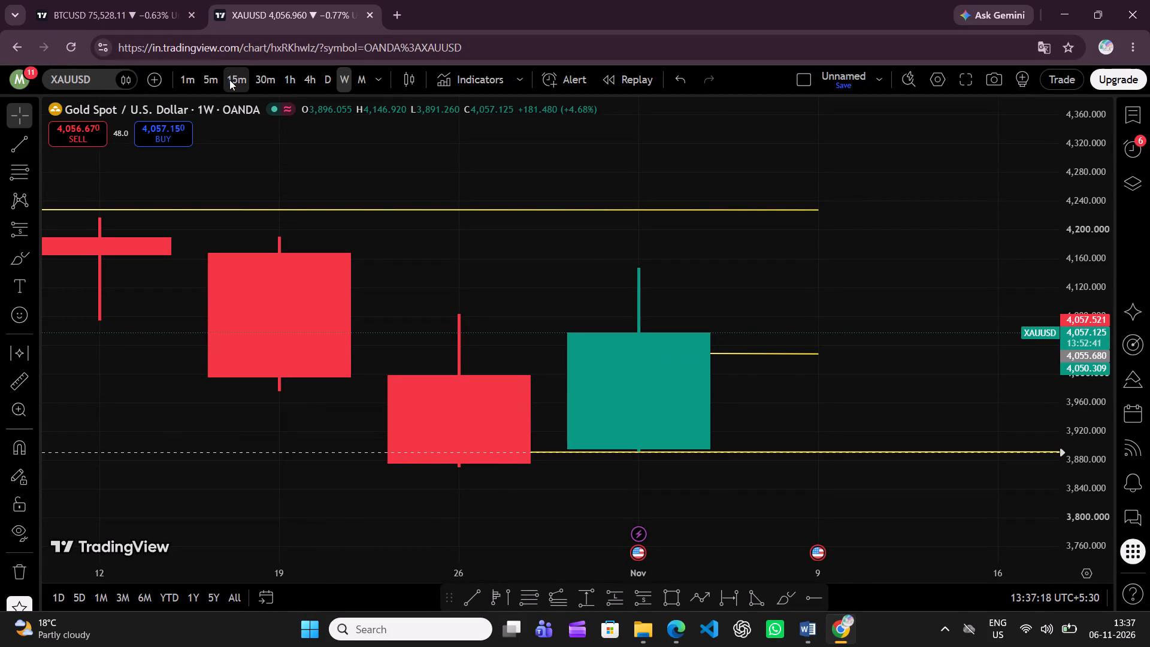
scroll(503, 285, down, 5)
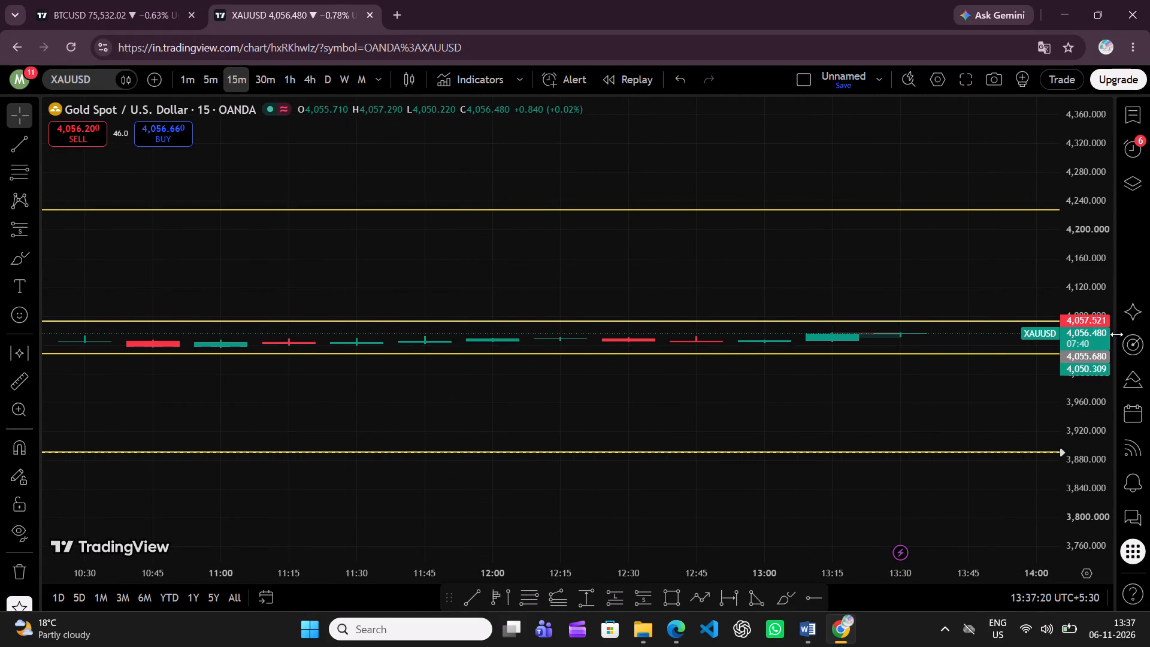
scroll(1085, 323, up, 18)
scroll(1085, 323, up, 7)
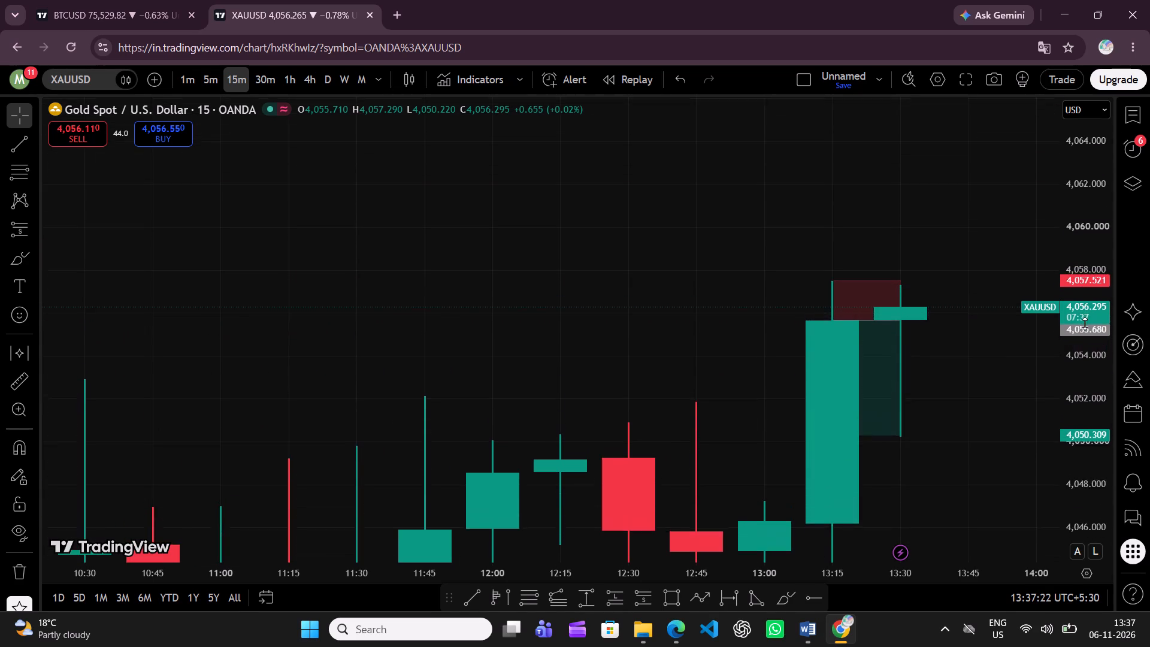
drag(569, 356, 456, 11)
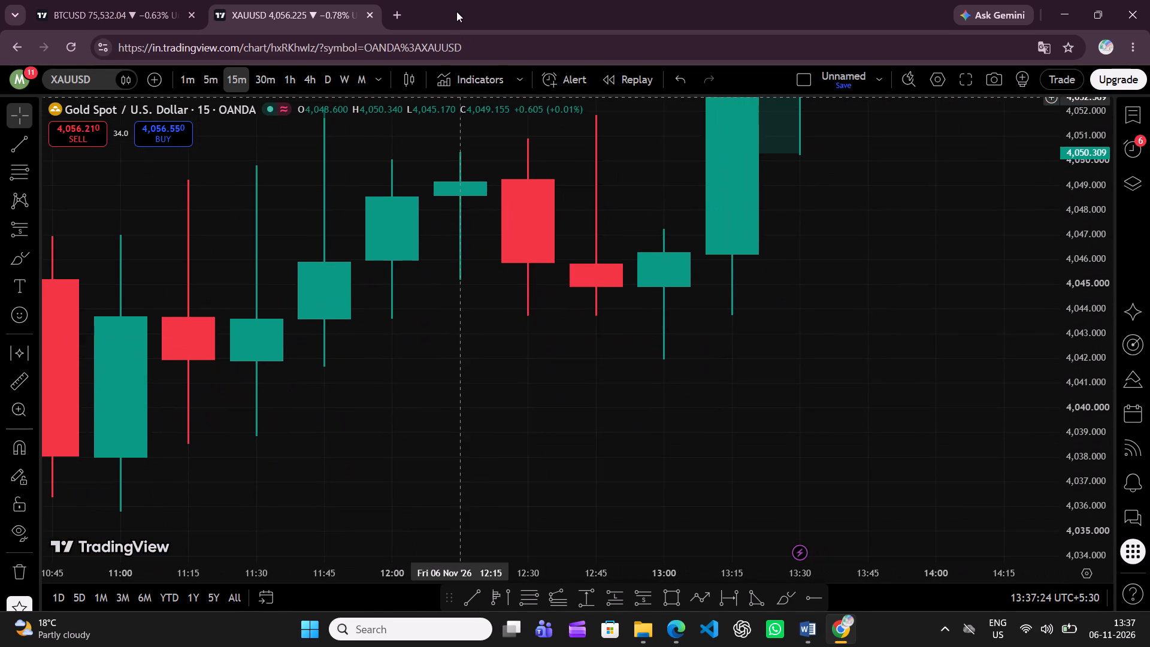
drag(619, 326, 625, 108)
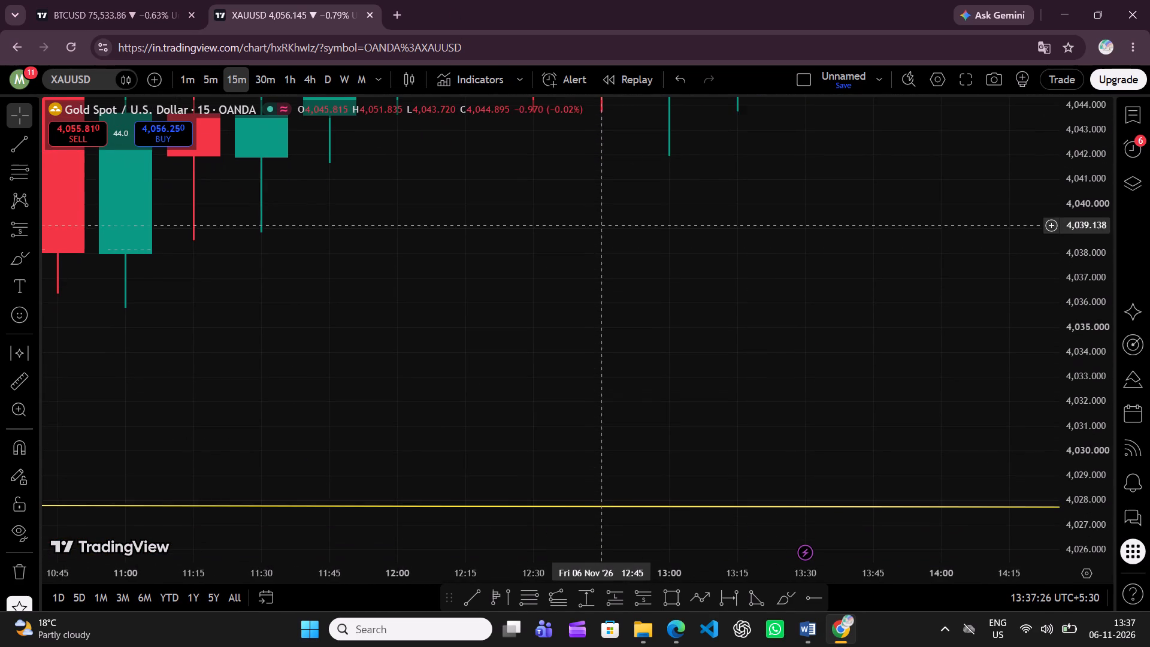
drag(631, 249, 632, 646)
scroll(541, 440, down, 2)
scroll(500, 297, down, 2)
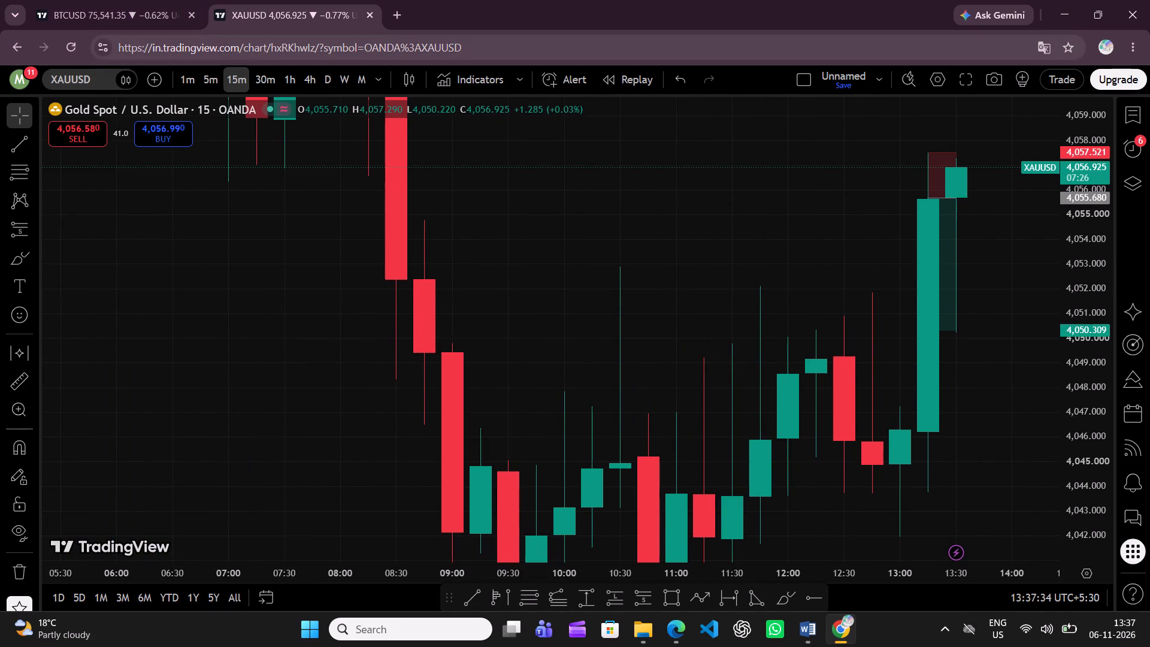
Examine the 6 November XAUUSD price action around the short-position drawing on the 1-minute timeframe.
click(184, 74)
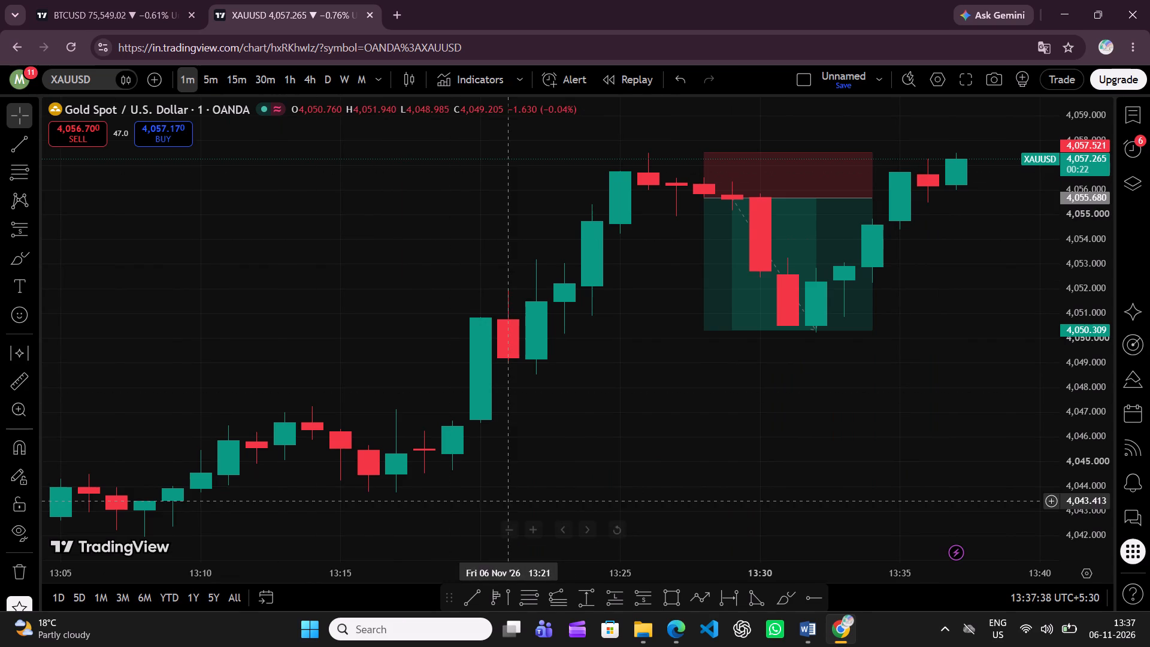
scroll(1090, 300, up, 3)
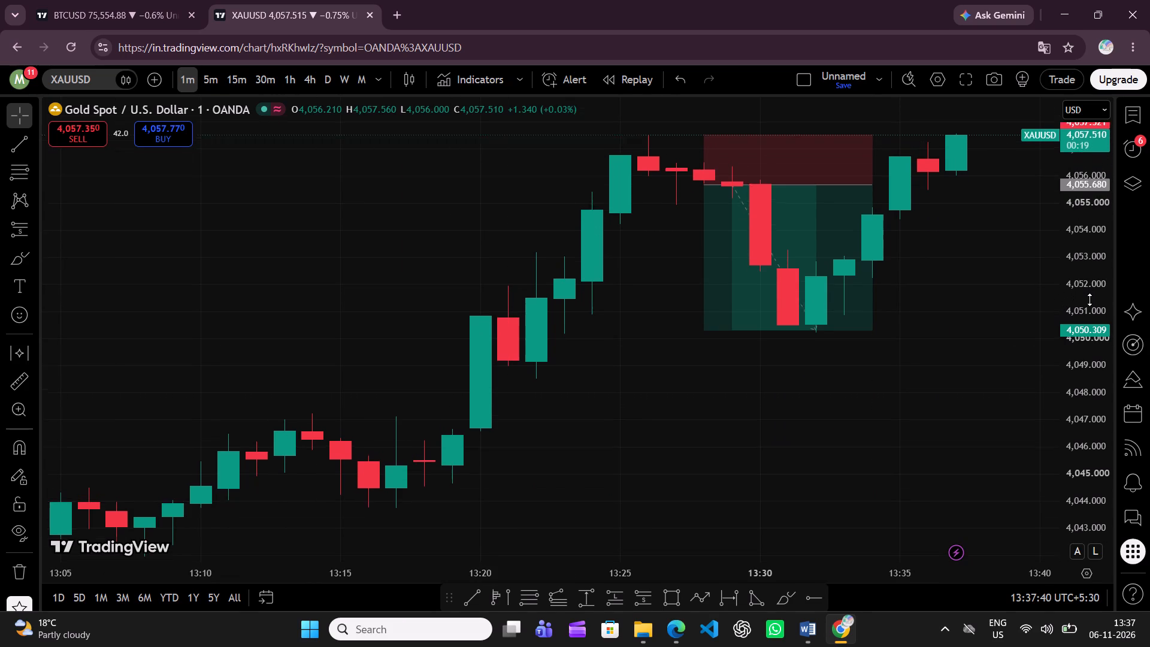
scroll(1090, 300, up, 2)
scroll(803, 347, down, 3)
drag(601, 271, 477, 406)
scroll(1070, 396, down, 2)
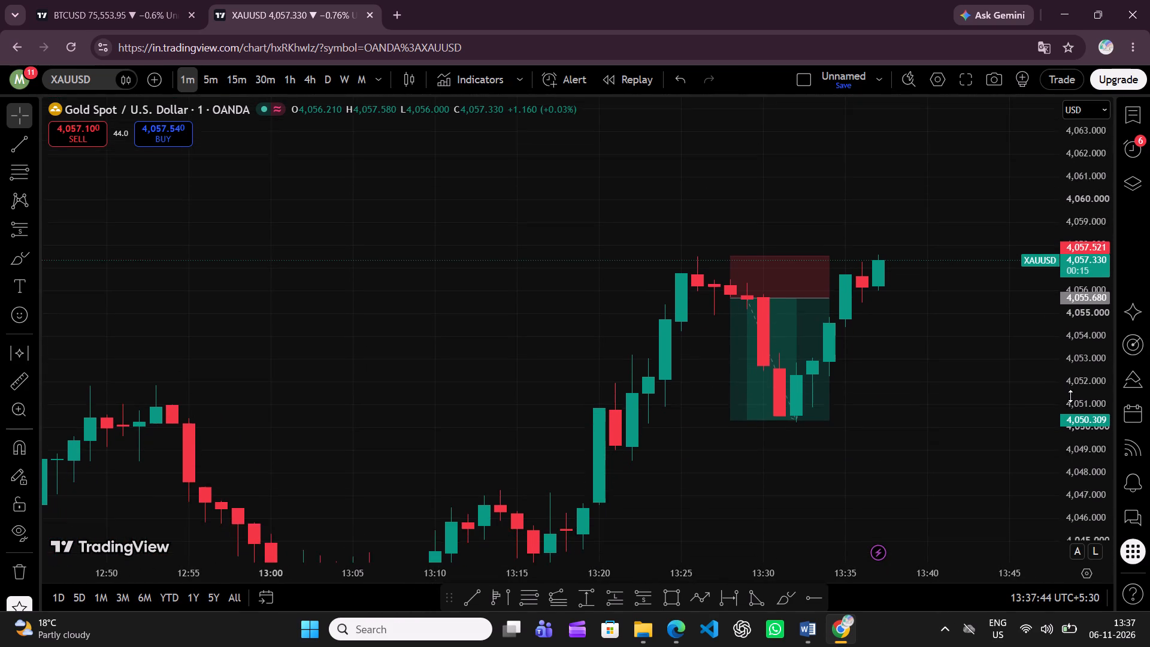
scroll(1070, 396, down, 3)
scroll(850, 413, down, 3)
scroll(850, 413, left, 1)
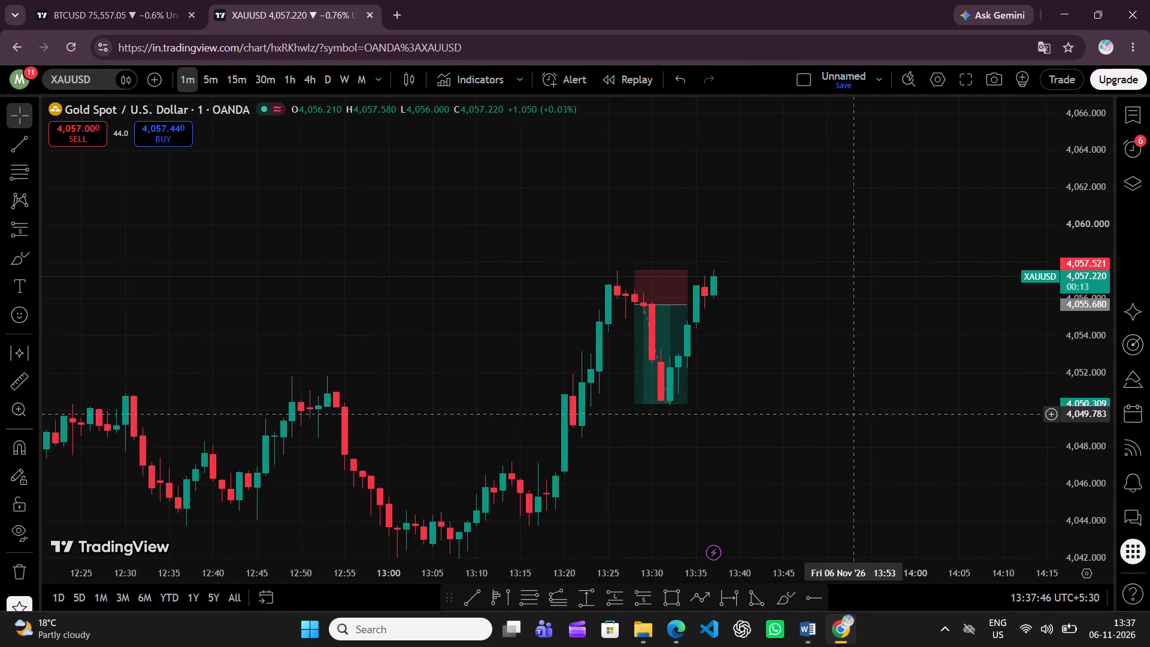
scroll(850, 413, left, 2)
scroll(850, 413, down, 5)
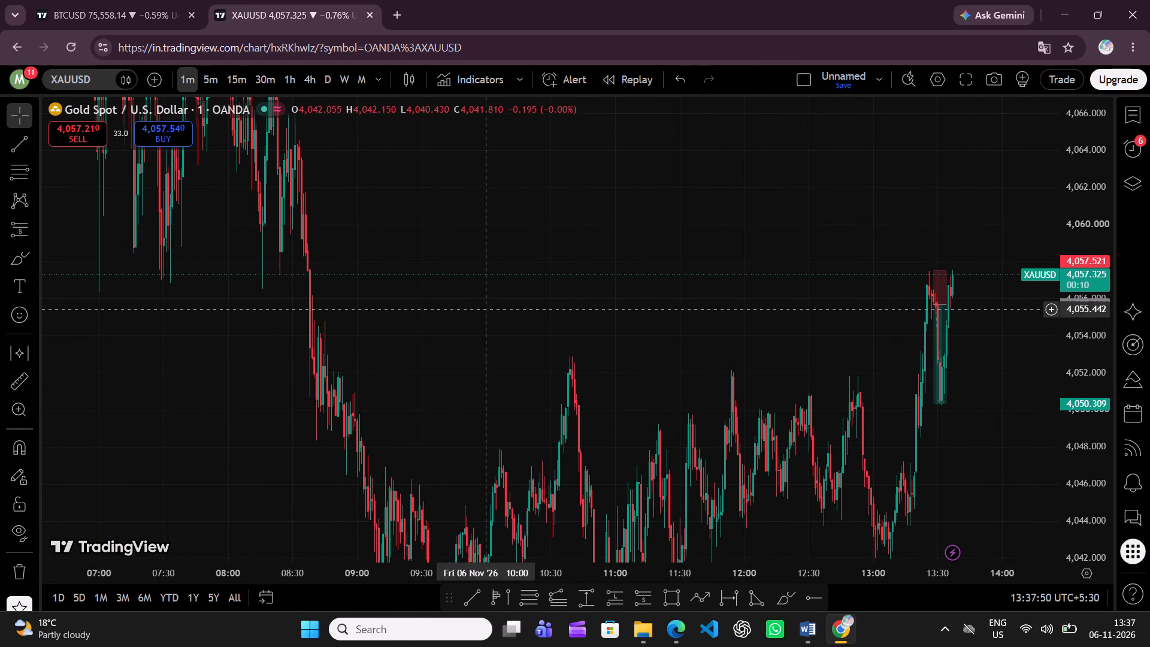
scroll(487, 307, up, 6)
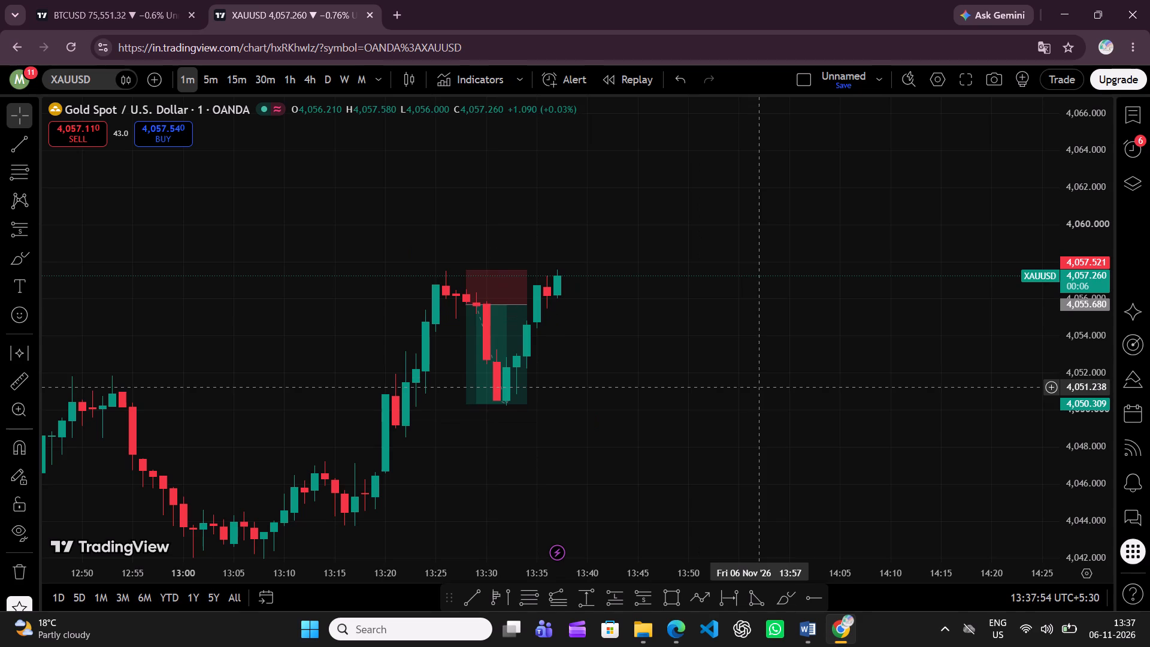
Switch to the BTCUSD chart and close the SpringPad trading workshop advertisement.
click(102, 0)
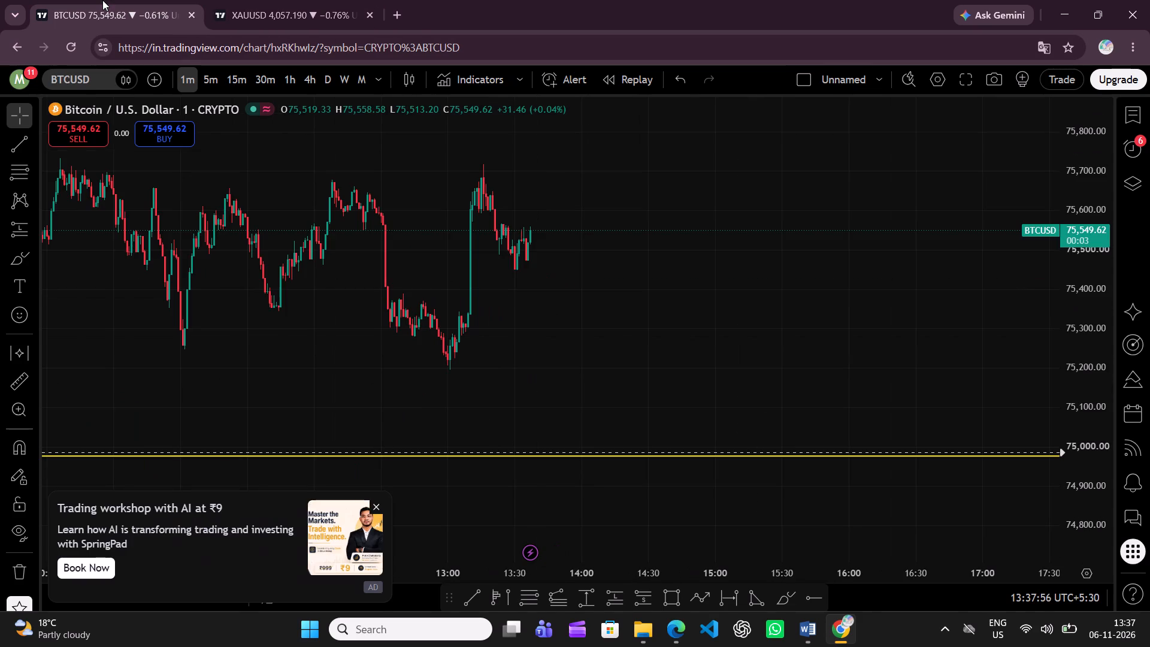
click(377, 502)
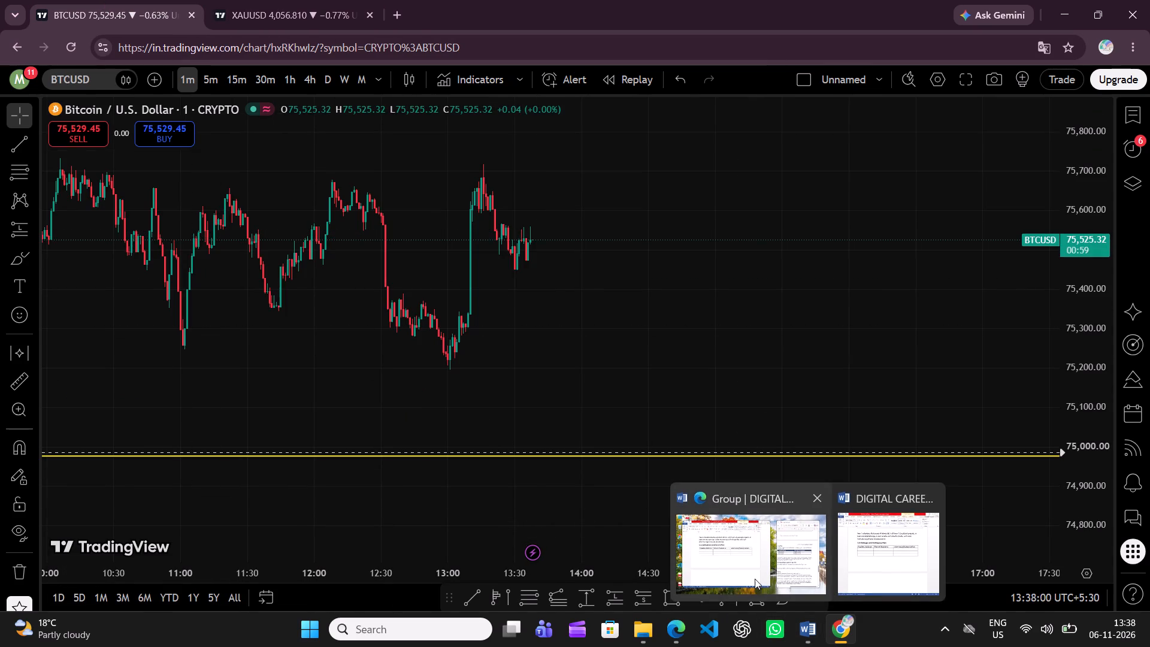
Switch to the DIGITAL CAREER report in Word and enter "Weak English communication and presentation" as the first possible challenge in the 3.5 table.
click(755, 579)
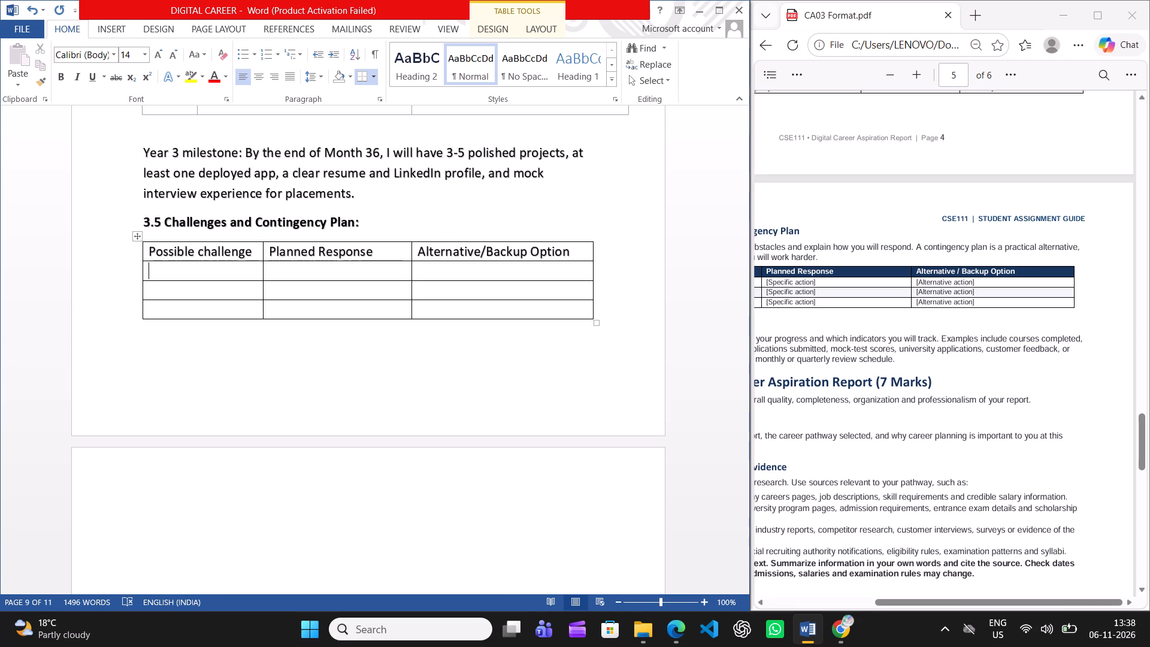
text(Weak en)
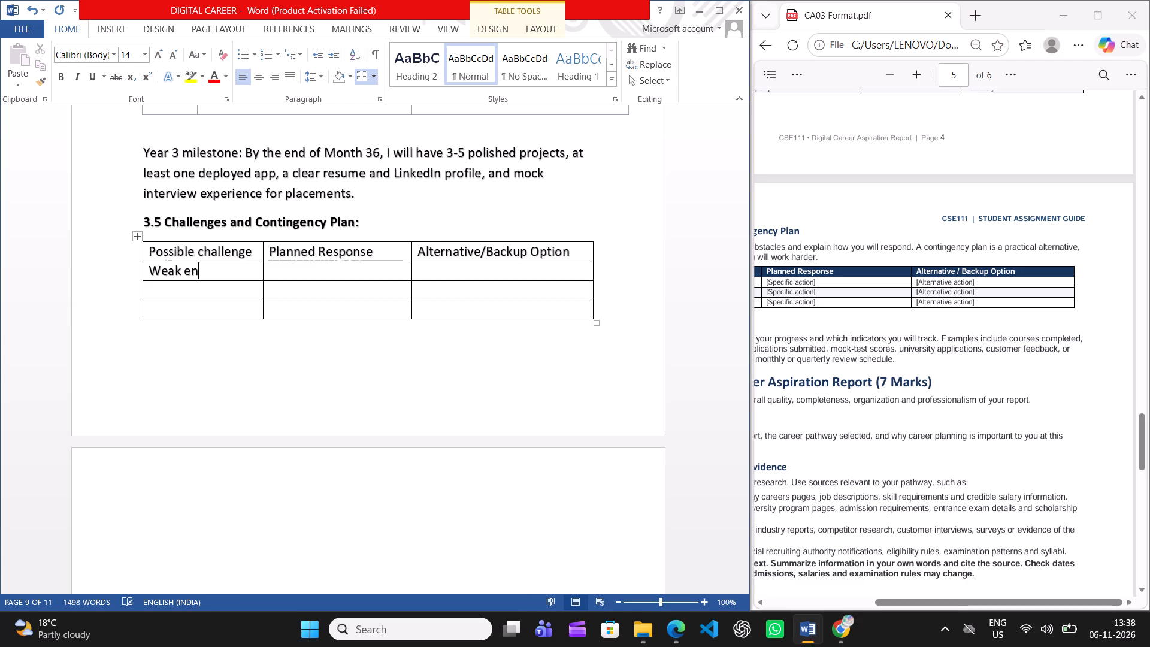
key(BackSpace)
key(BackSpace)
key(shift+e)
text(nglish)
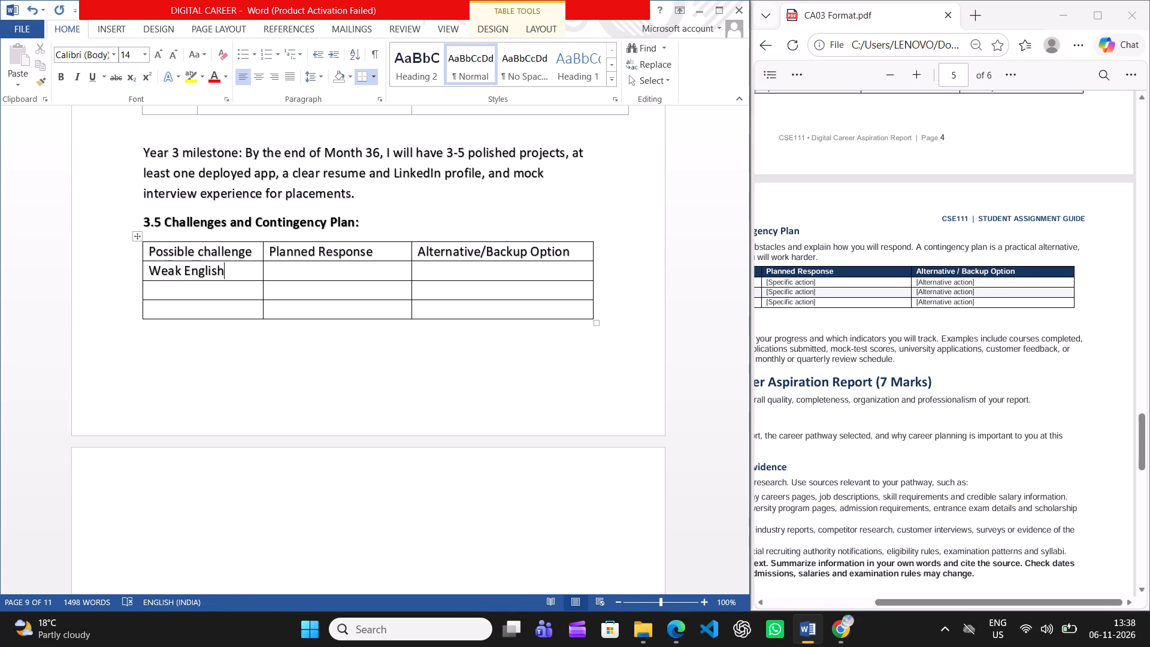
key(space)
text(communication)
key(space)
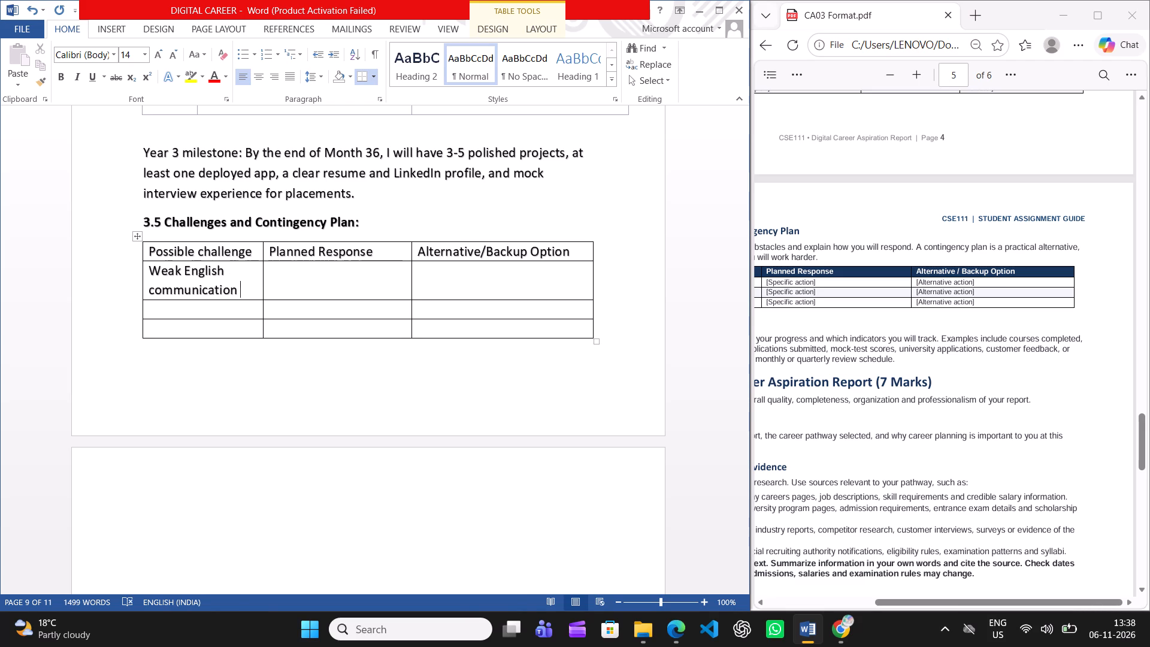
key(space)
key(BackSpace)
text(an)
text(d)
key(space)
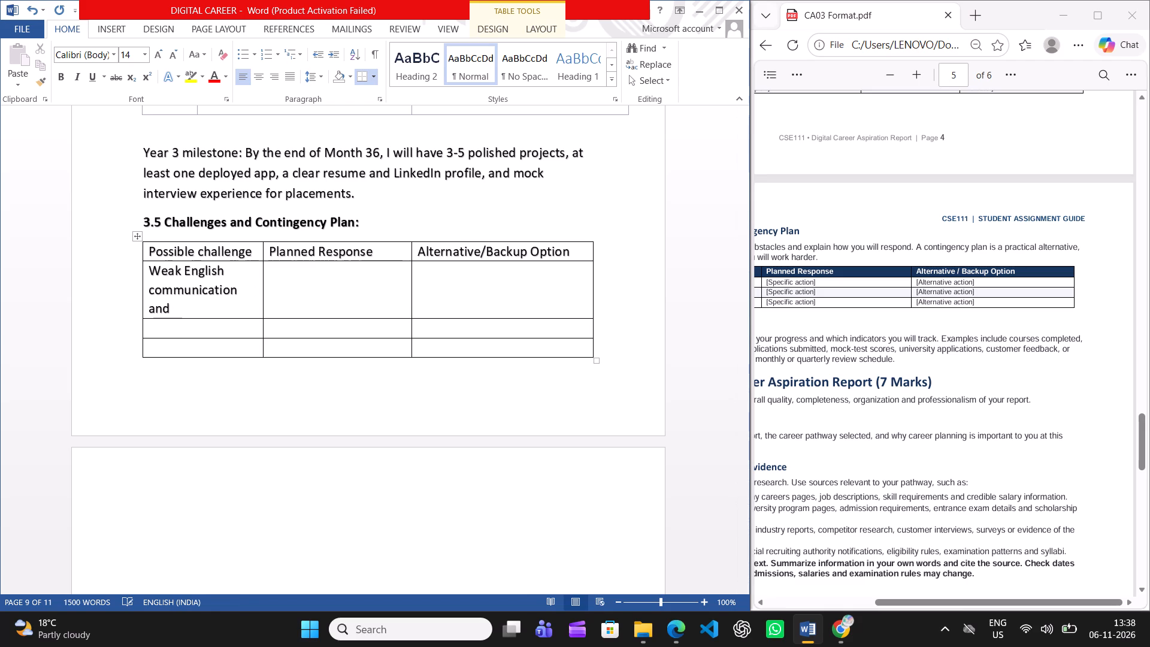
text(presentation)
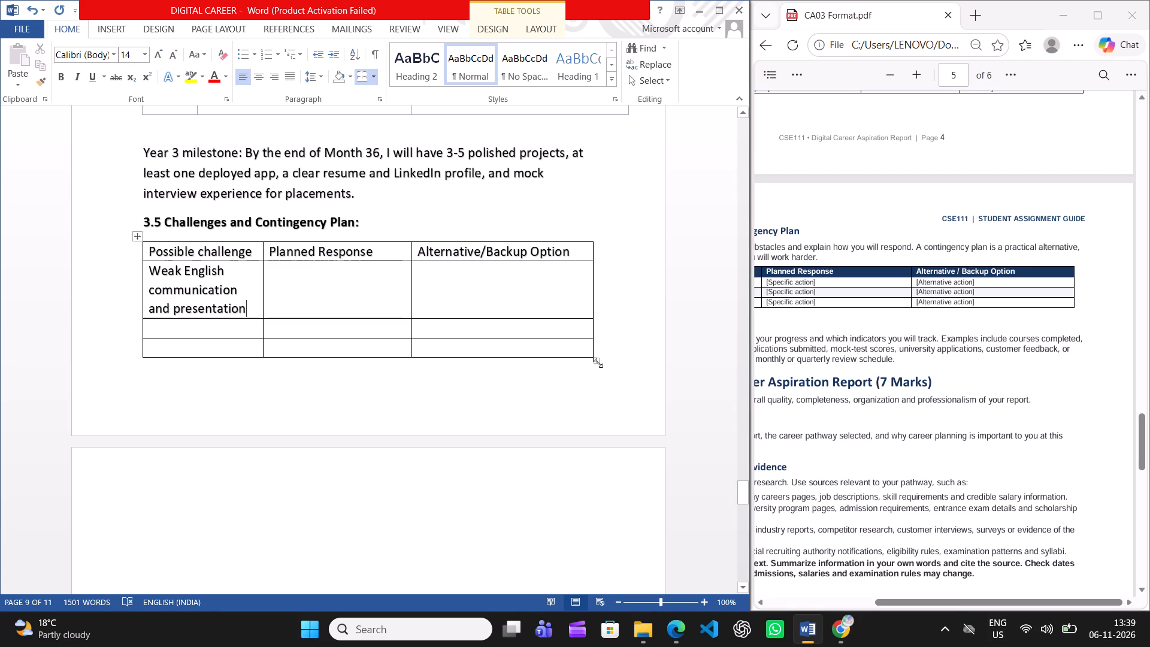
Enlarge the 3.5 Challenges and Contingency Plan table so it spans more of the page width.
drag(598, 362, 635, 376)
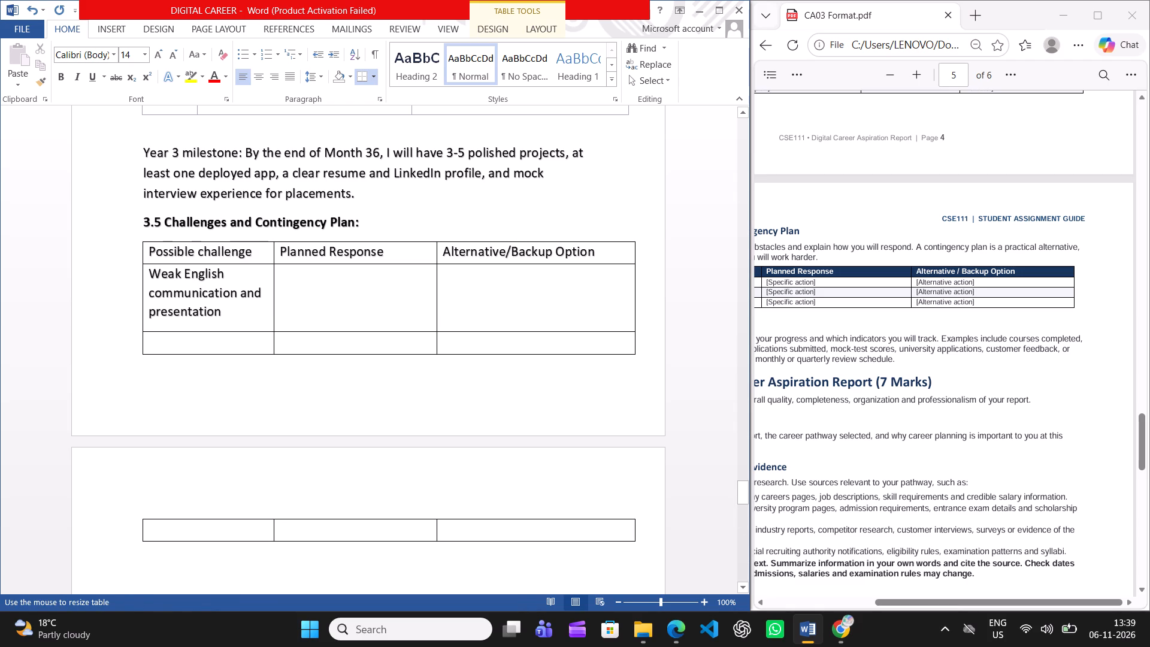
drag(635, 376, 637, 365)
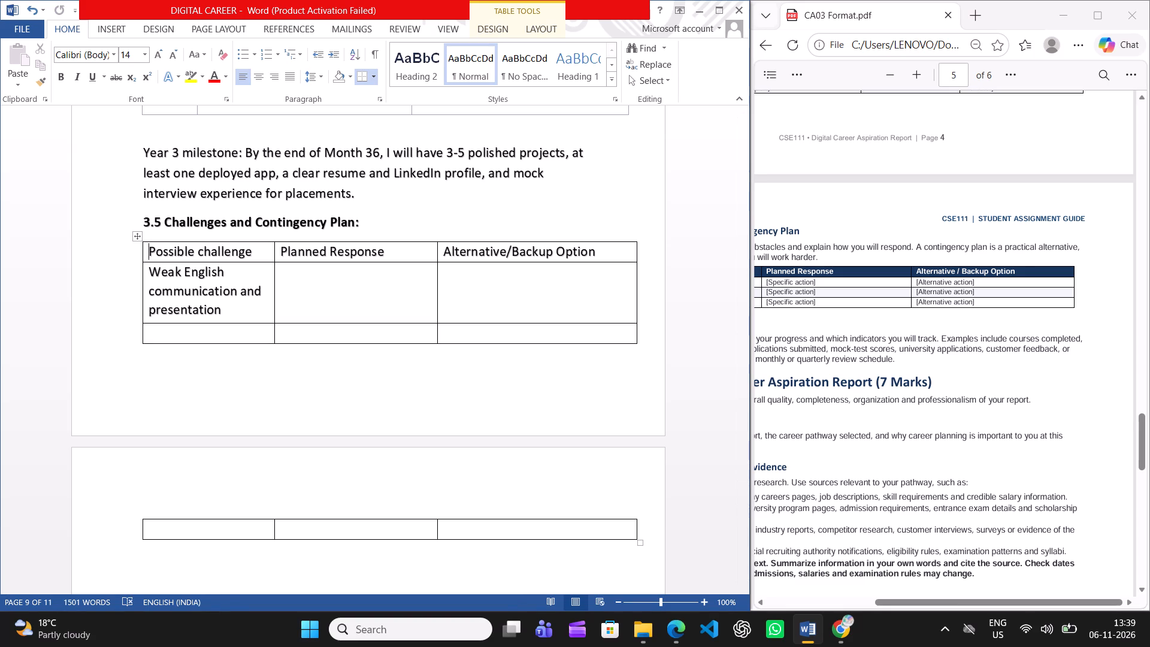
Enter "Practice speaking daily, give class presentation and do mock interview" as the planned response for the weak English challenge.
click(326, 279)
text(Practice)
key(space)
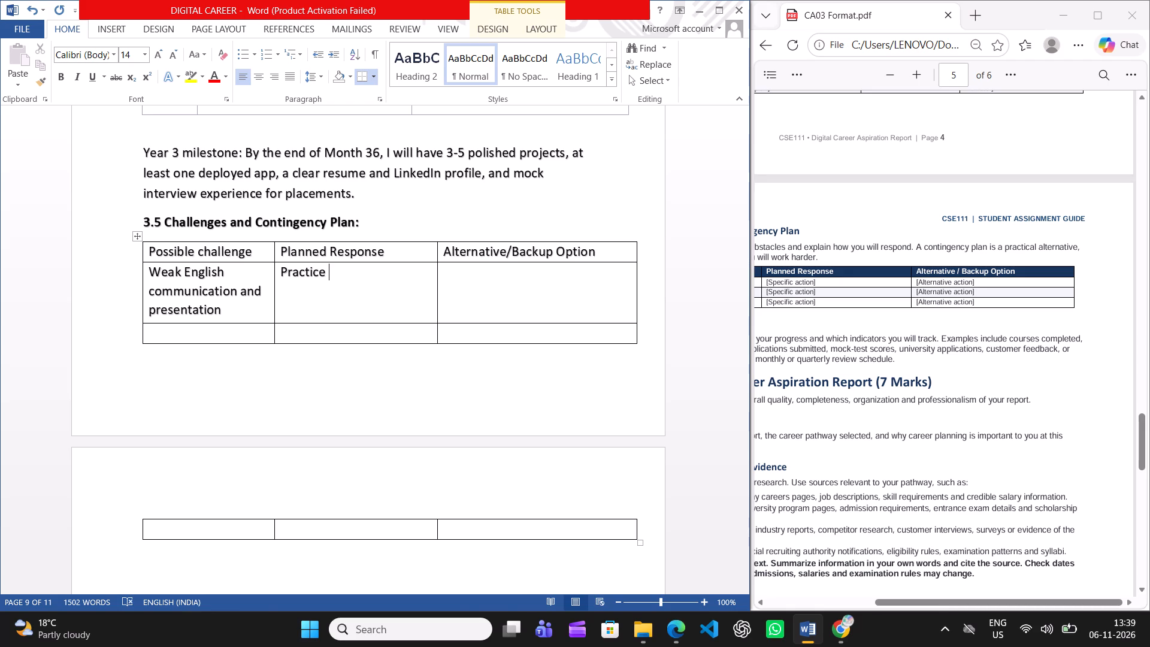
text(speakings)
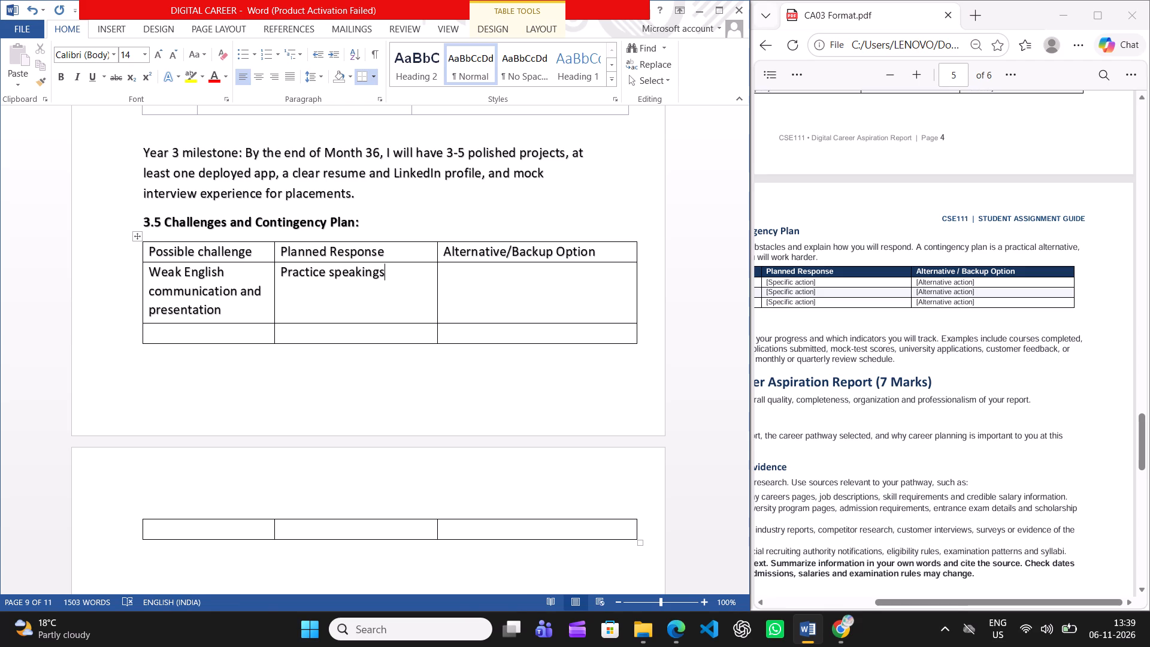
key(d)
key(BackSpace)
key(space)
key(BackSpace)
key(BackSpace)
key(space)
text(dailu)
key(BackSpace)
key(y)
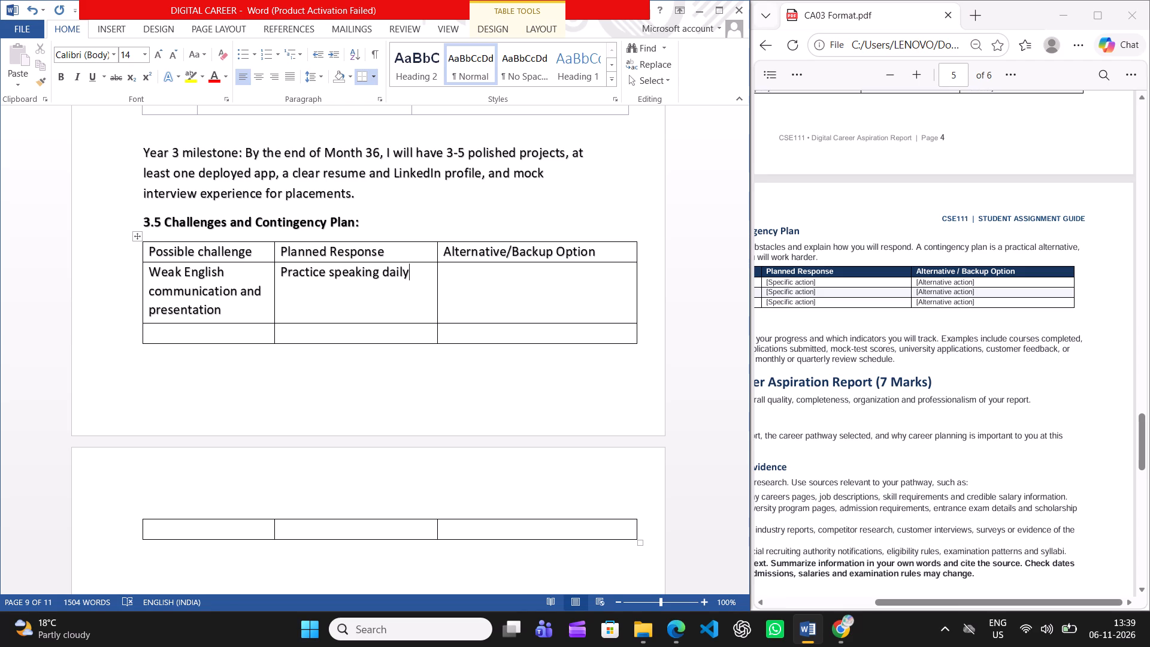
text(,)
key(space)
text(give class pressi)
key(BackSpace)
key(BackSpace)
text(entation)
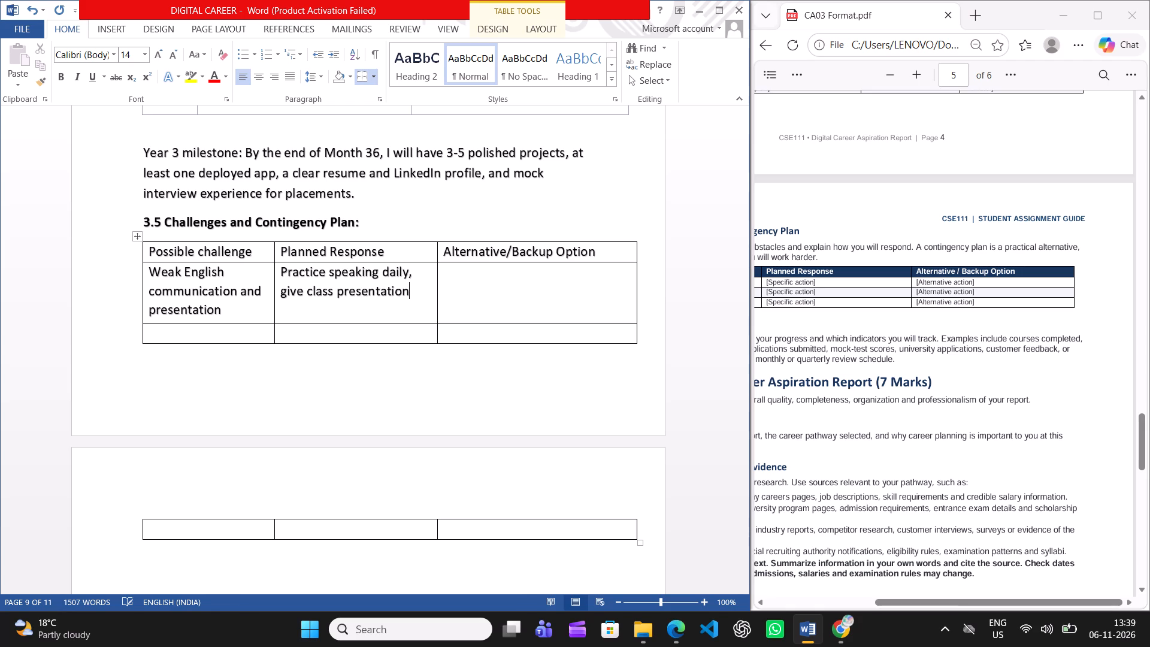
key(space)
text(and)
key(space)
text(do mock inter)
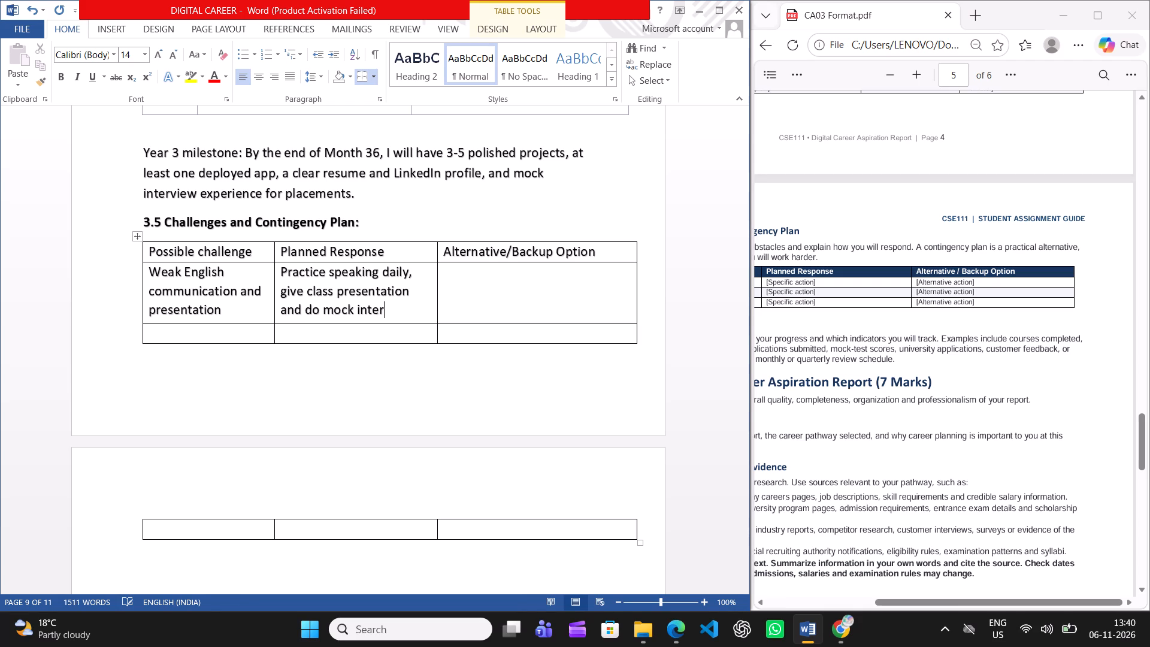
text(view)
Enter "Join a public speaking club or an online communication course" as the alternative/backup option for the weak English challenge.
click(462, 287)
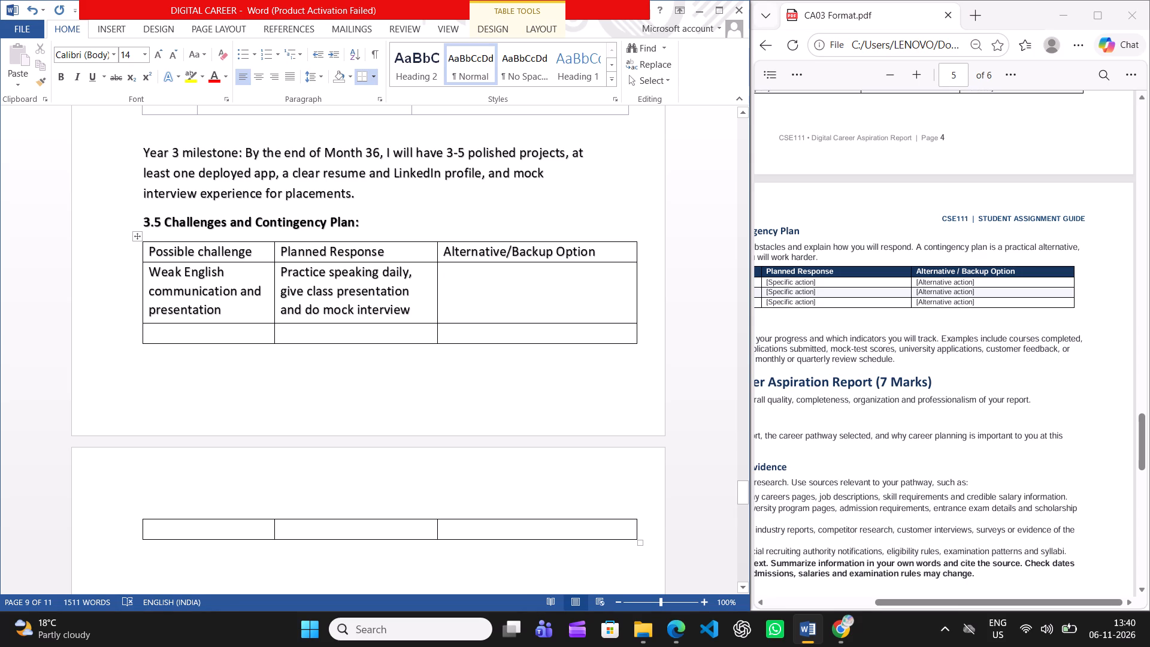
key(Right)
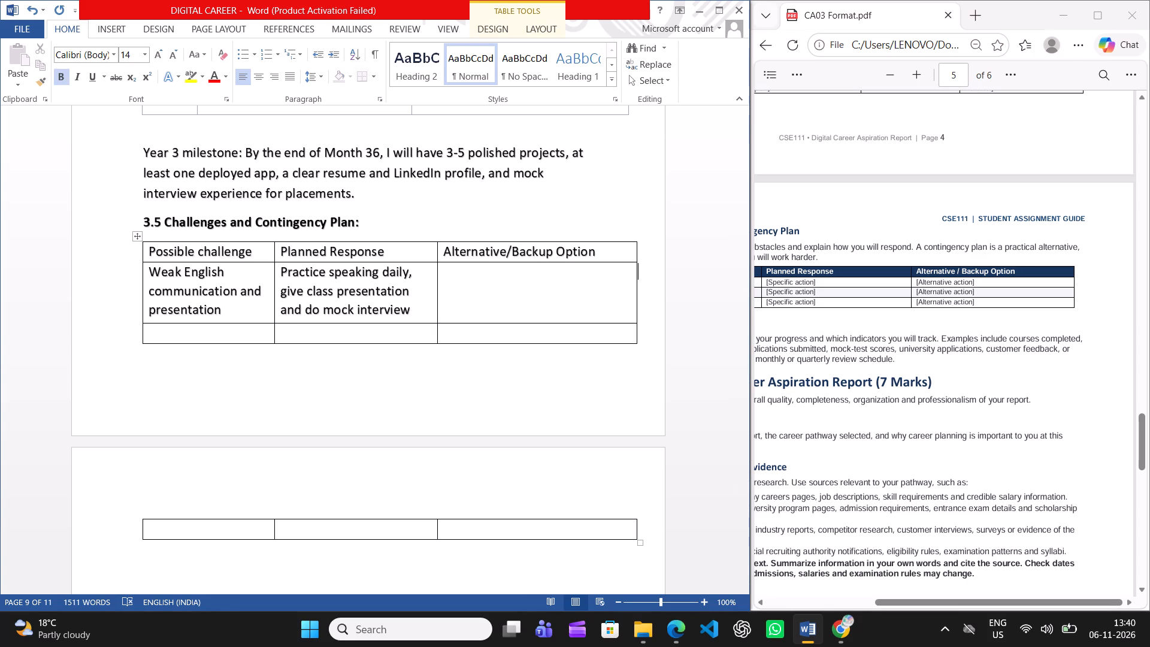
key(Right)
key(Right)
key(shift+j)
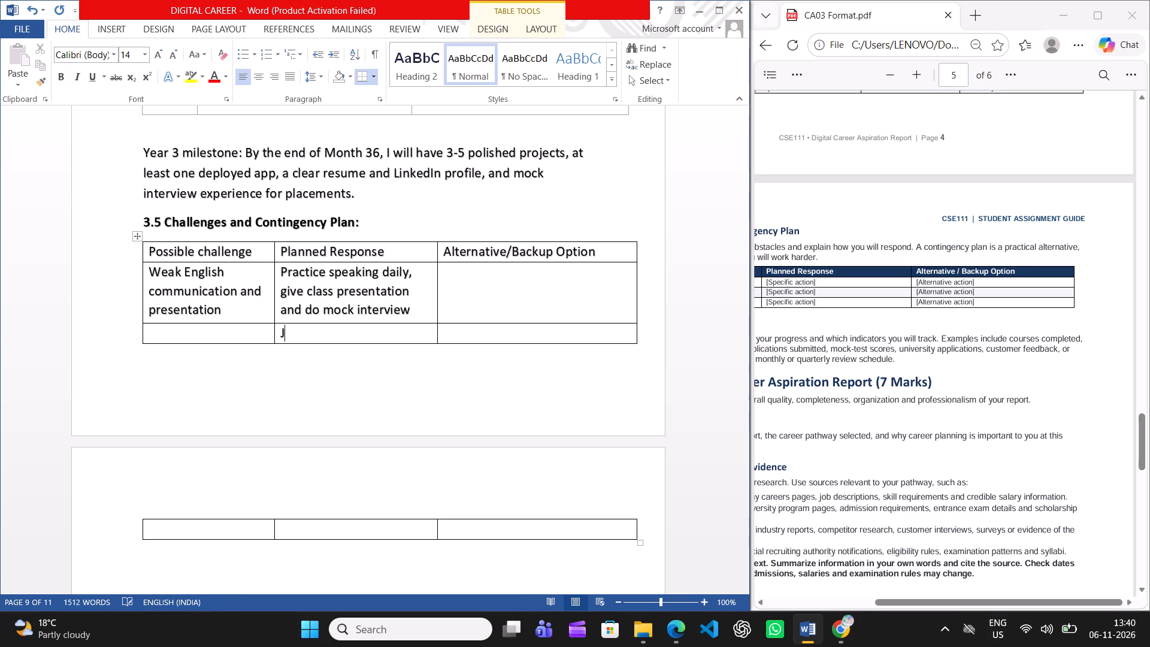
key(BackSpace)
click(462, 287)
text(Join)
key(space)
text(a pu)
text(blic speaking)
key(space)
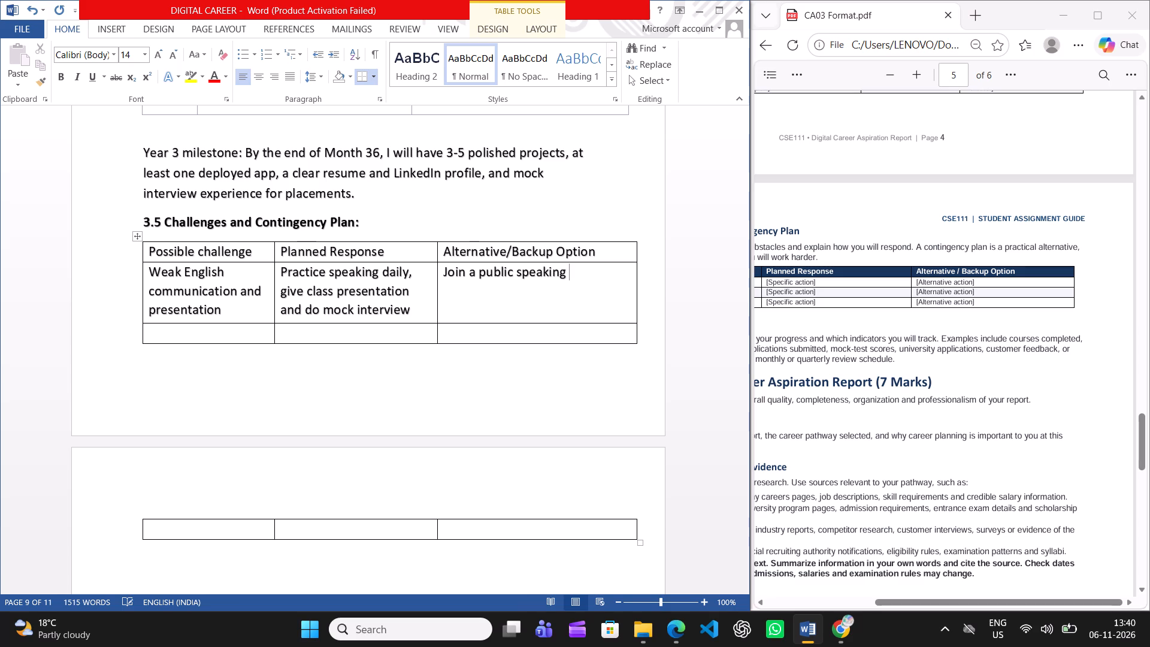
text(club or)
key(space)
text(an online)
key(space)
text(communication)
key(space)
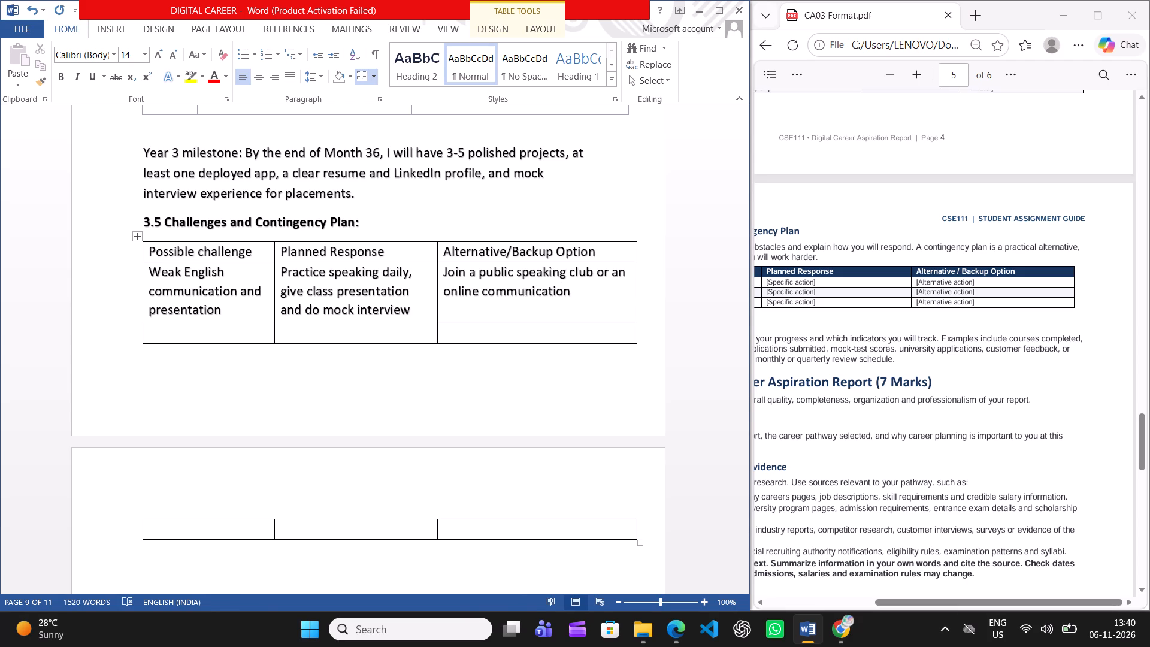
text(courswe)
key(BackSpace)
key(BackSpace)
key(e)
Enter "Losing motivation or burnout" as the second possible challenge in the 3.5 table.
click(156, 344)
text(Losing)
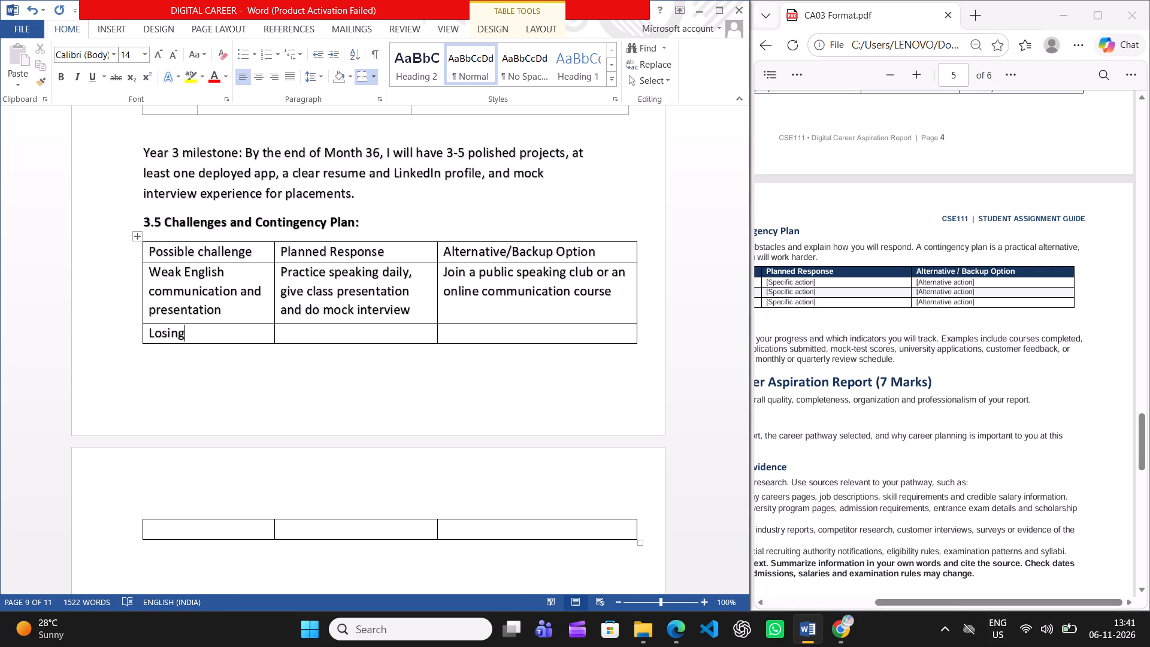
key(space)
text(motivation)
key(space)
text(or)
key(space)
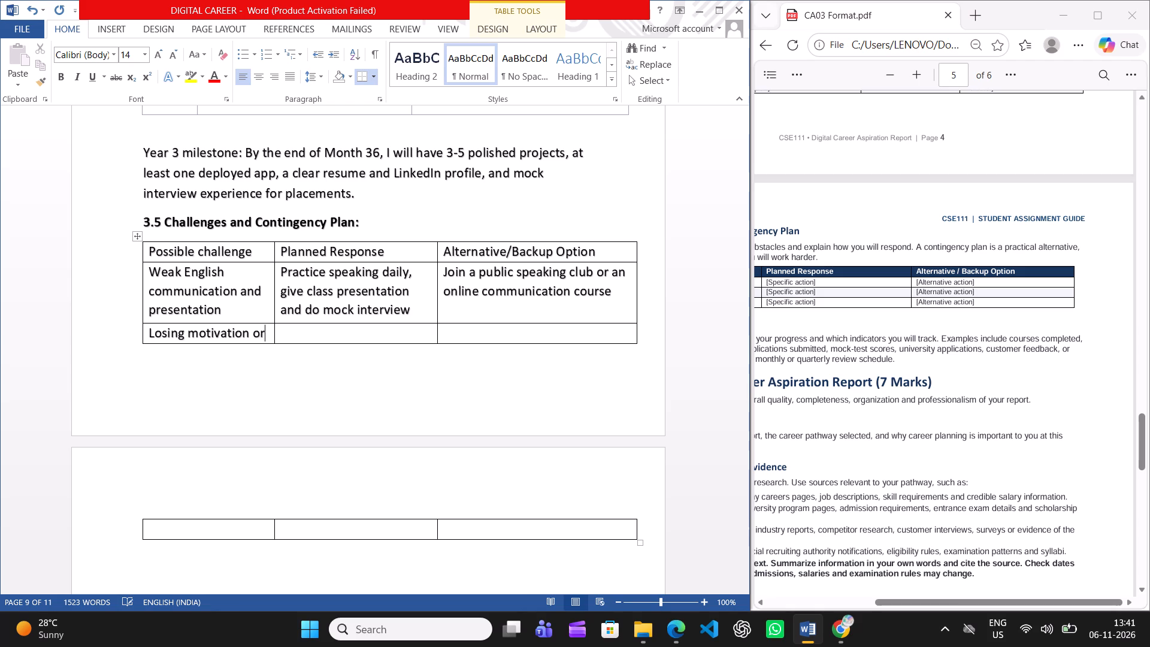
text(burnout)
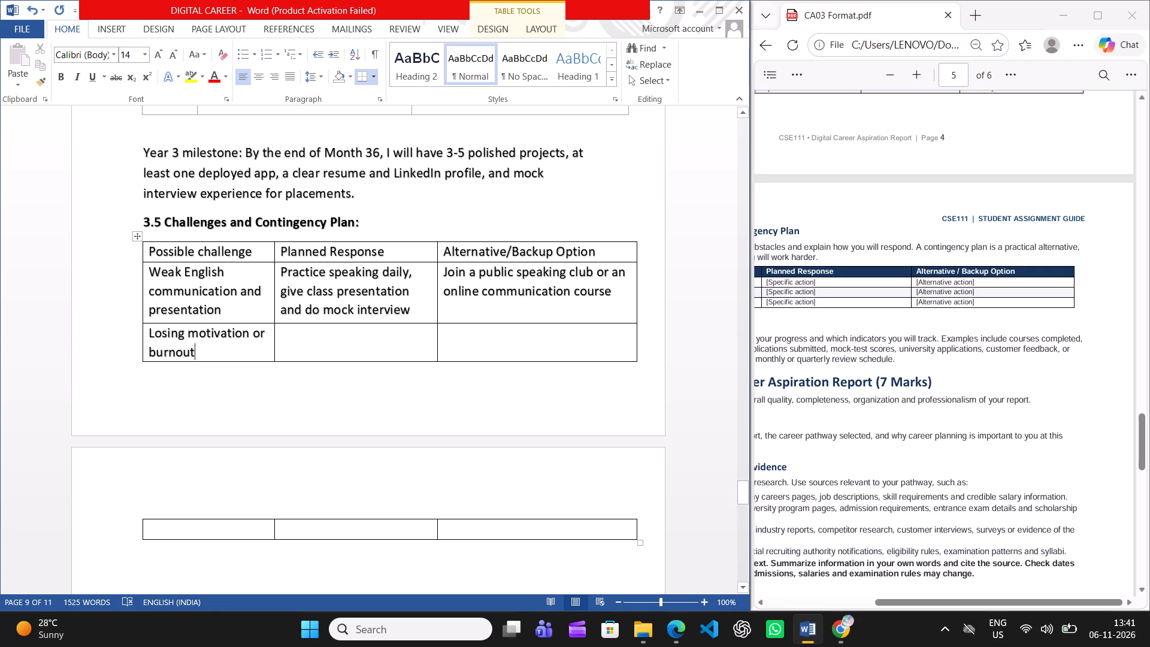
Enter "Set small weekly goals , track progress and one rest day each week" as the planned response for losing motivation or burnout.
click(303, 343)
text(Set a)
key(space)
key(BackSpace)
key(BackSpace)
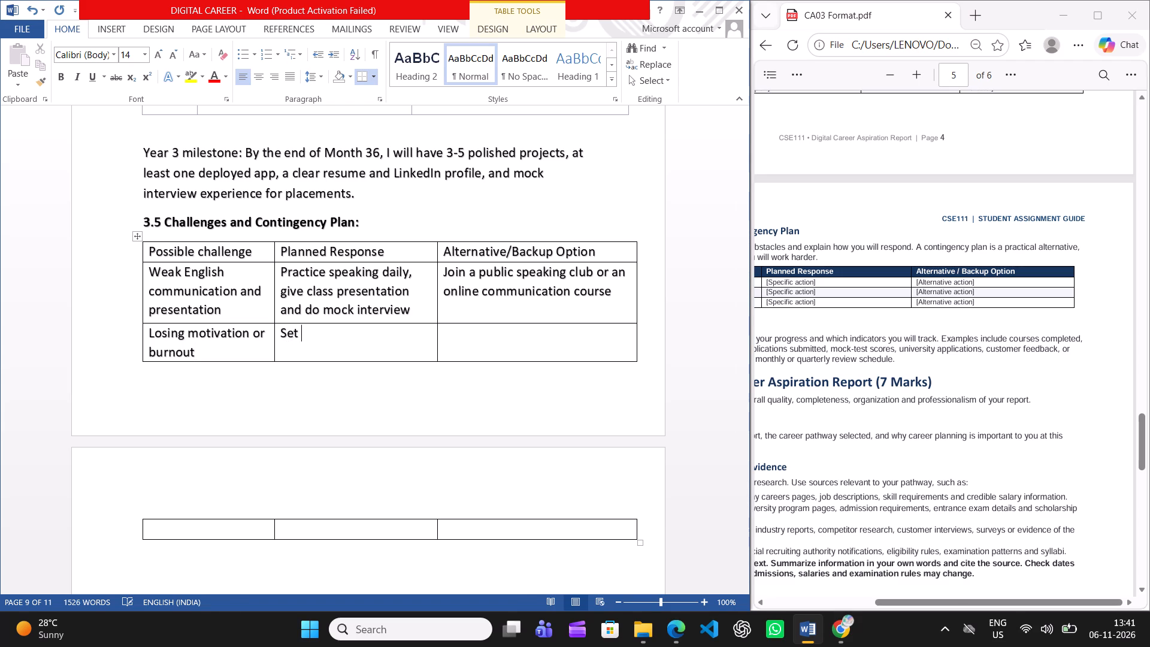
text(small we)
text(ekly goals)
key(space)
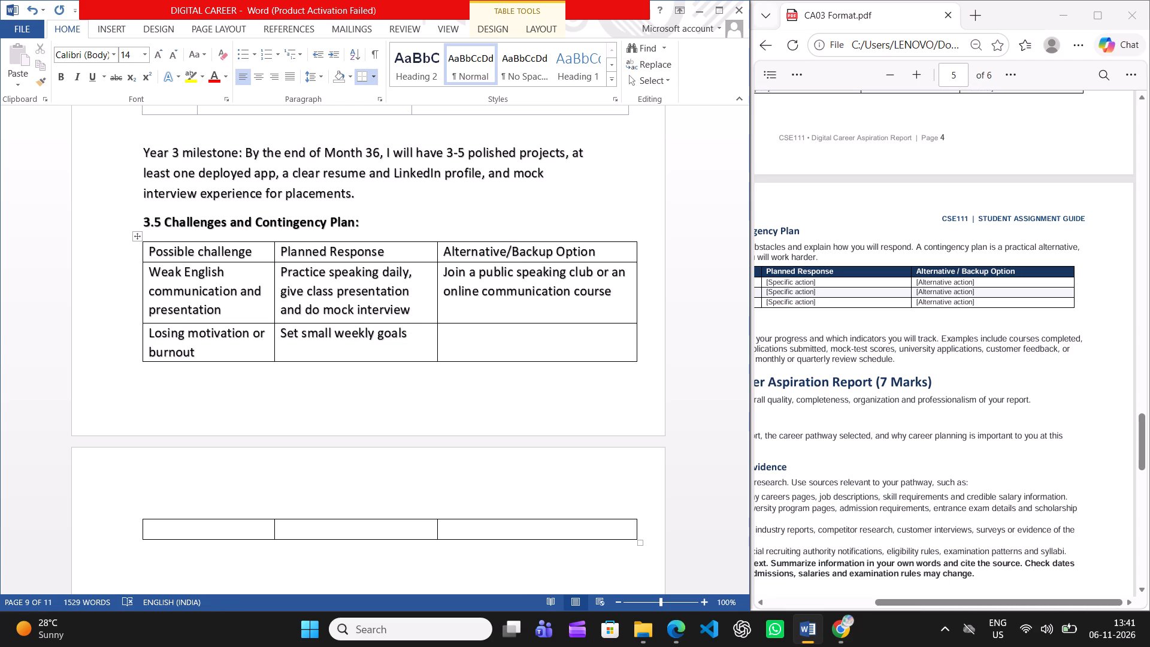
text(, trak)
key(BackSpace)
text(dk)
key(BackSpace)
key(BackSpace)
text(ck progres)
key(s)
key(space)
text(and one rest)
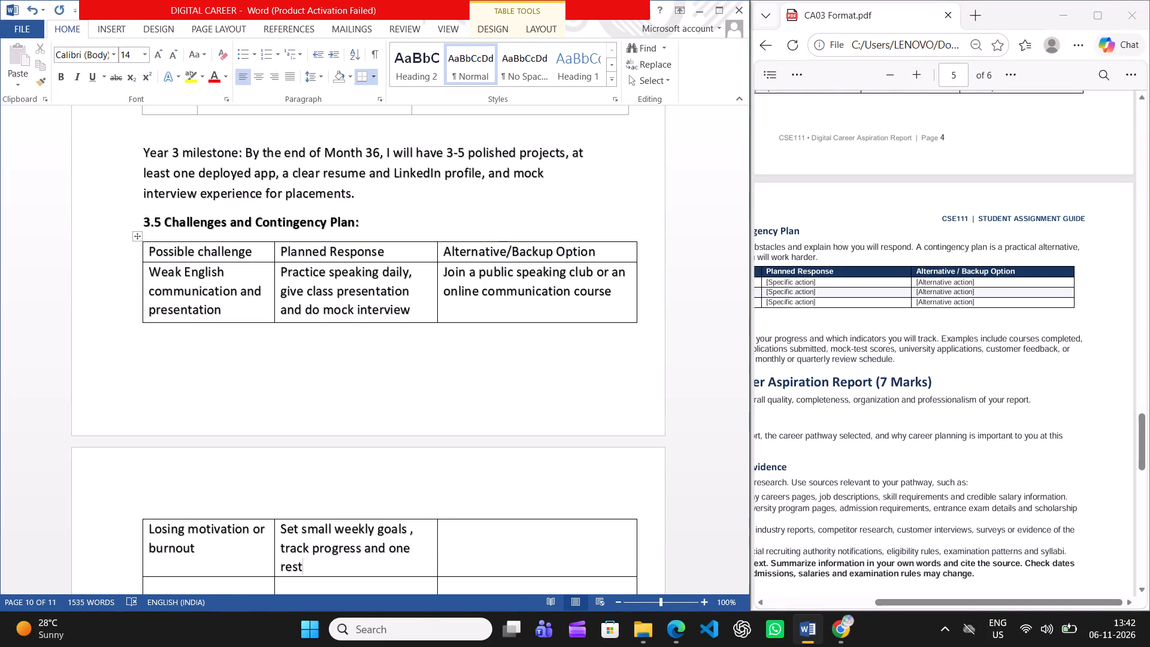
key(space)
text(da)
text(y e)
text(ach week)
Narrow the Alternative/Backup Option column of the 3.5 table slightly at its outer border.
click(465, 540)
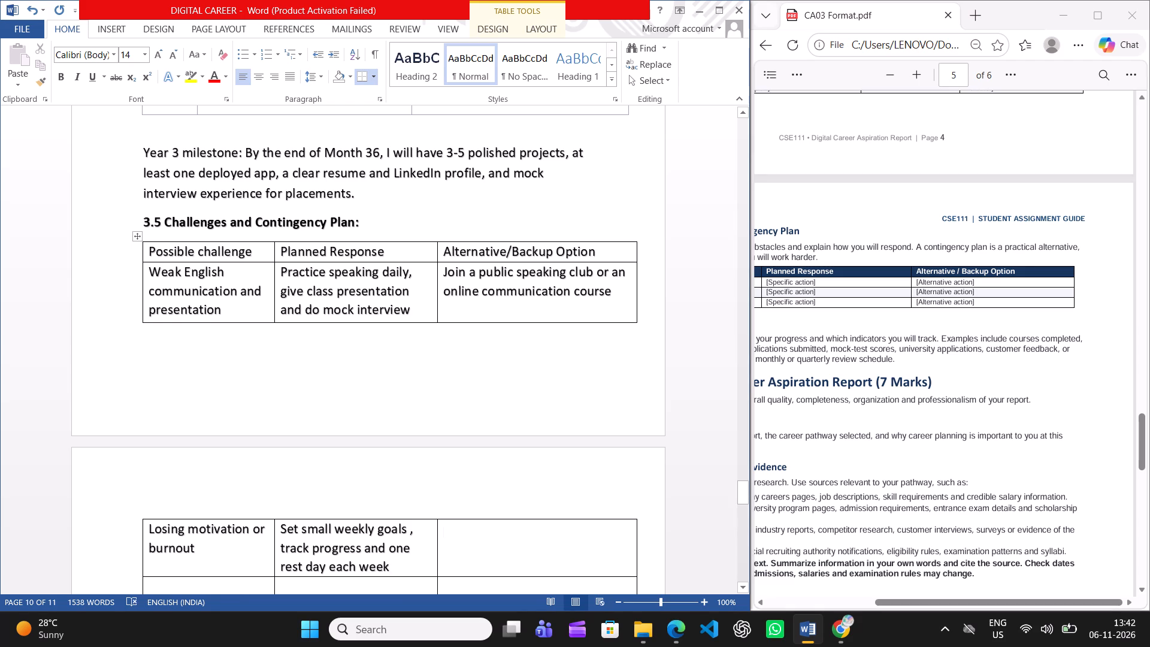
drag(636, 322, 634, 344)
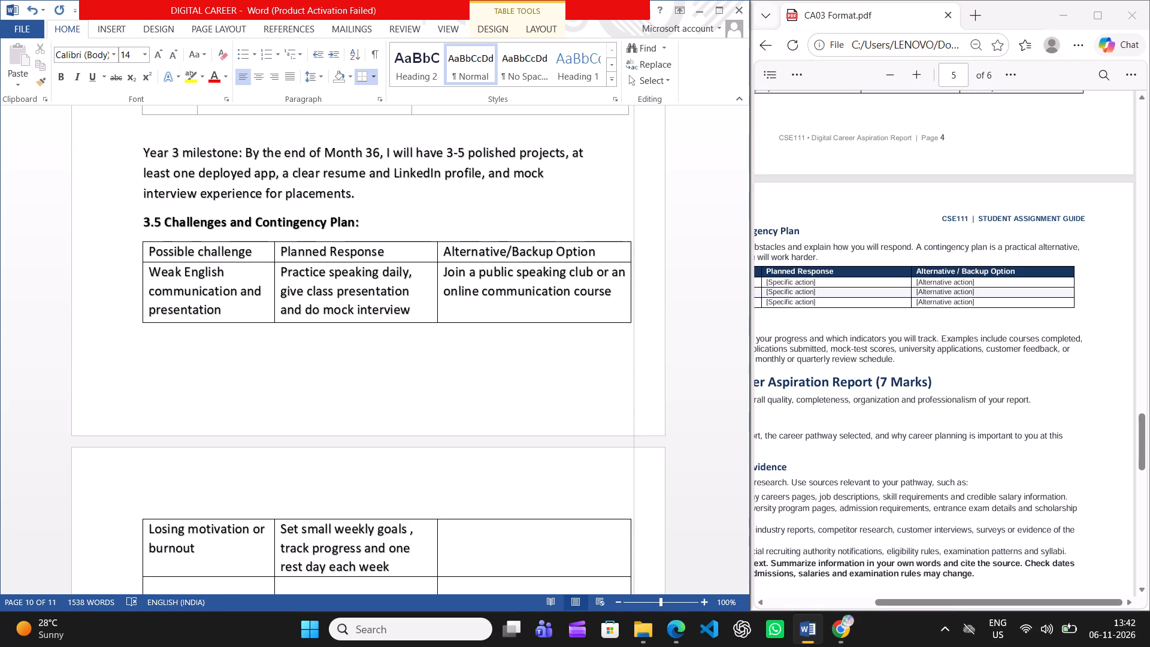
Narrow the Alternative/Backup Option column of the 3.5 table slightly further at its outer border.
drag(634, 344, 631, 348)
drag(631, 348, 627, 350)
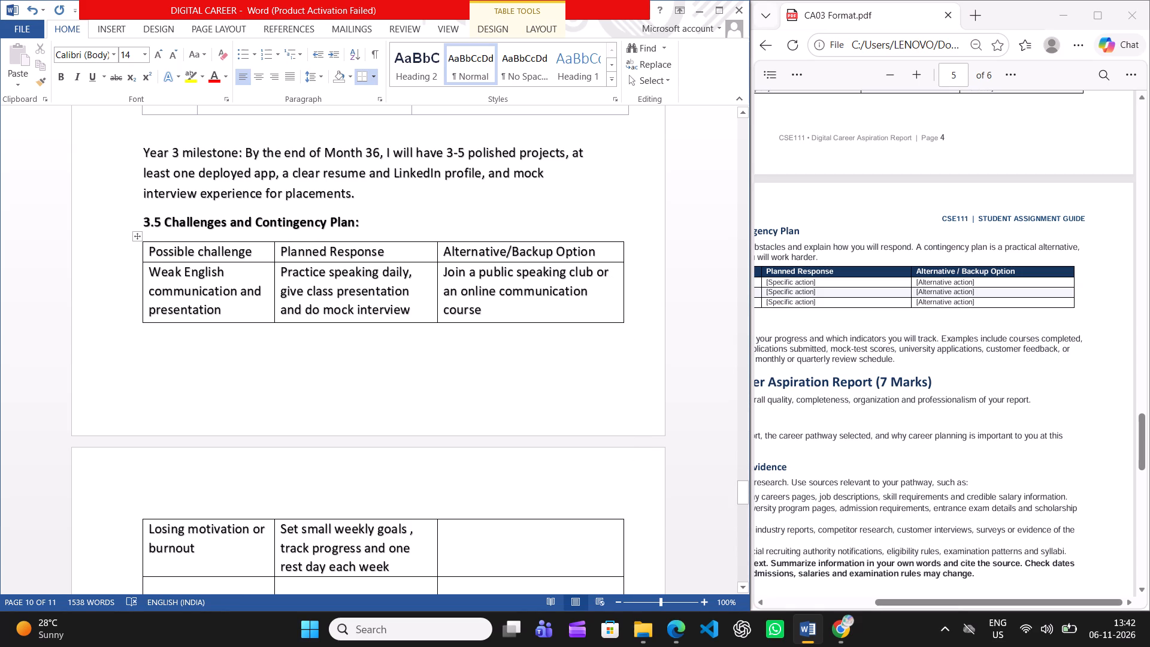
drag(529, 322, 525, 350)
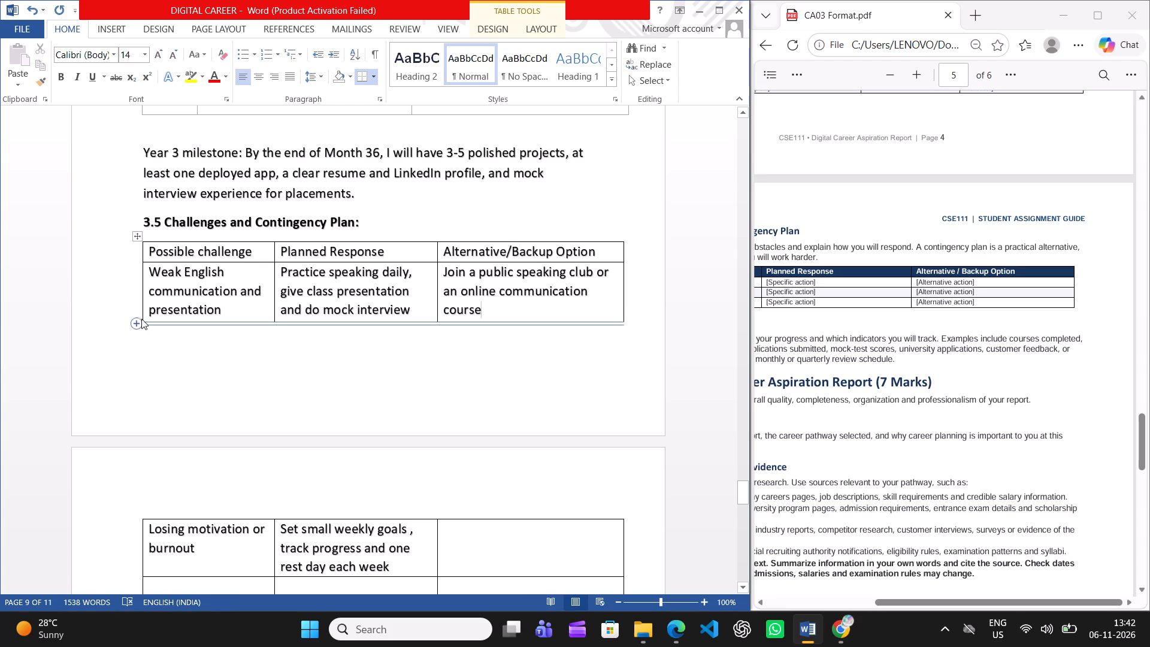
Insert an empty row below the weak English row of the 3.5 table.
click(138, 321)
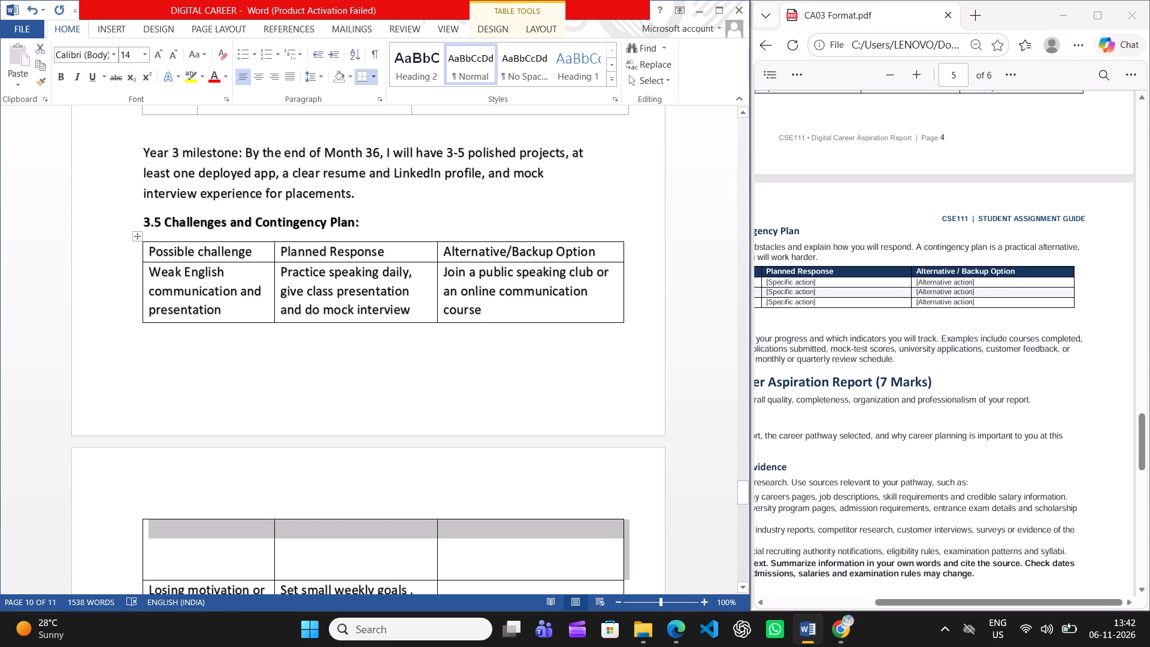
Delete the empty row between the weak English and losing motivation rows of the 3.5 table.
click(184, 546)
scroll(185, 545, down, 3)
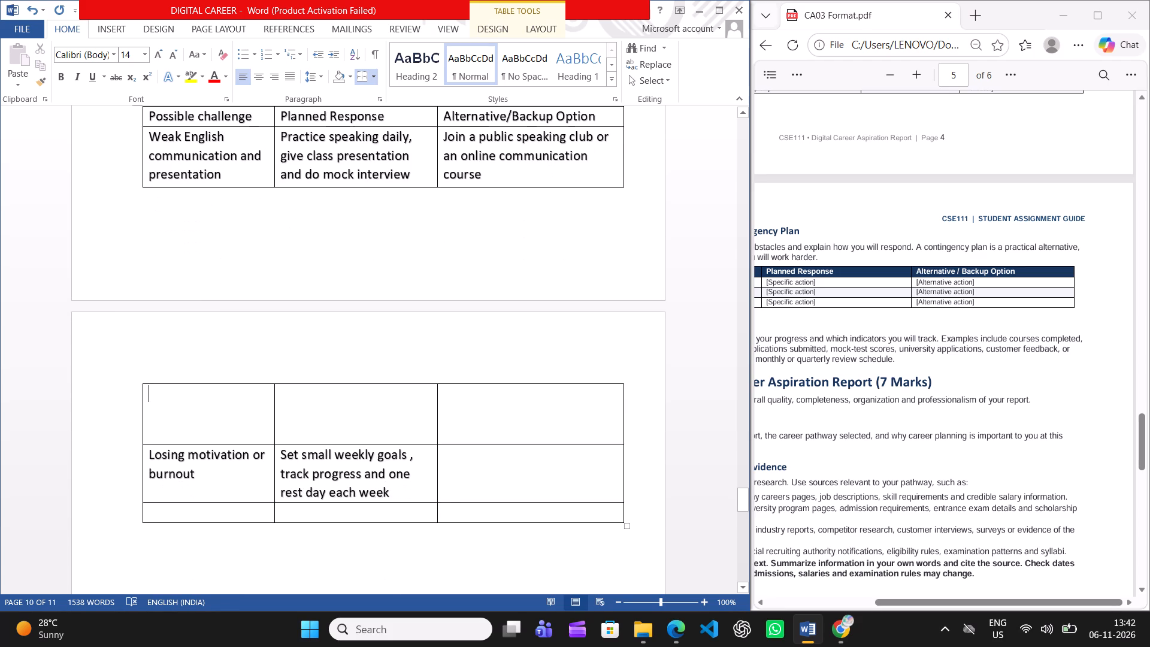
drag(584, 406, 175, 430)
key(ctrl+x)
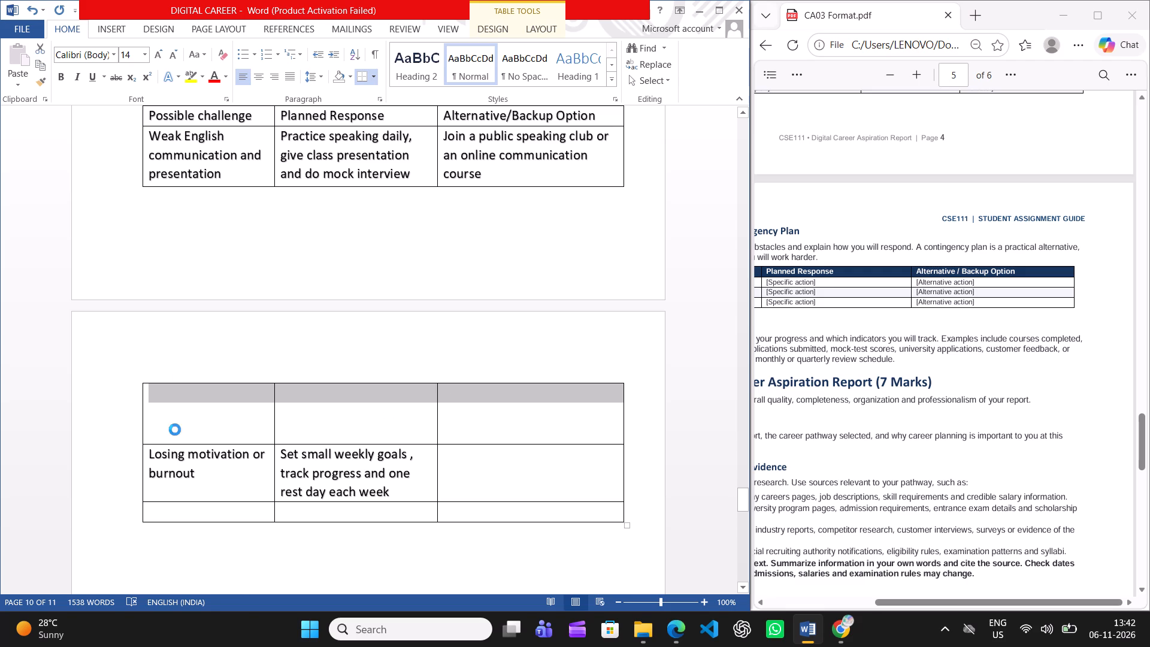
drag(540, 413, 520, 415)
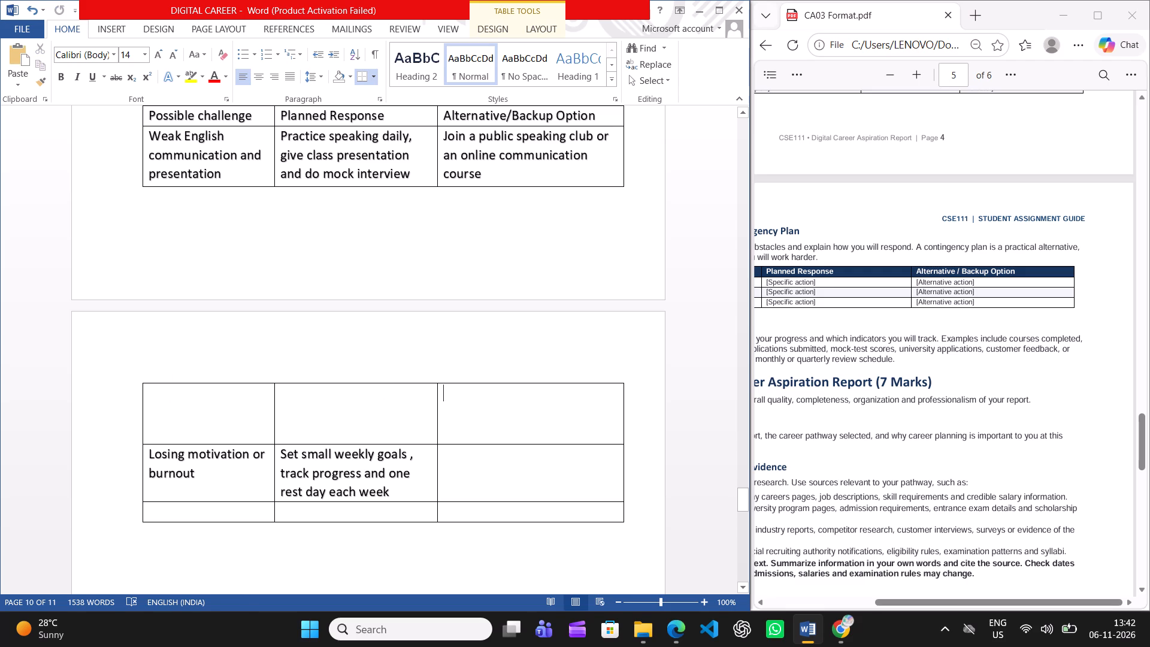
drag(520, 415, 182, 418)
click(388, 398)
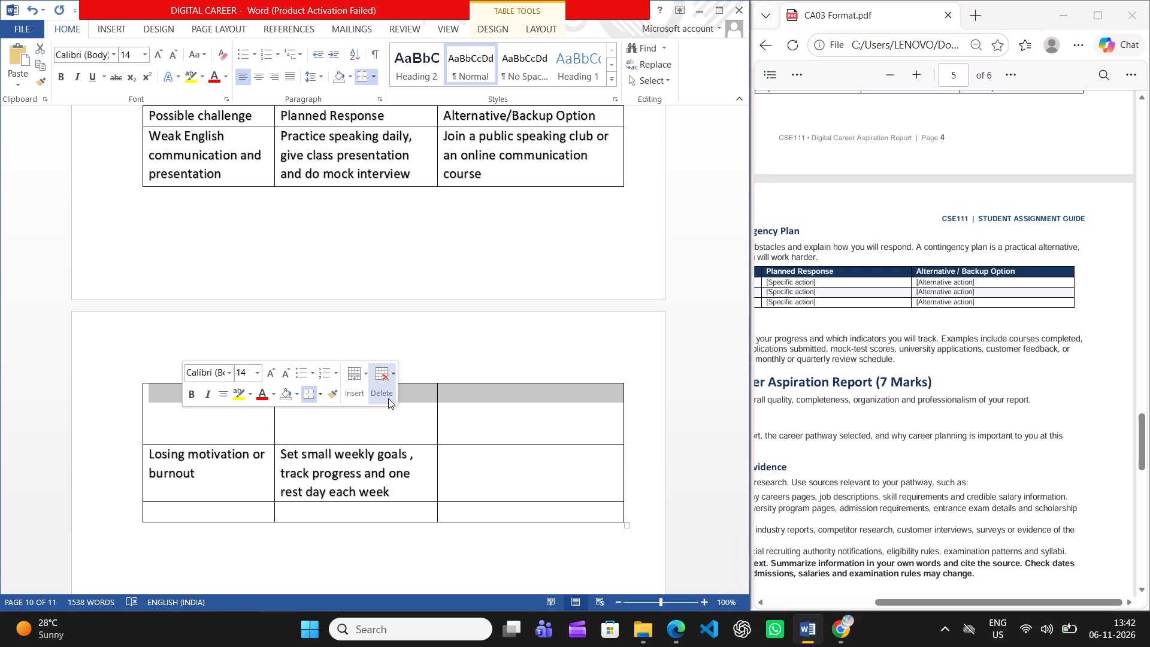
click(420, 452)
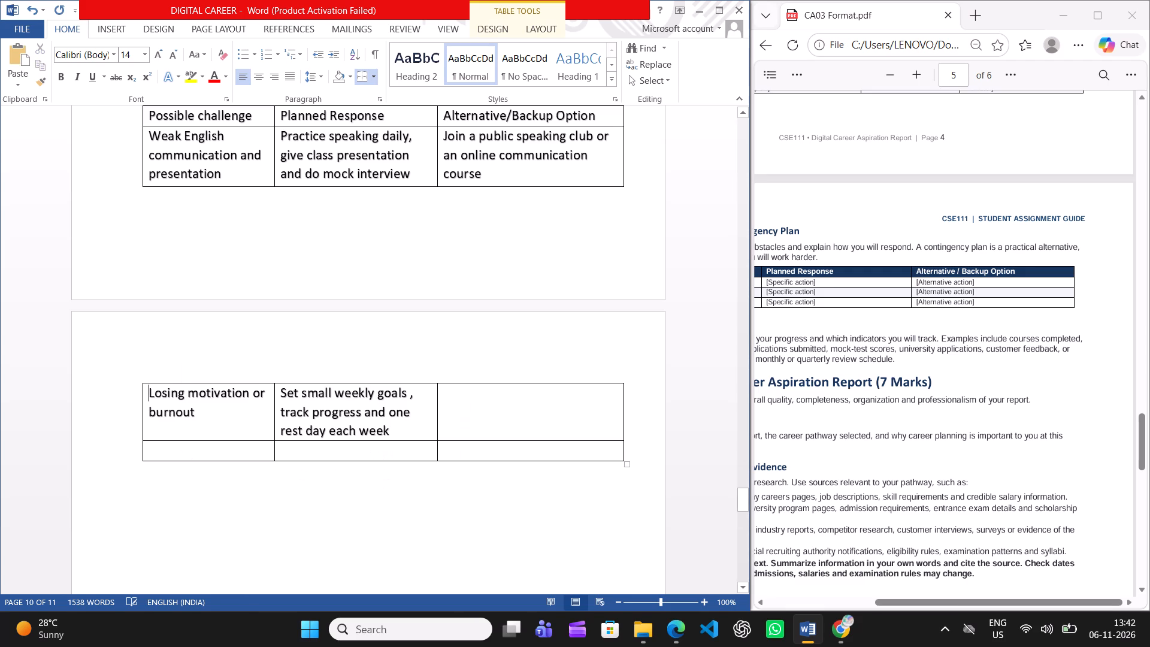
Increase the height of the 3.5 table's header row slightly by lowering its bottom border.
click(512, 392)
drag(525, 127, 525, 134)
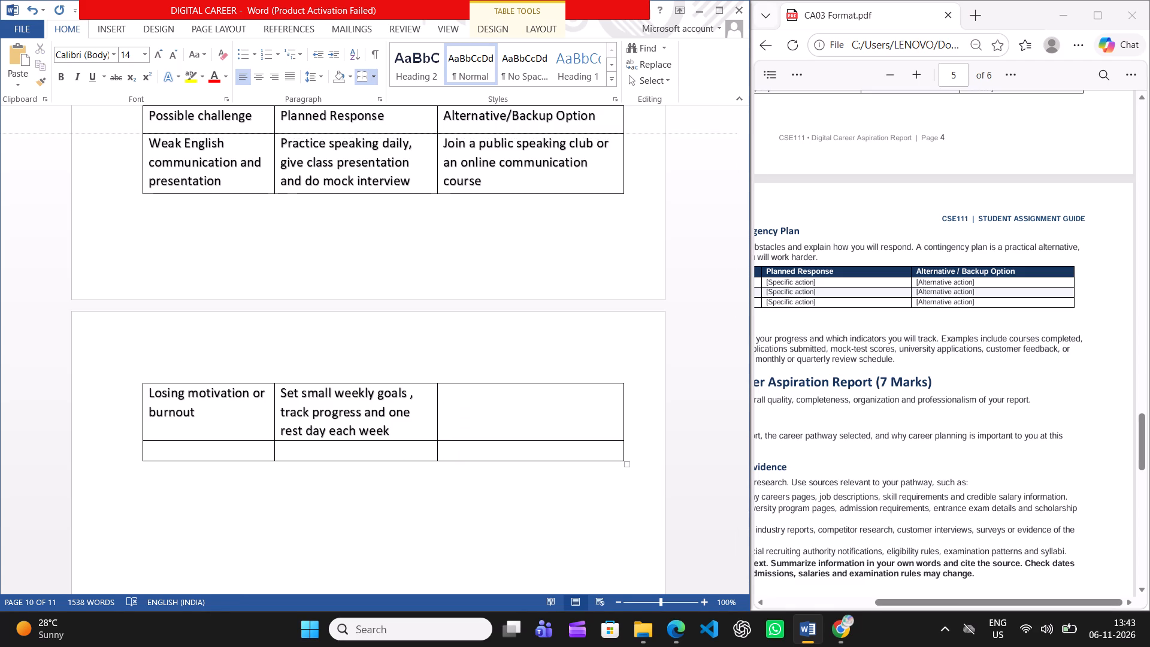
drag(525, 134, 527, 140)
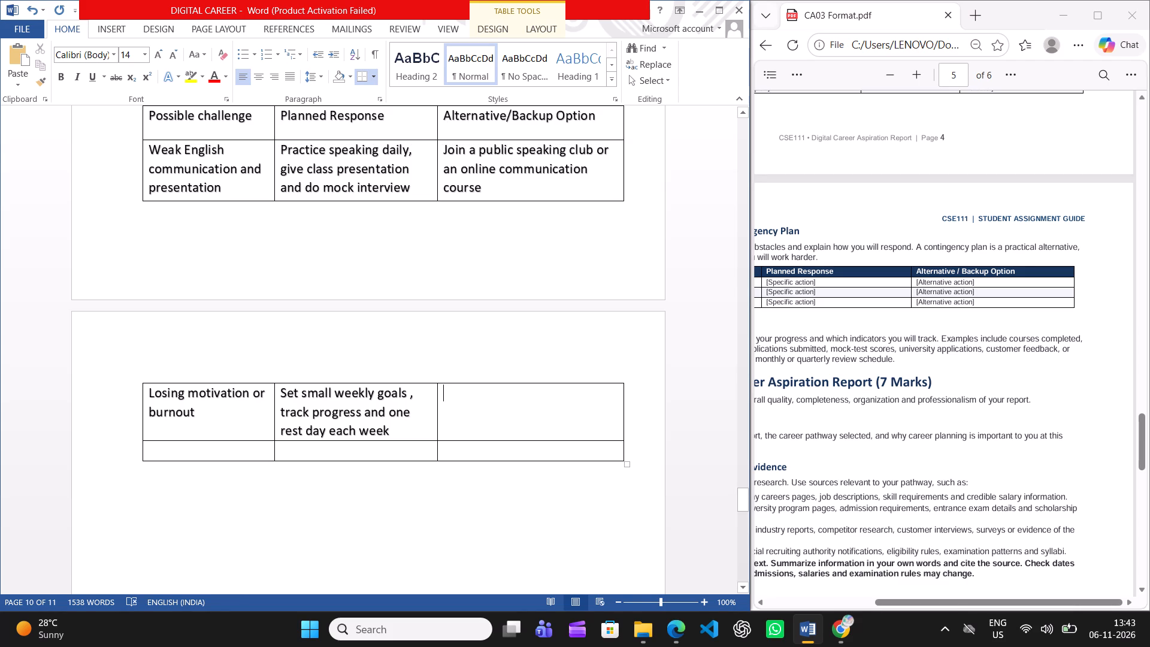
Stretch the whole 3.5 table slightly taller from its corner, keeping nearly the same width.
drag(630, 467, 629, 498)
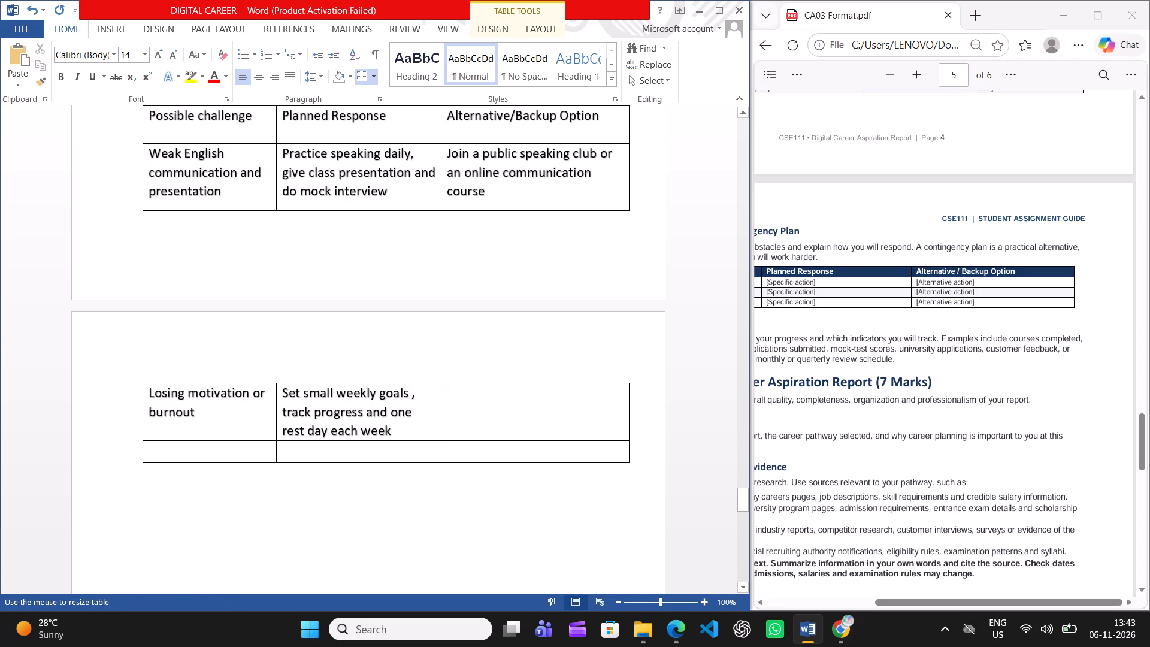
drag(629, 498, 622, 513)
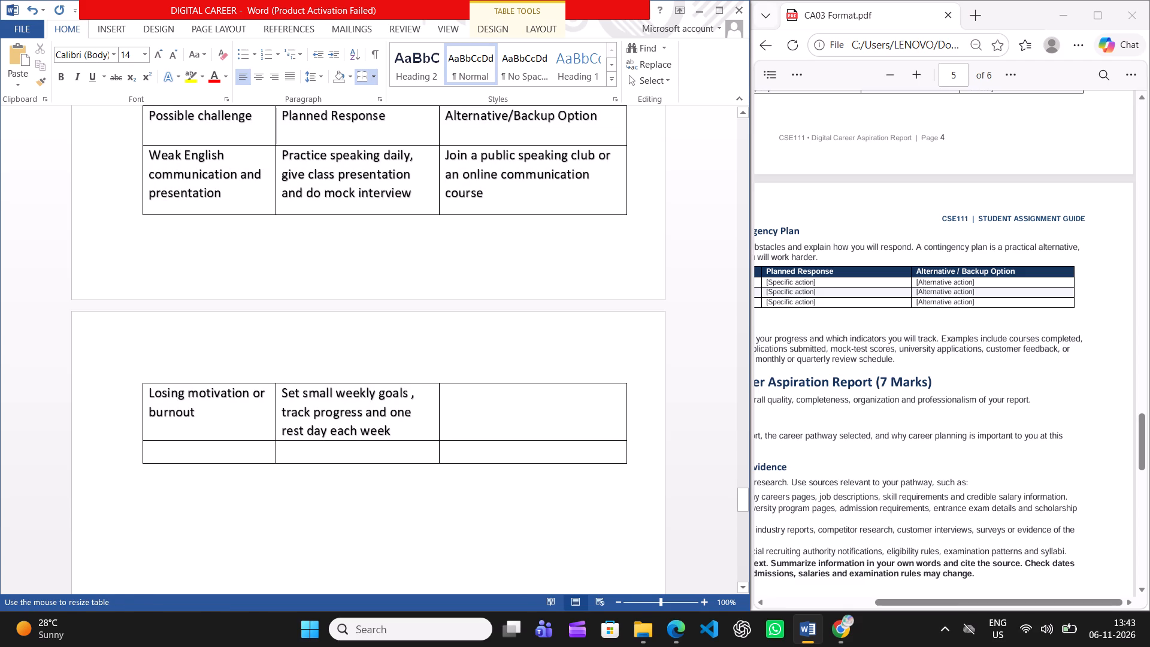
drag(622, 513, 622, 514)
Resize the whole 3.5 table from its corner, making it slightly narrower with slightly taller upper rows.
scroll(636, 411, down, 1)
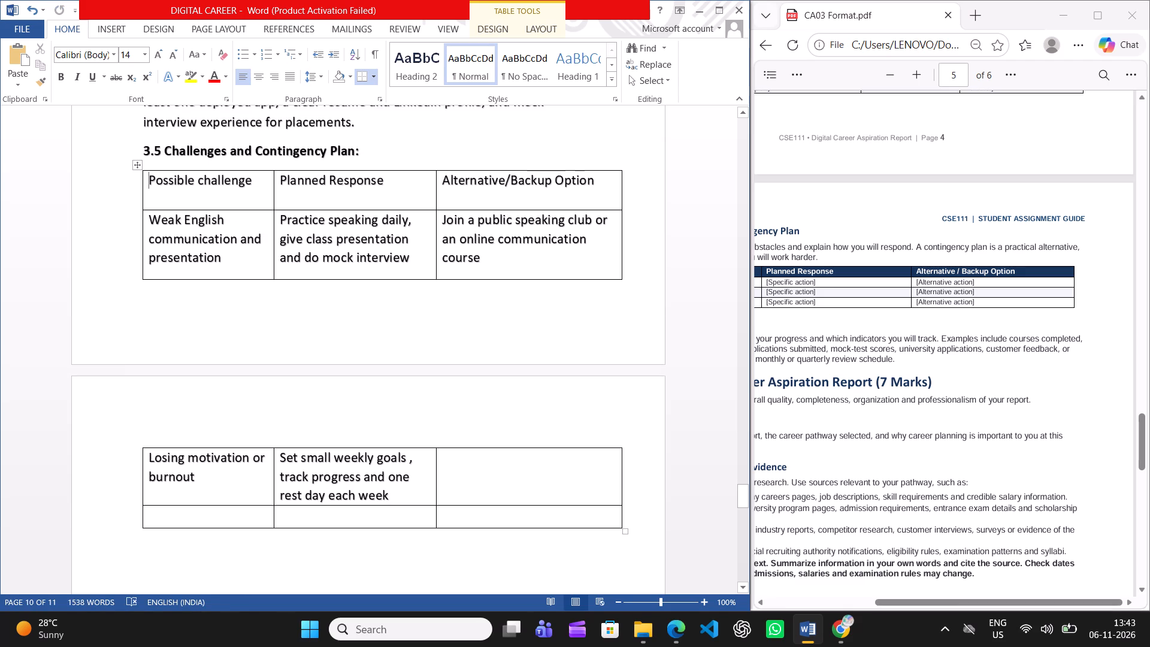
scroll(636, 411, down, 1)
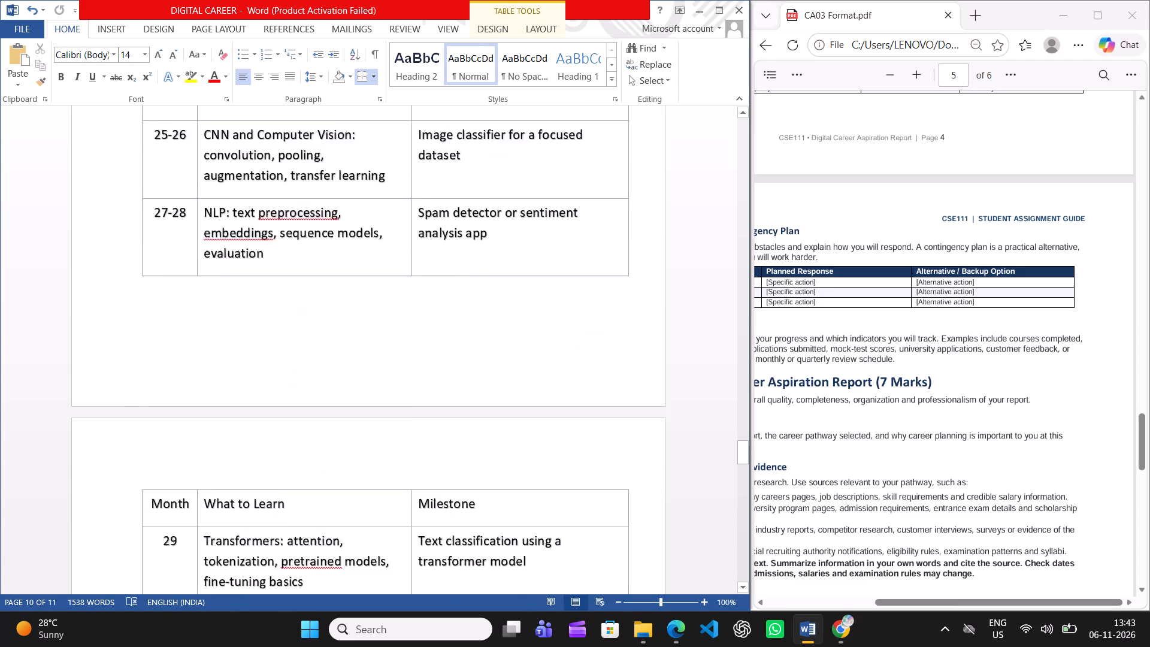
scroll(636, 411, down, 5)
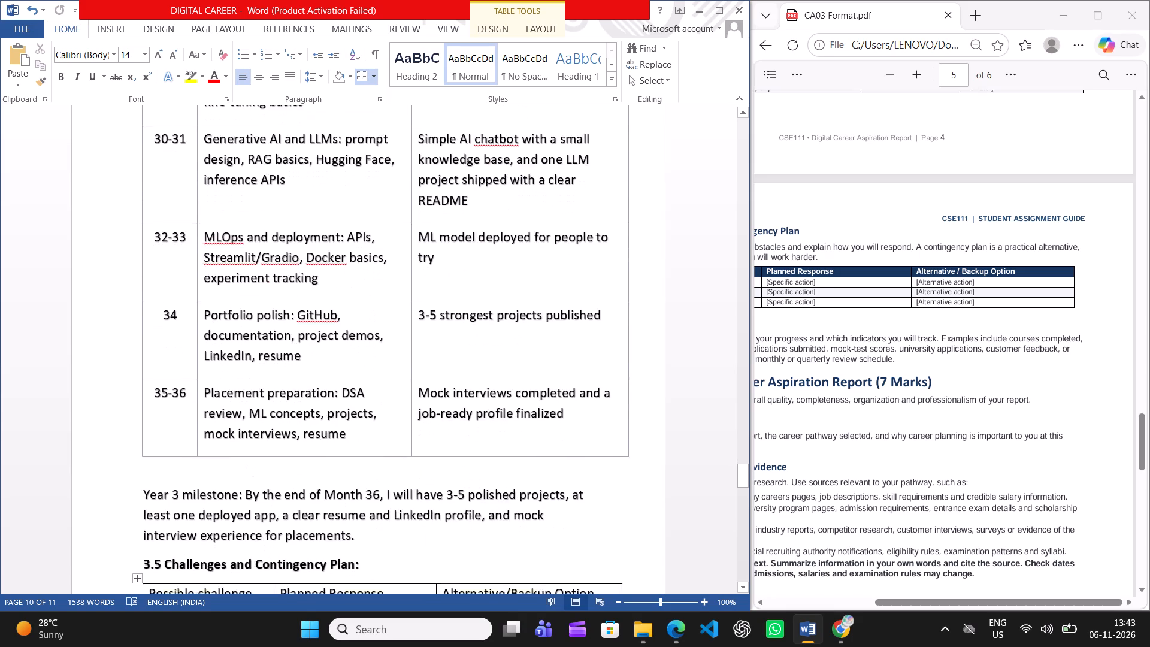
scroll(636, 411, down, 4)
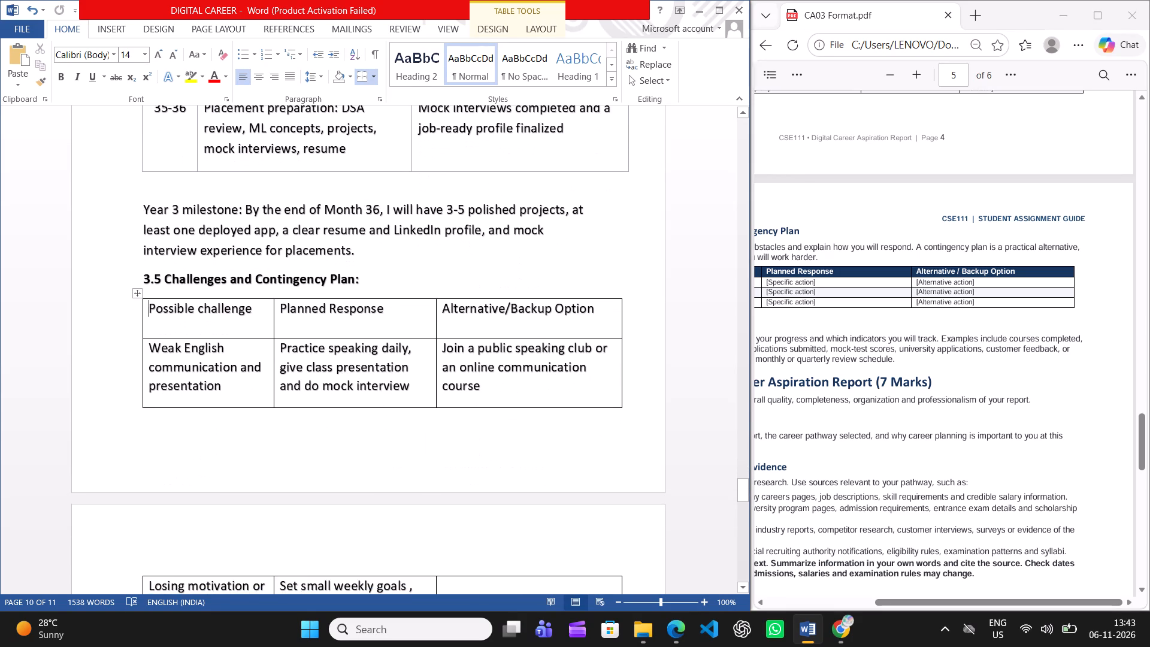
scroll(636, 411, down, 4)
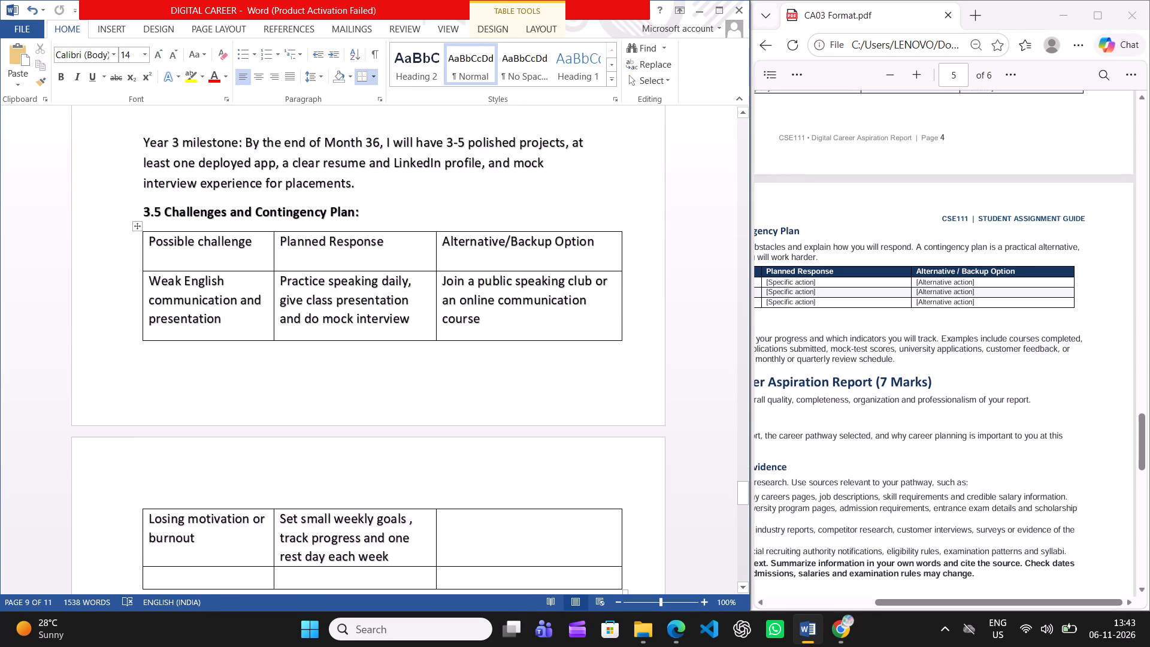
scroll(632, 409, down, 1)
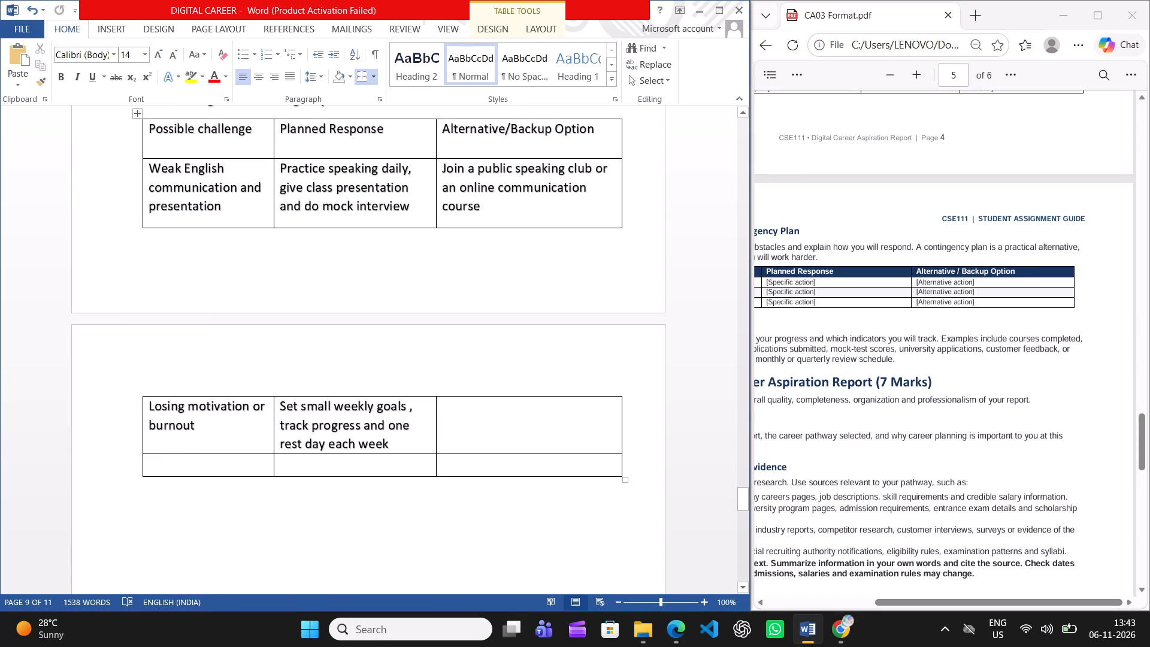
drag(627, 479, 625, 489)
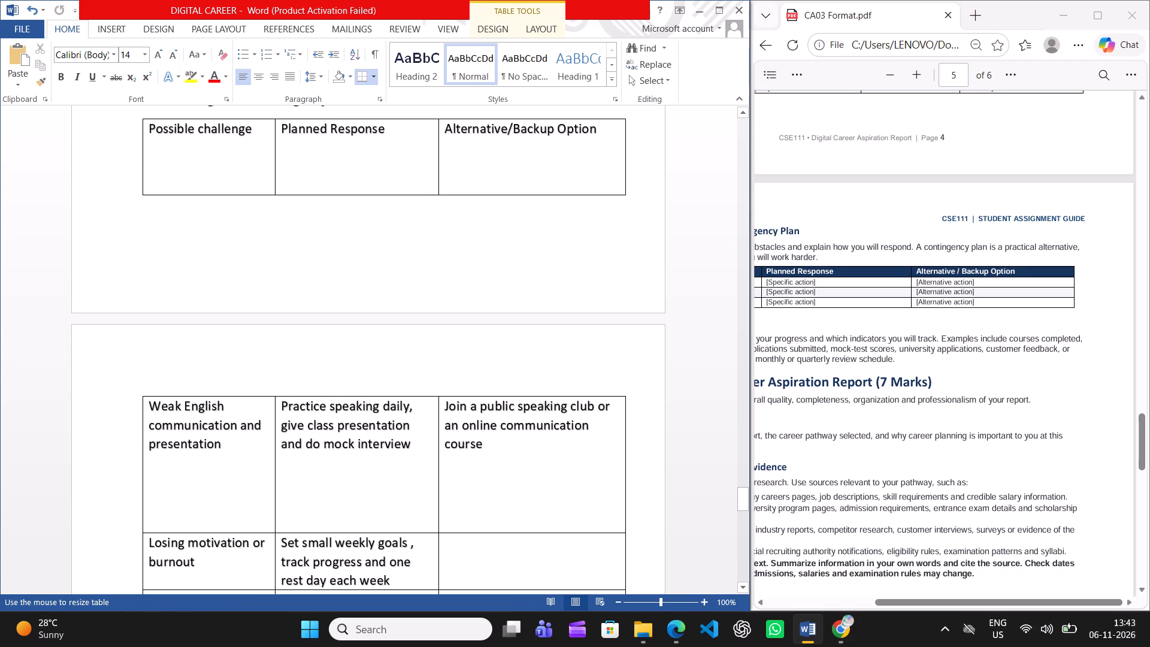
drag(625, 489, 624, 491)
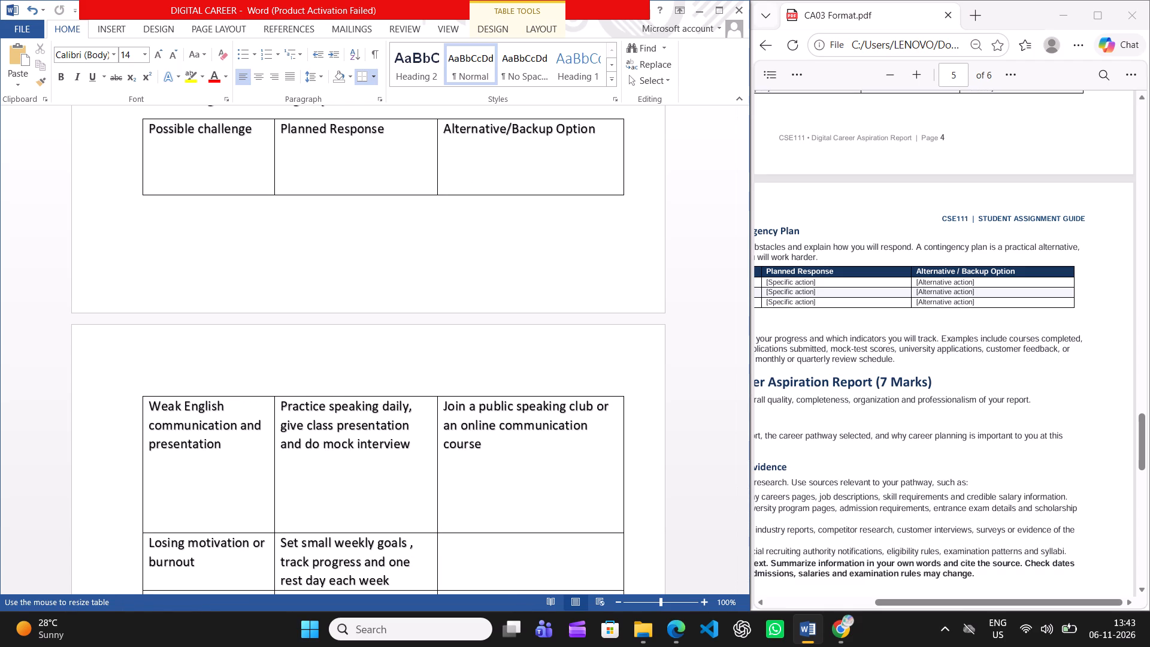
drag(624, 491, 618, 439)
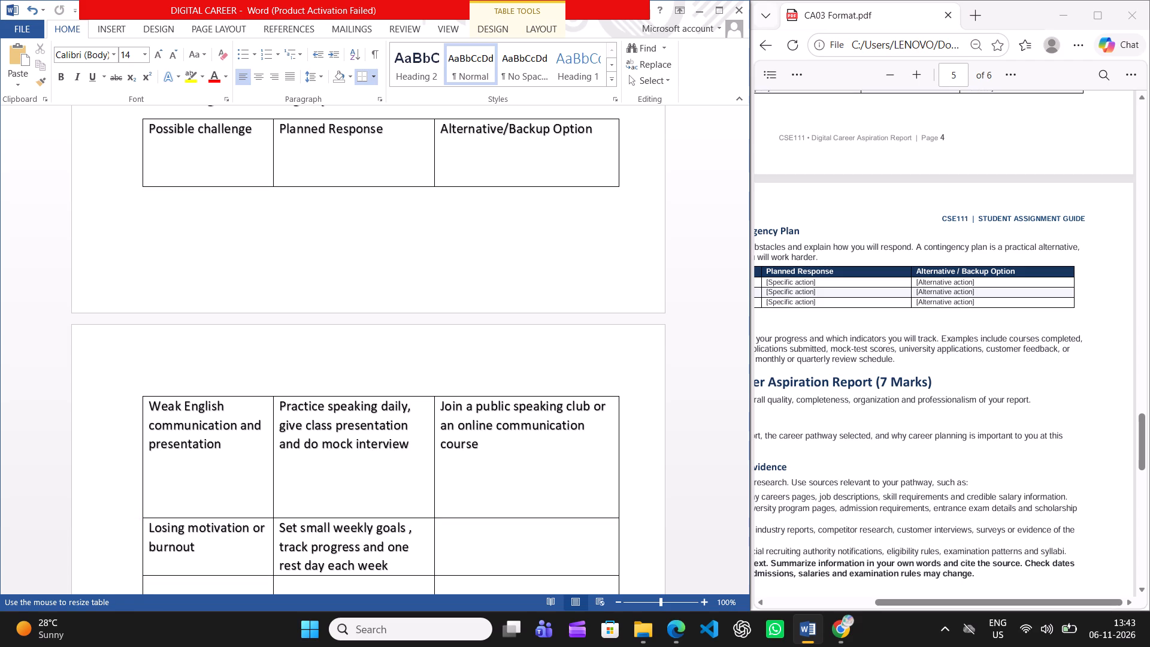
drag(618, 439, 604, 324)
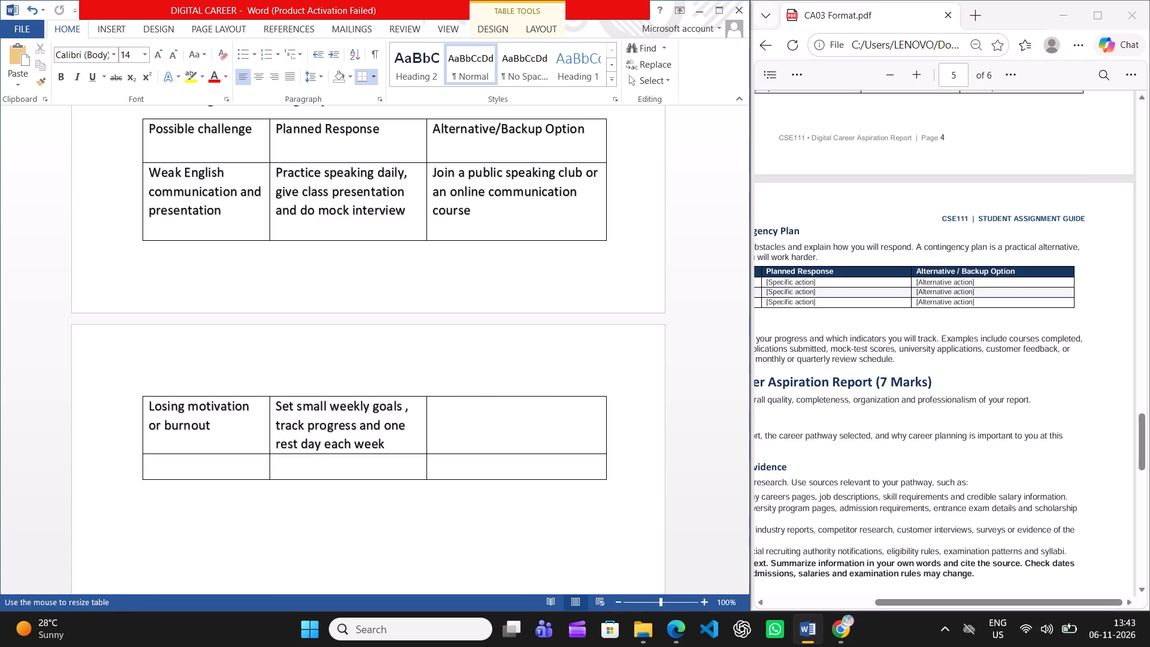
drag(604, 324, 607, 325)
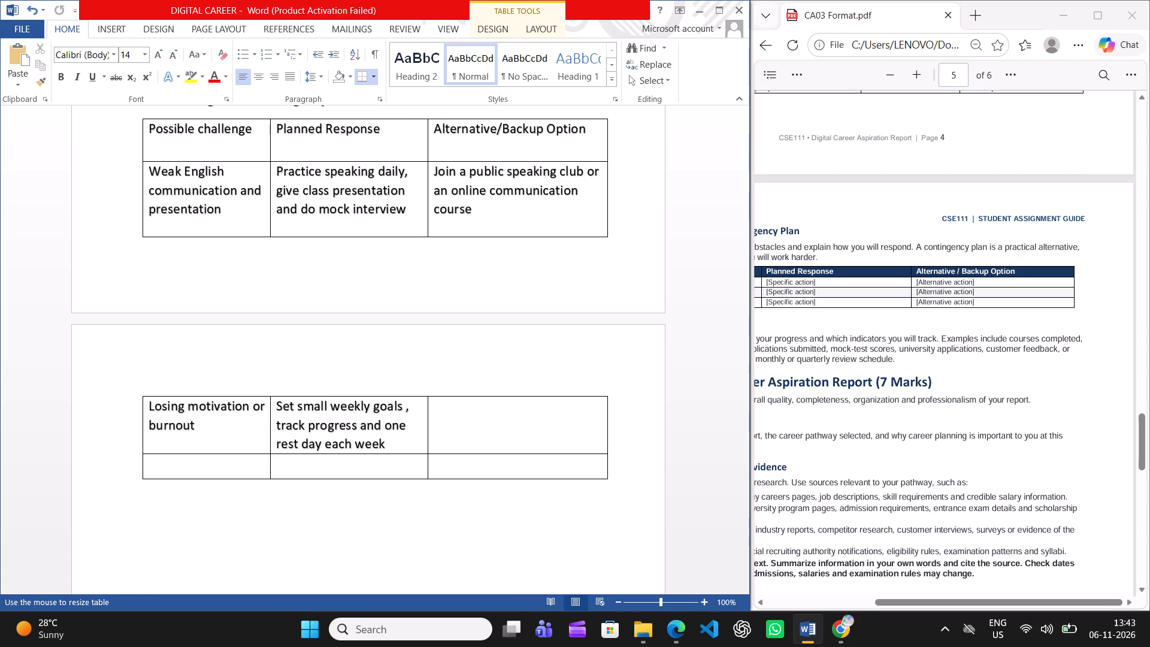
drag(607, 325, 616, 325)
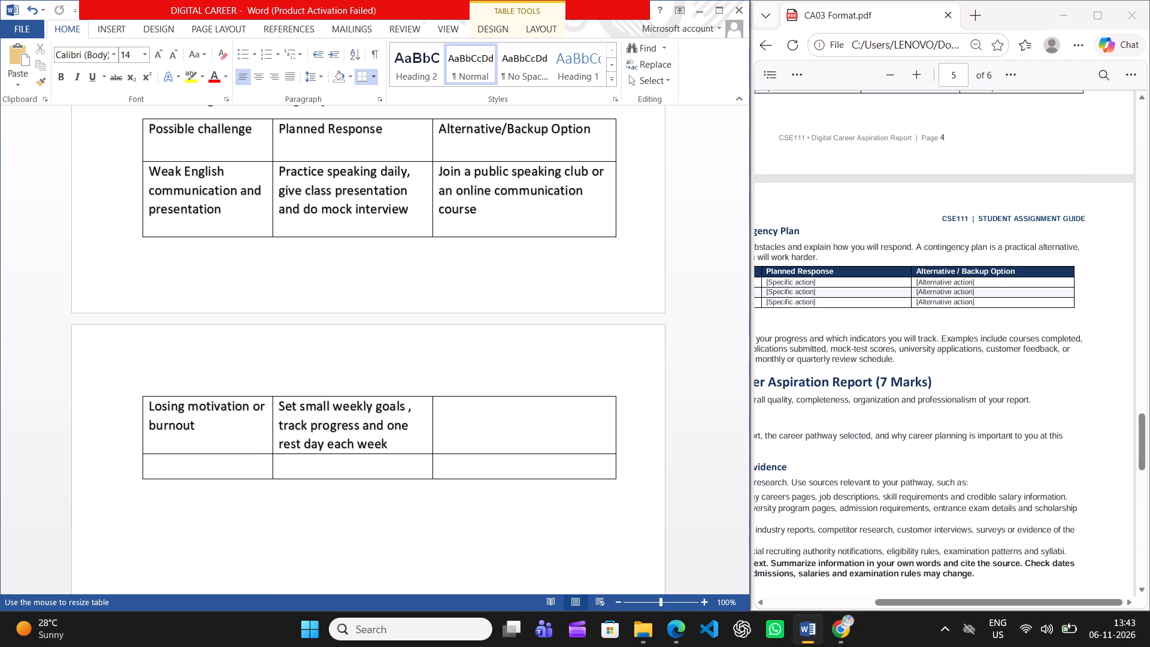
Widen the Alternative/Backup Option column of the 3.5 table slightly at its outer border.
scroll(616, 325, up, 3)
scroll(616, 325, down, 1)
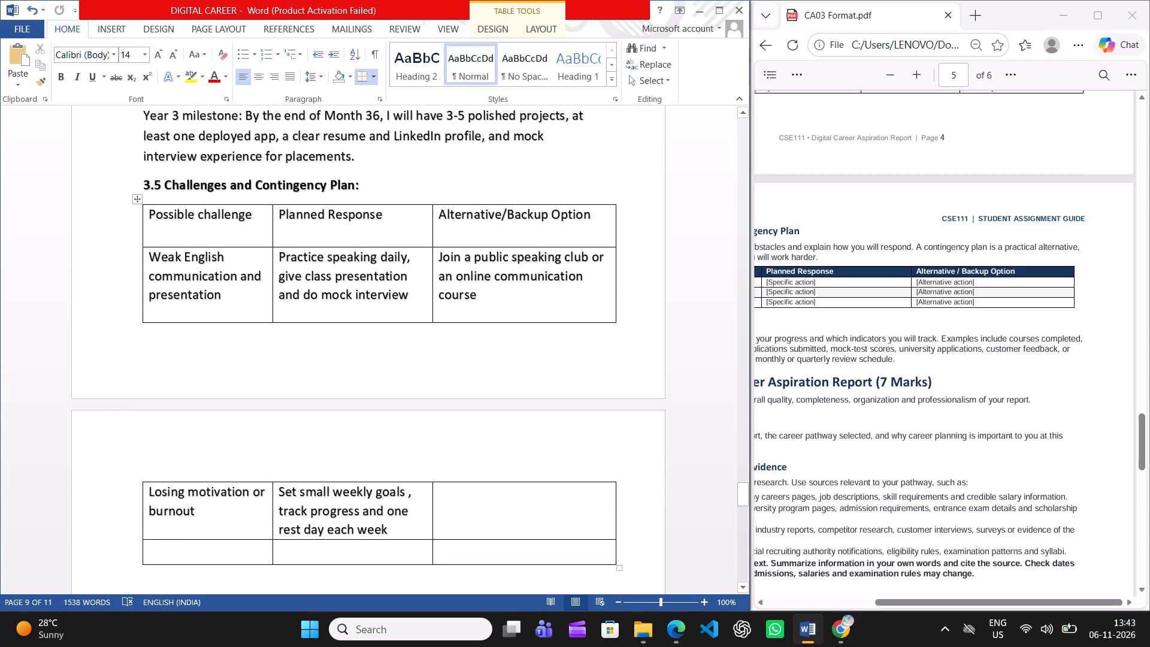
scroll(616, 325, down, 2)
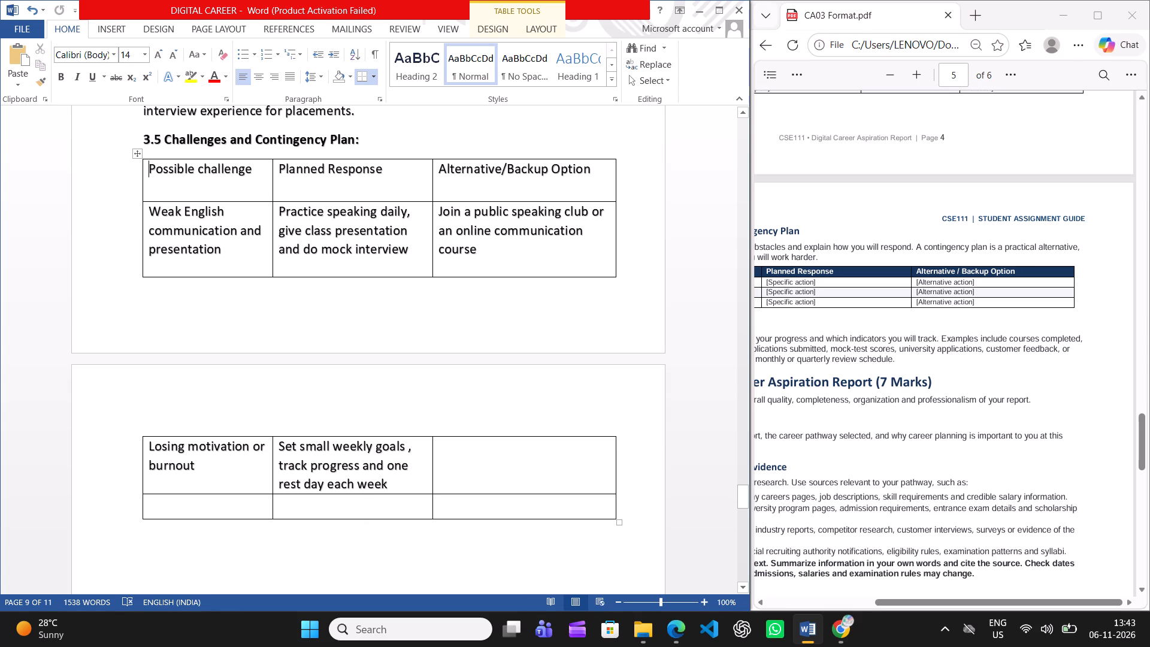
drag(615, 233, 622, 235)
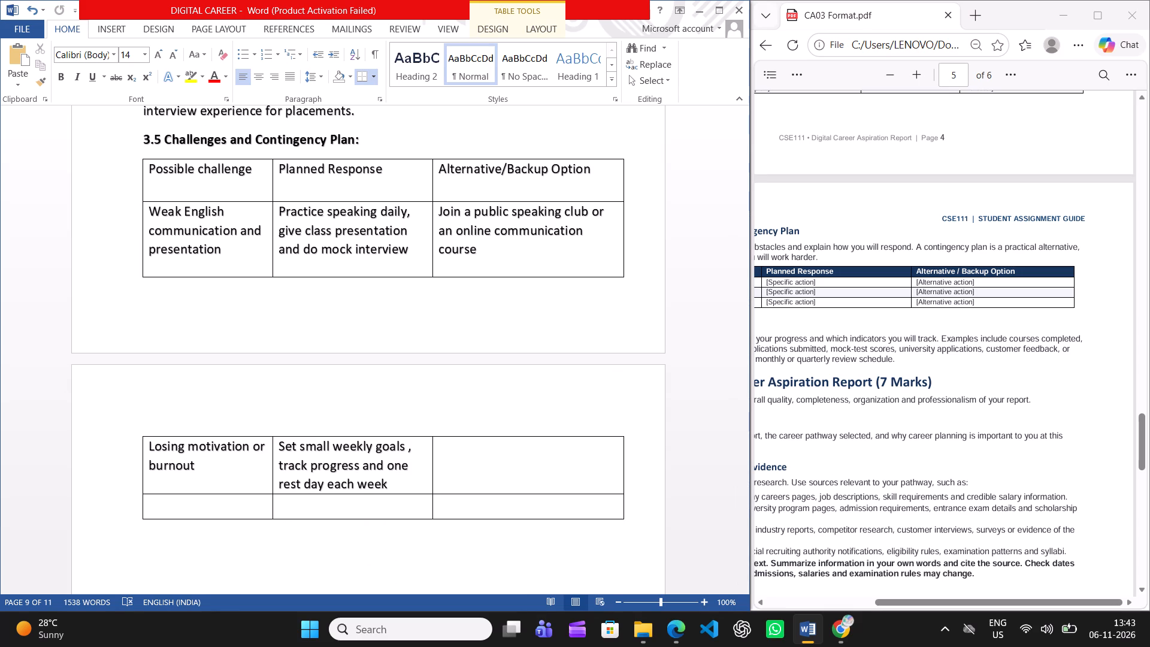
Place the text cursor in the empty Alternative/Backup Option cell of the losing motivation or burnout row.
scroll(661, 265, up, 2)
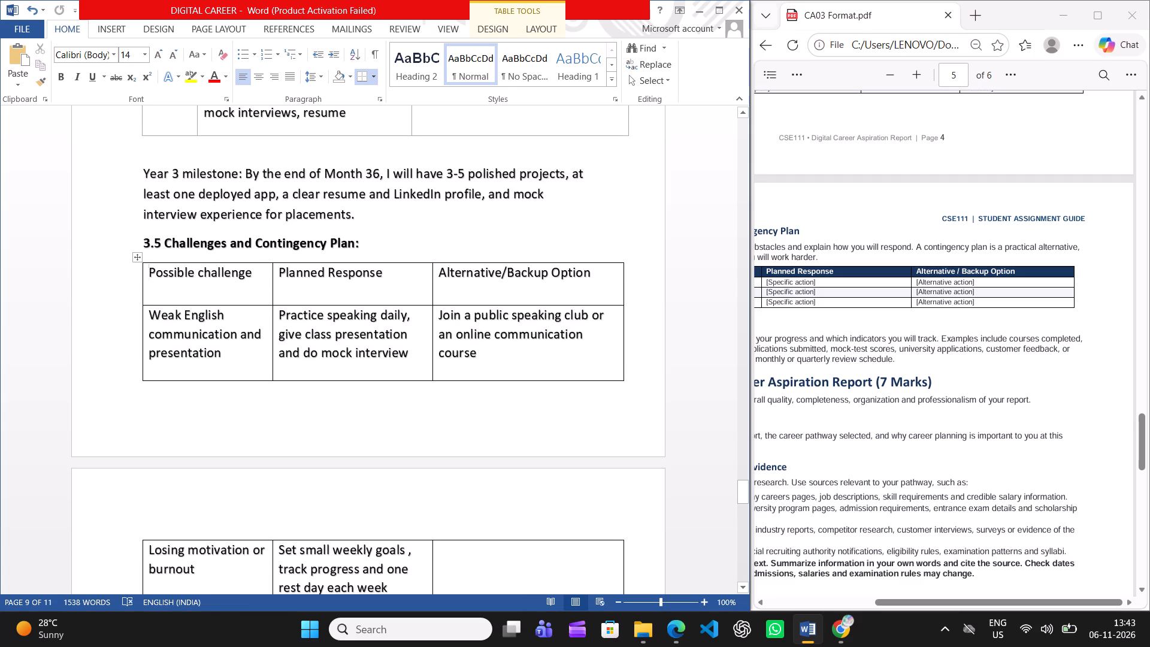
scroll(661, 265, down, 1)
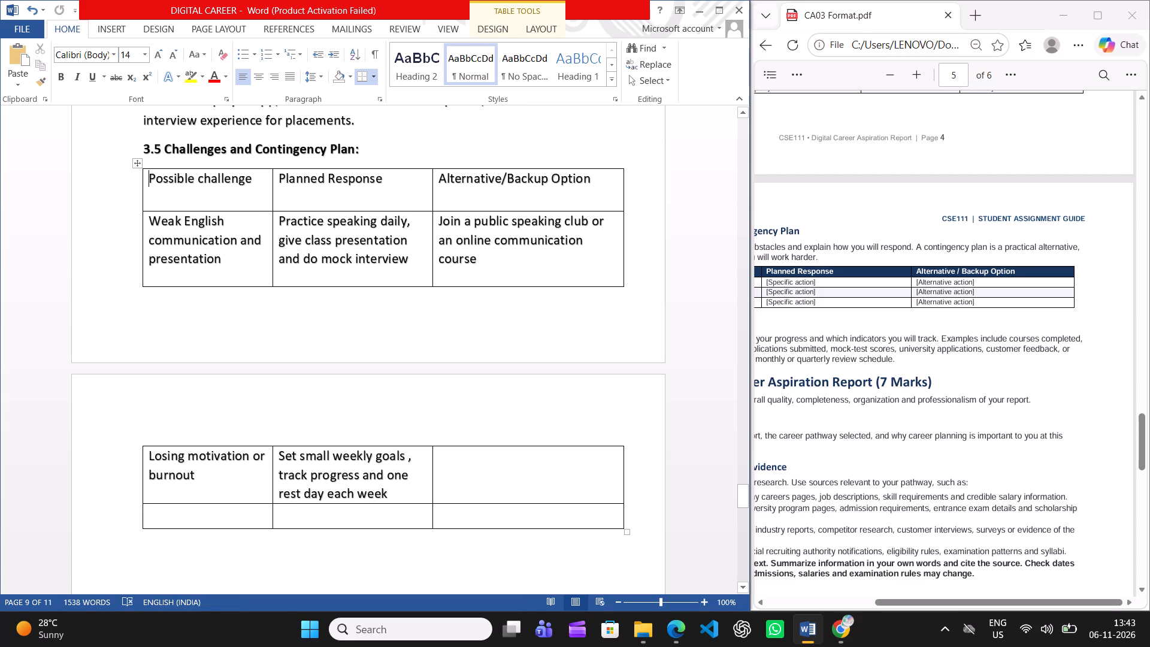
click(468, 480)
scroll(468, 480, down, 1)
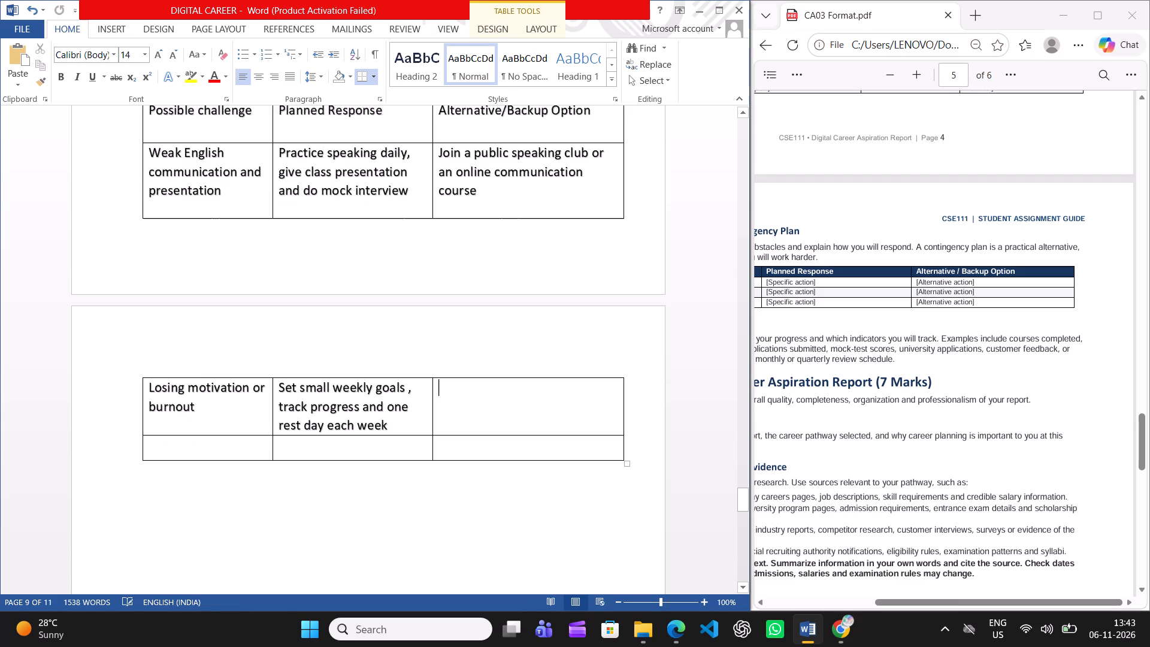
scroll(468, 480, down, 1)
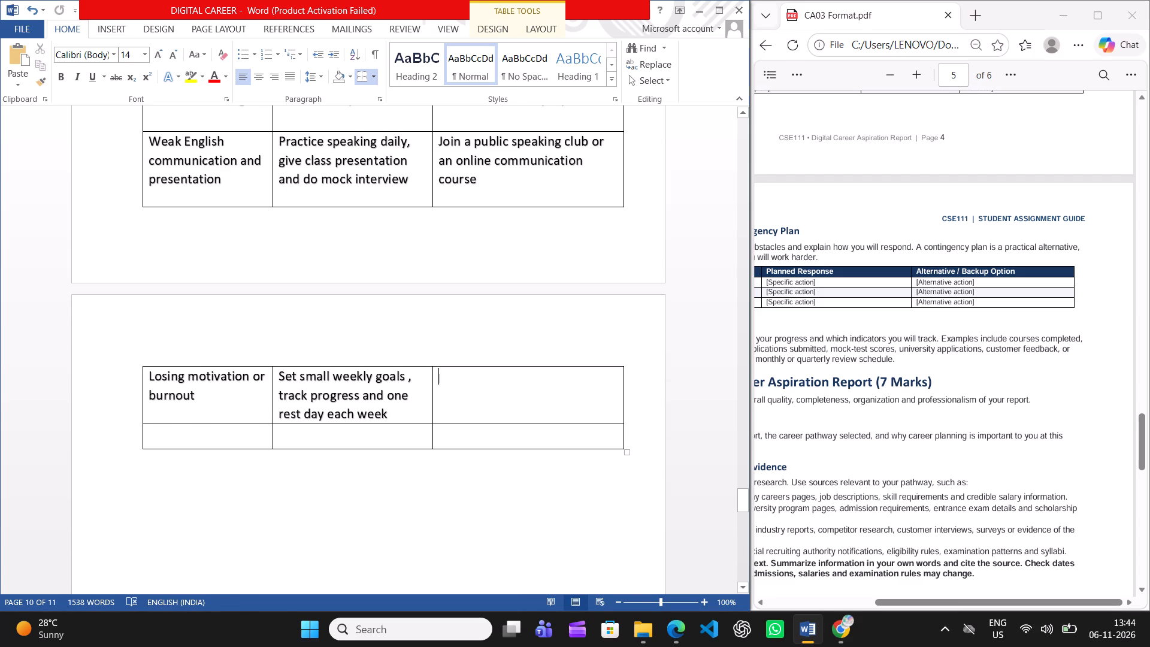
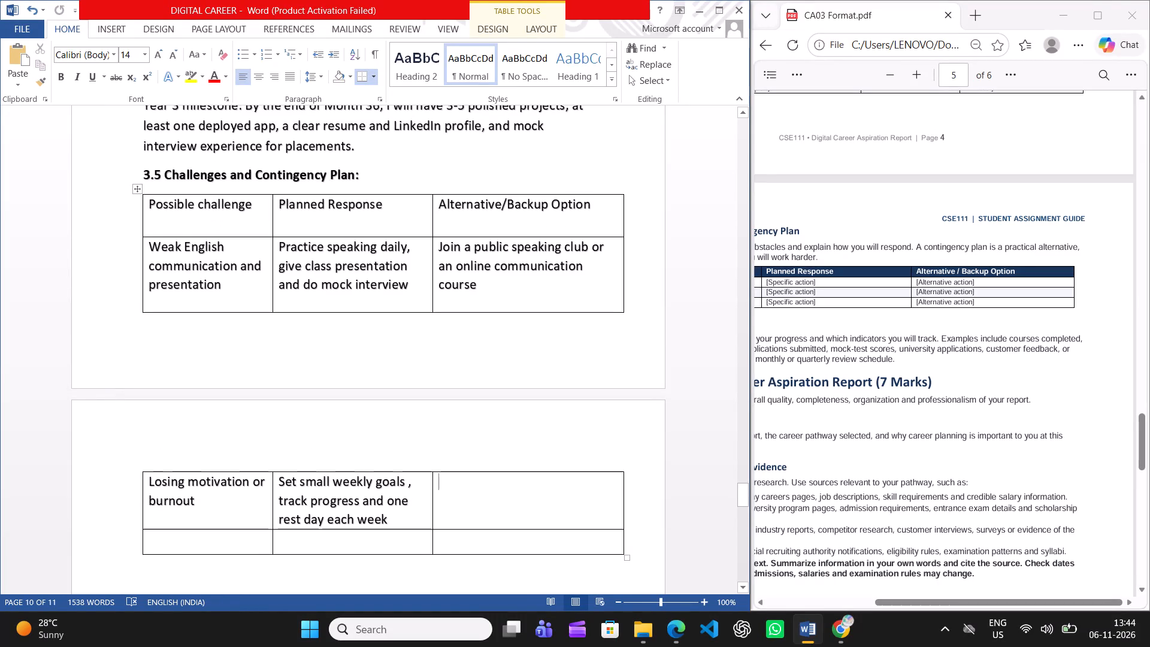
Reduce the height of the header row in the 3.5 table by moving its lower border up.
drag(404, 238, 400, 228)
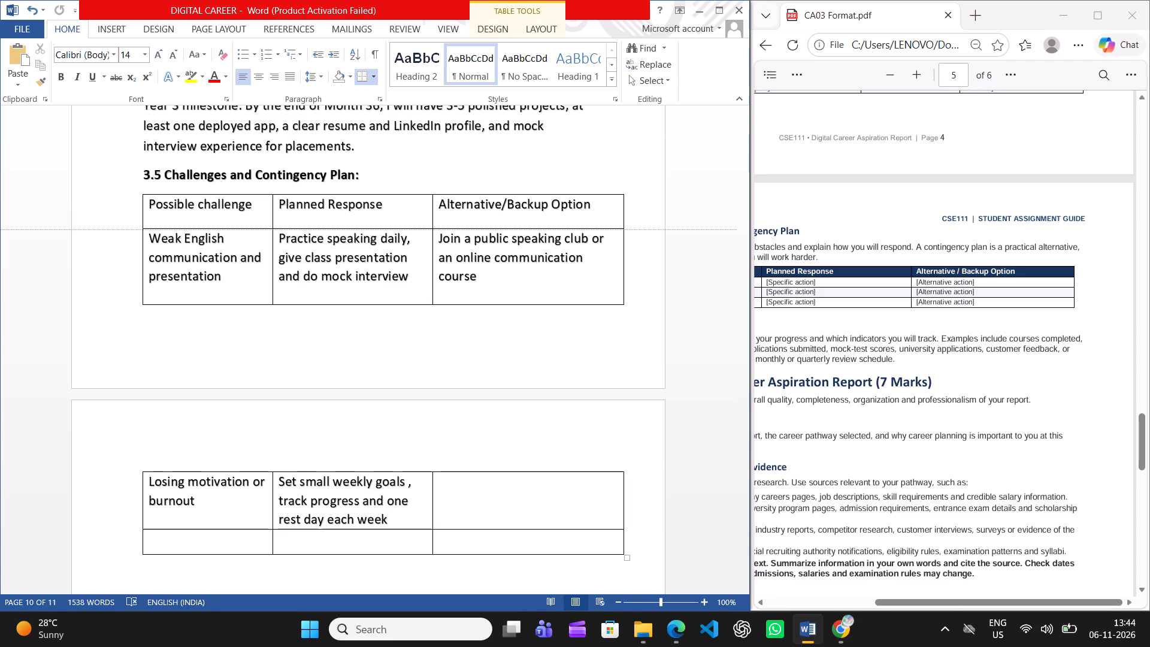
drag(400, 228, 401, 224)
Enter "Always examine myself" in the Alternative/Backup Option cell of the losing motivation or burnout row.
click(506, 491)
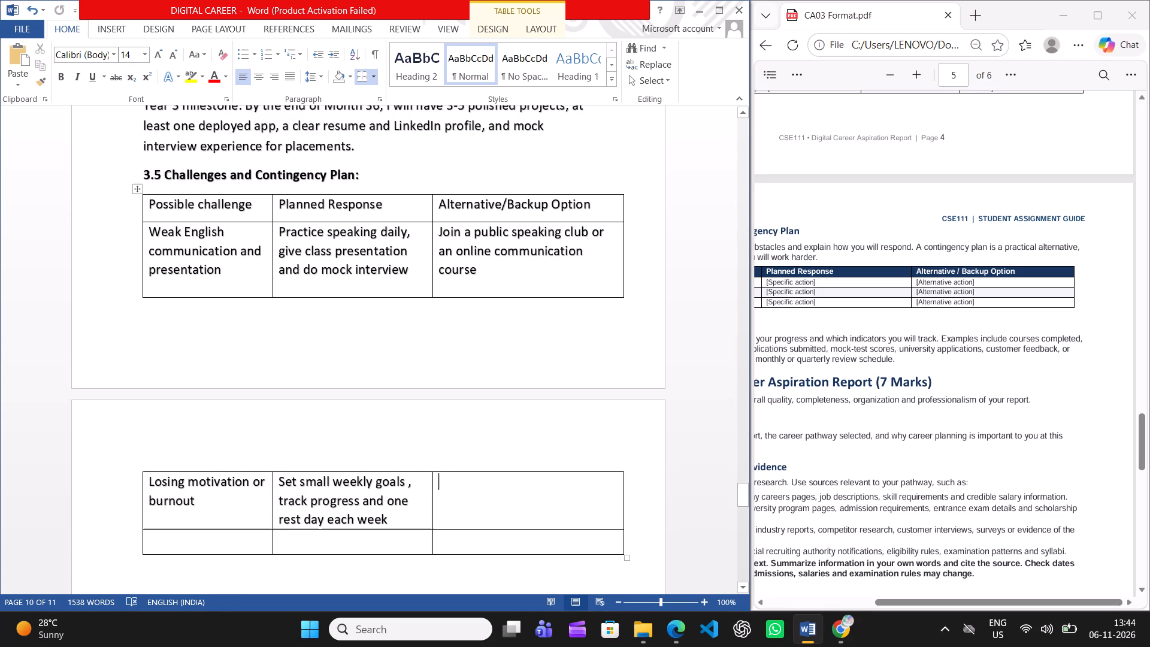
text(Always e)
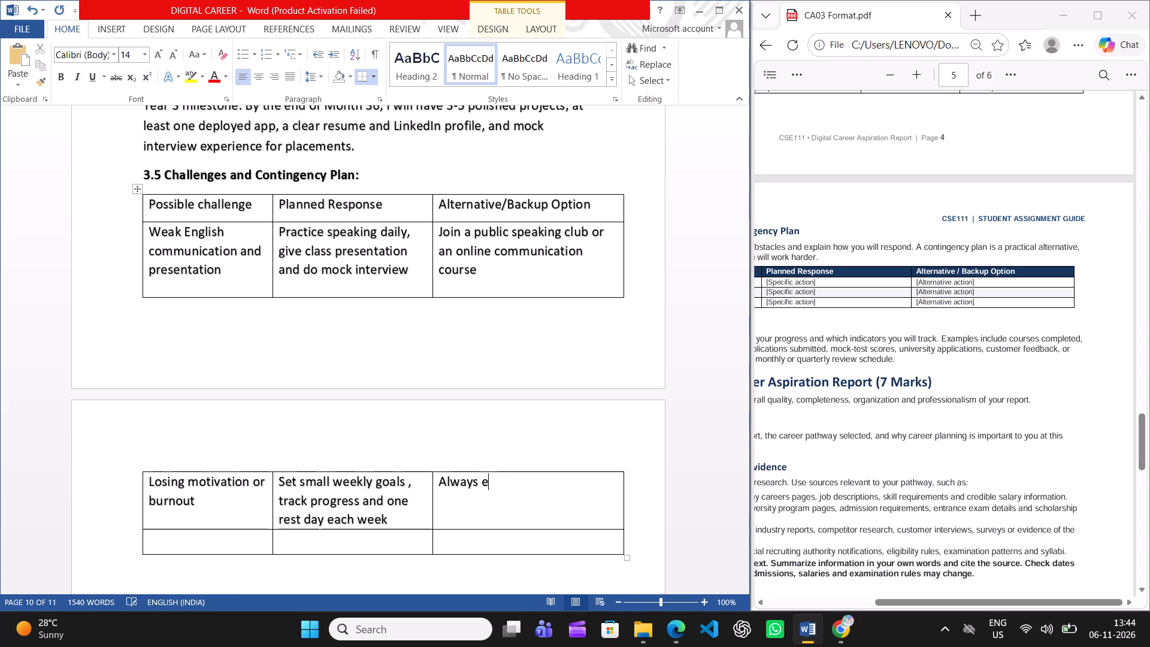
text(xamine m)
text(yself)
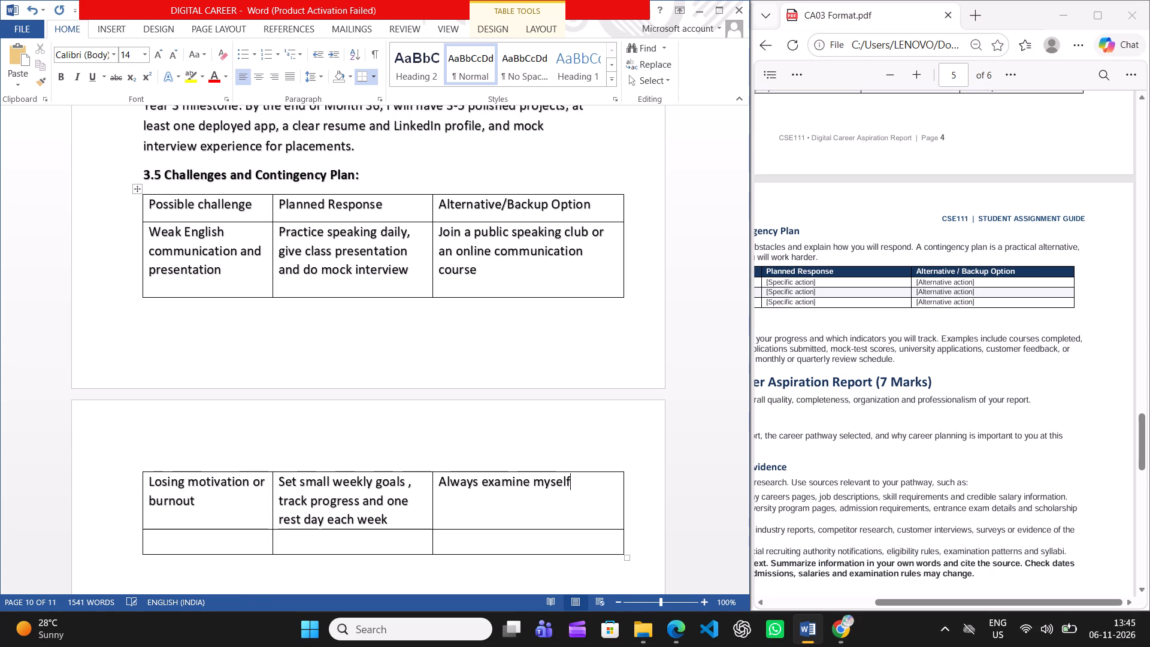
text(,)
key(space)
key(BackSpace)
key(BackSpace)
key(space)
key(BackSpace)
Continue the burnout row's backup option with ", compare my achievement with my set goals".
text(, compare my a)
text(chievement)
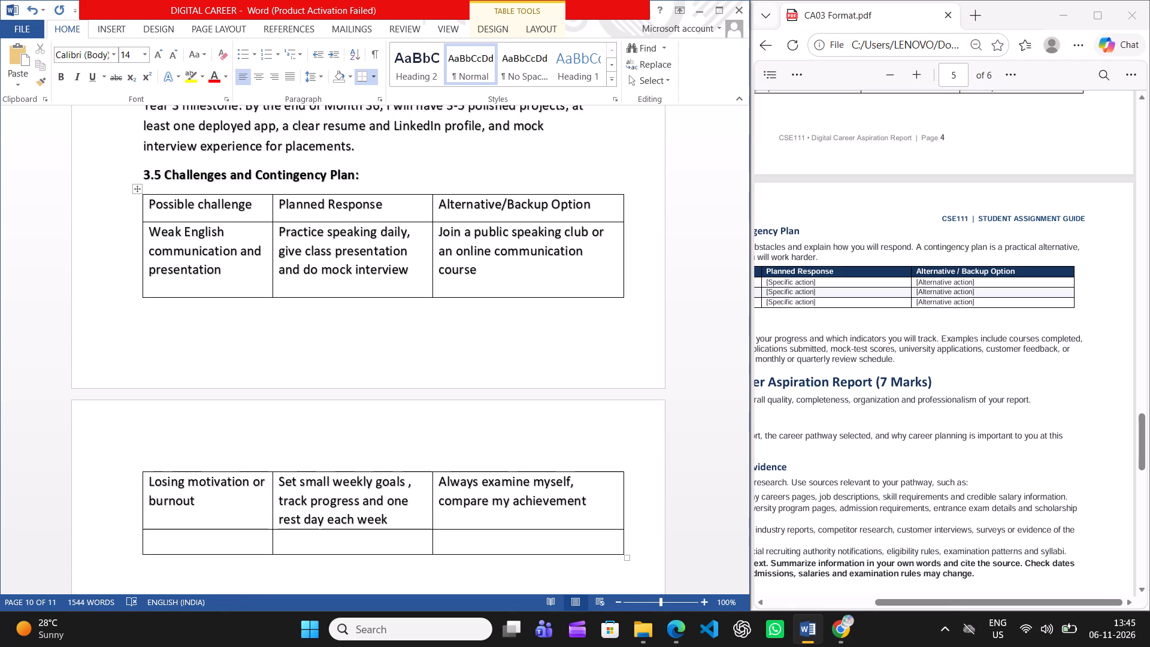
text(,)
key(space)
key(BackSpace)
key(BackSpace)
key(w)
key(BackSpace)
key(space)
text(e)
key(BackSpace)
text(with)
key(space)
text(my set)
key(space)
text(goals)
key(space)
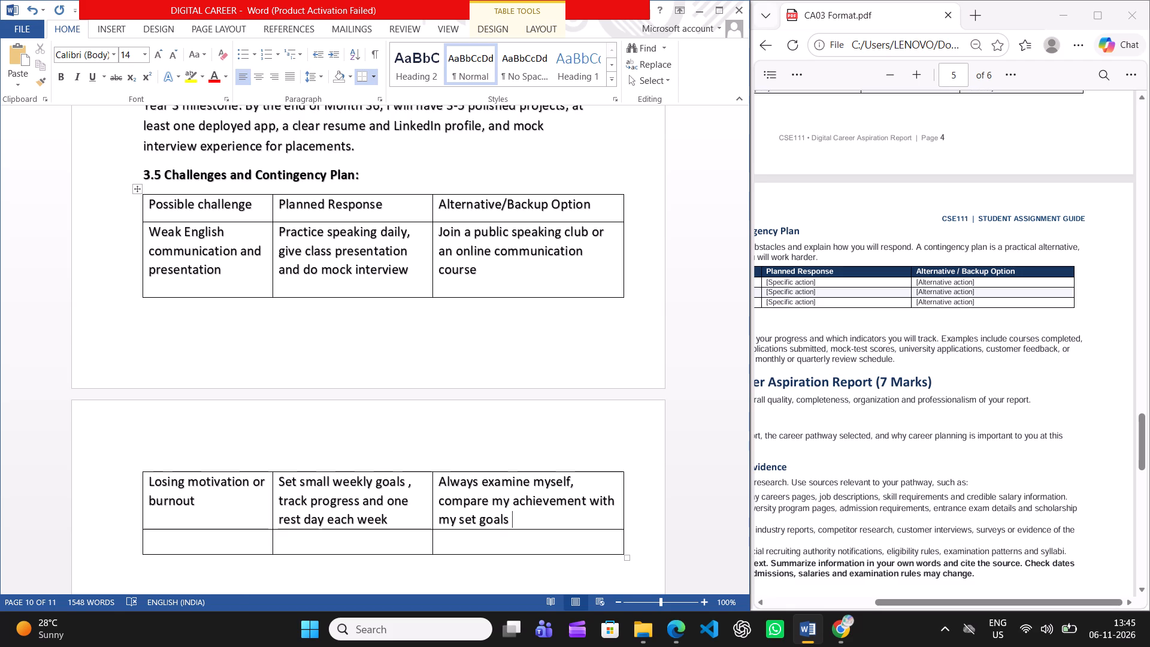
Finish the burnout row's backup option with "to always freshup myself" after "my set goals".
key(BackSpace)
text(,)
key(space)
key(BackSpace)
key(BackSpace)
key(space)
text(to)
key(space)
text(al)
text(ways freshup)
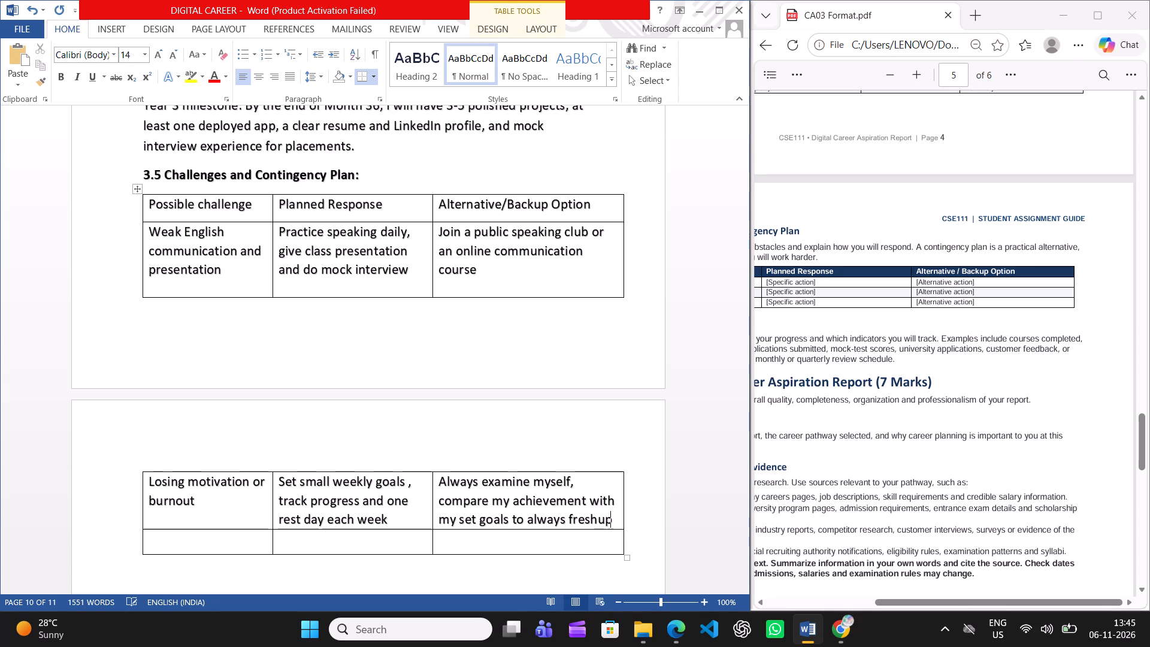
key(space)
text(mysesl)
key(BackSpace)
key(BackSpace)
text(ls)
key(space)
key(BackSpace)
key(BackSpace)
key(f)
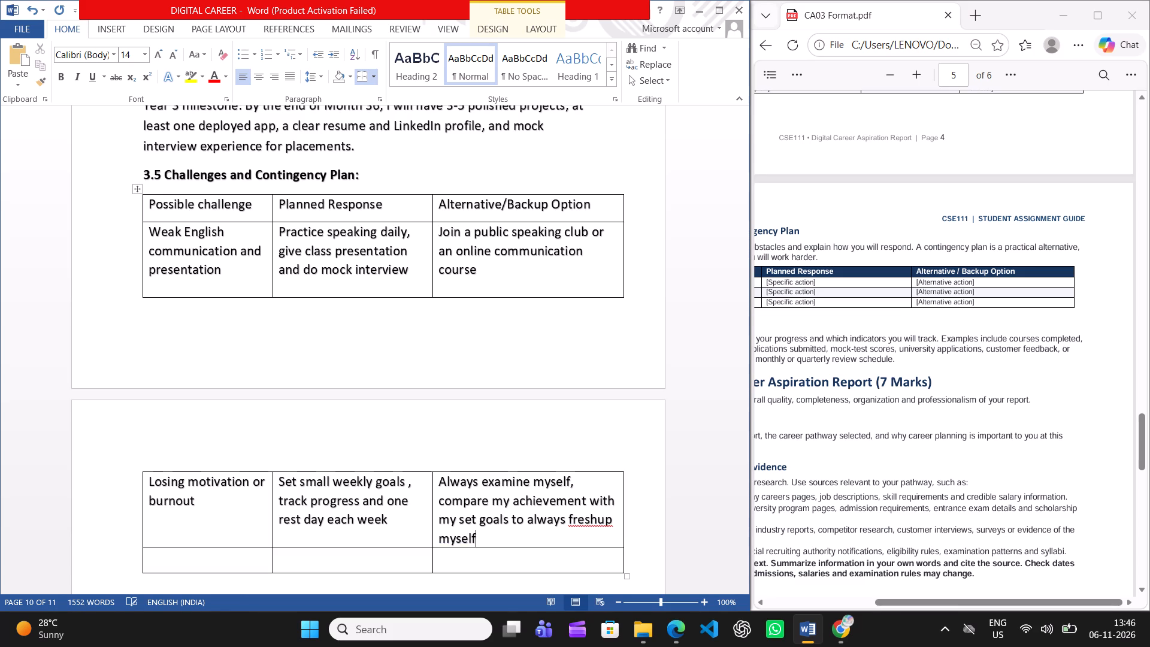
Enter "Technology changes quickly" as the possible challenge in the empty last row of the 3.5 table.
scroll(506, 491, down, 1)
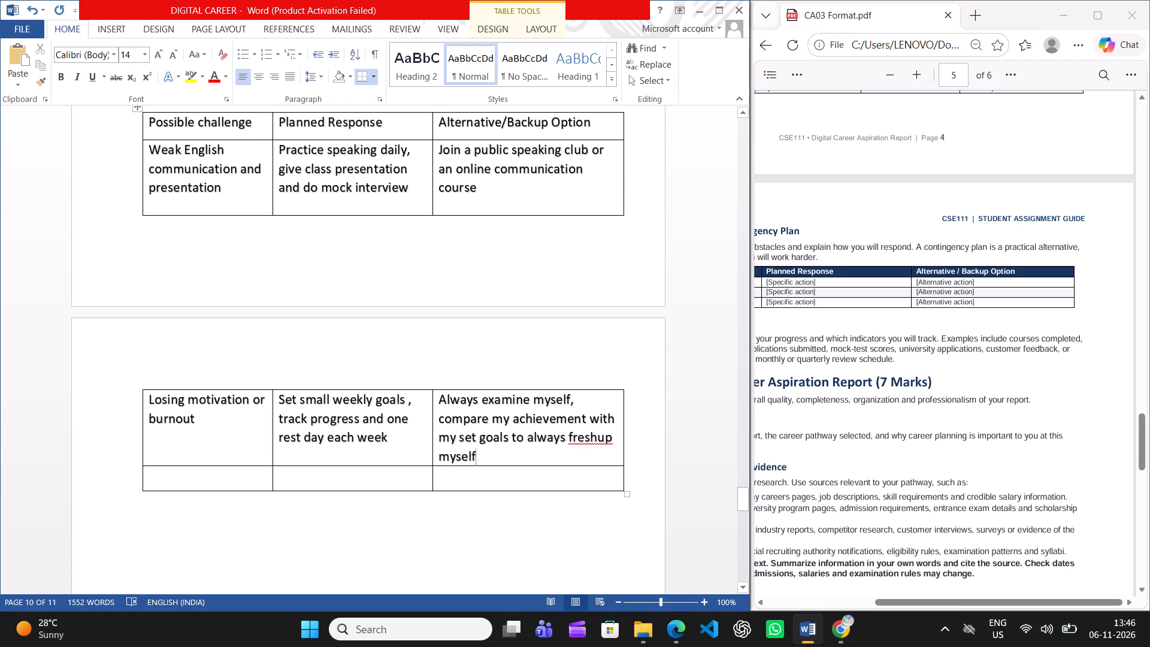
scroll(506, 491, down, 1)
click(176, 456)
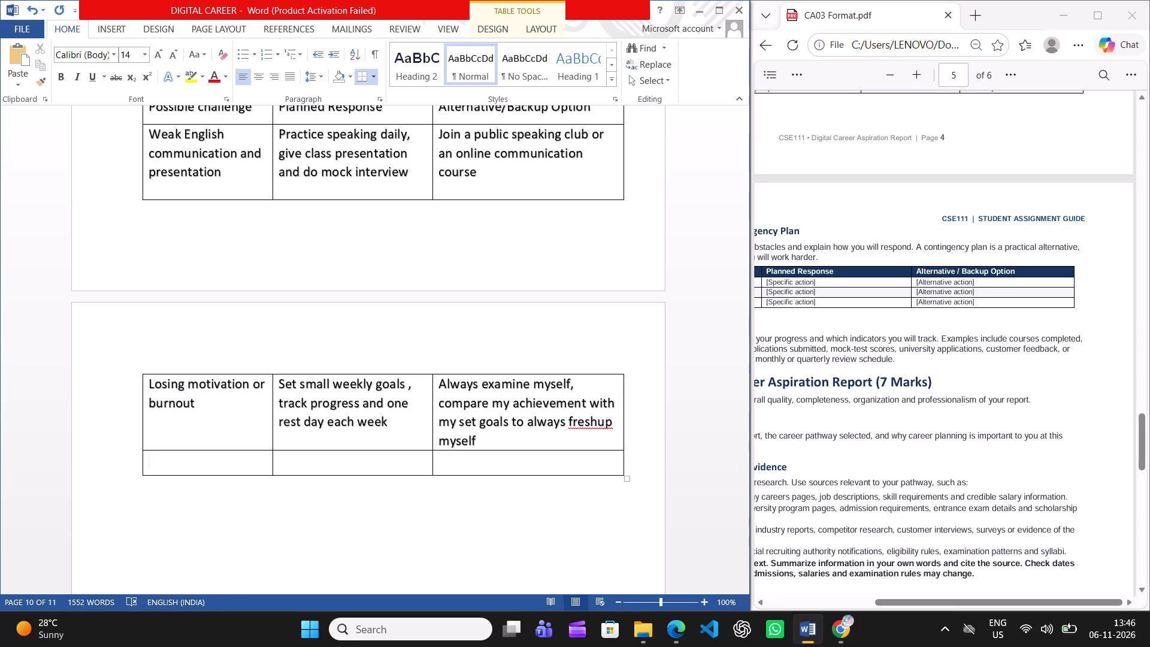
text(Tc)
key(BackSpace)
text(echnology changes)
key(space)
text(quickly)
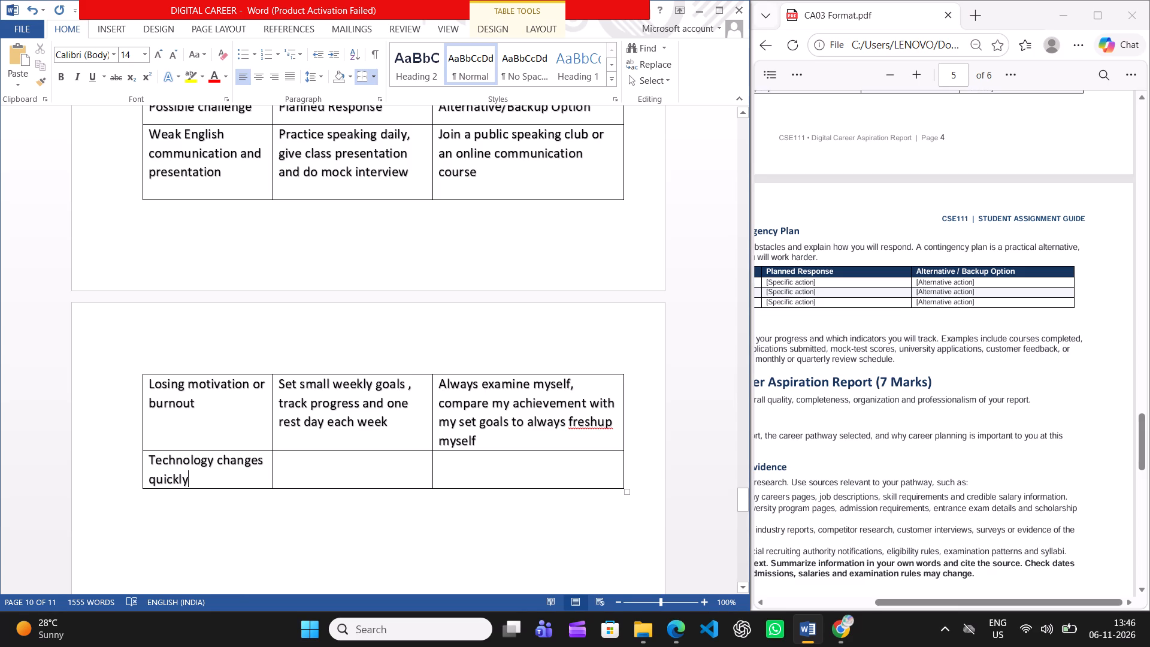
Enter "Follow the trusted sources," in the Planned Response cell of the technology changes row.
click(373, 473)
key(f)
key(BackSpace)
key(shift+f)
text(ollow)
key(space)
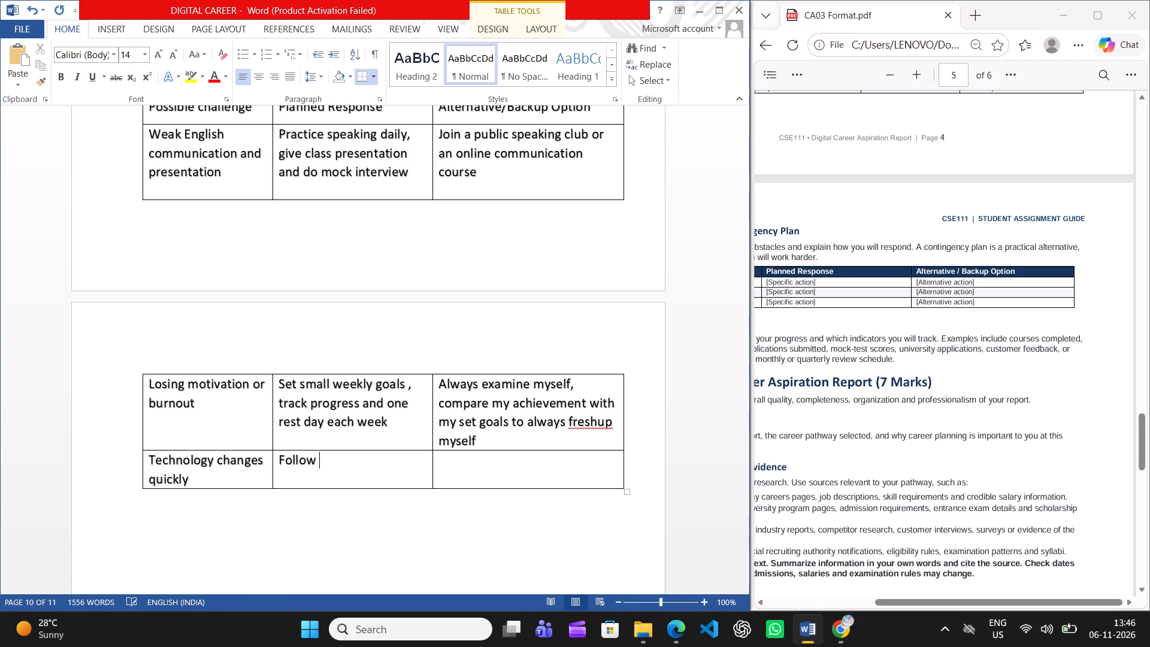
text(the trusted sou)
text(rces)
key(space)
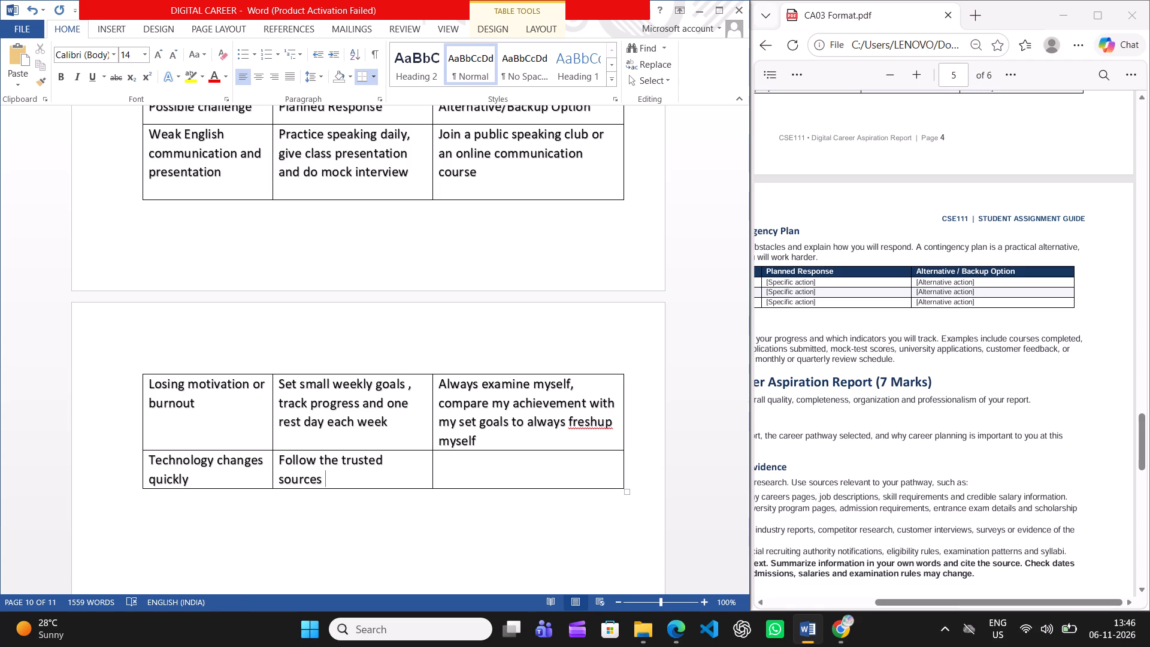
key(BackSpace)
key(comma)
Continue the technology changes row's planned response with "always update myself and my learning".
key(space)
text(a)
key(l)
text(ways upd)
text(ate)
key(space)
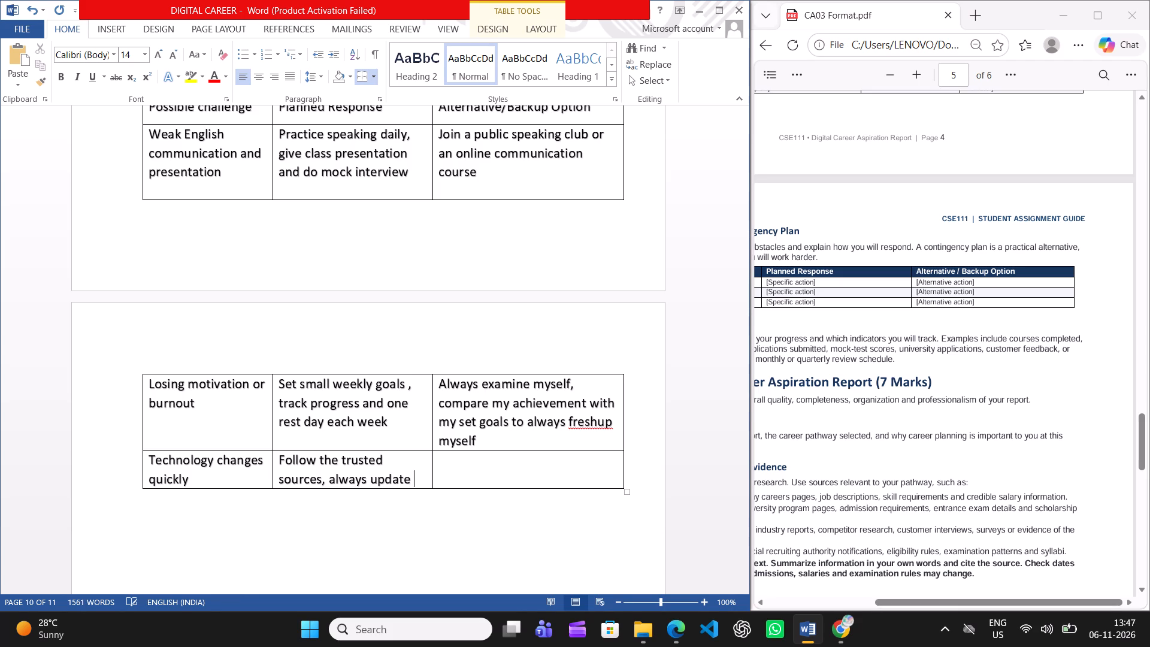
text(myself and)
key(space)
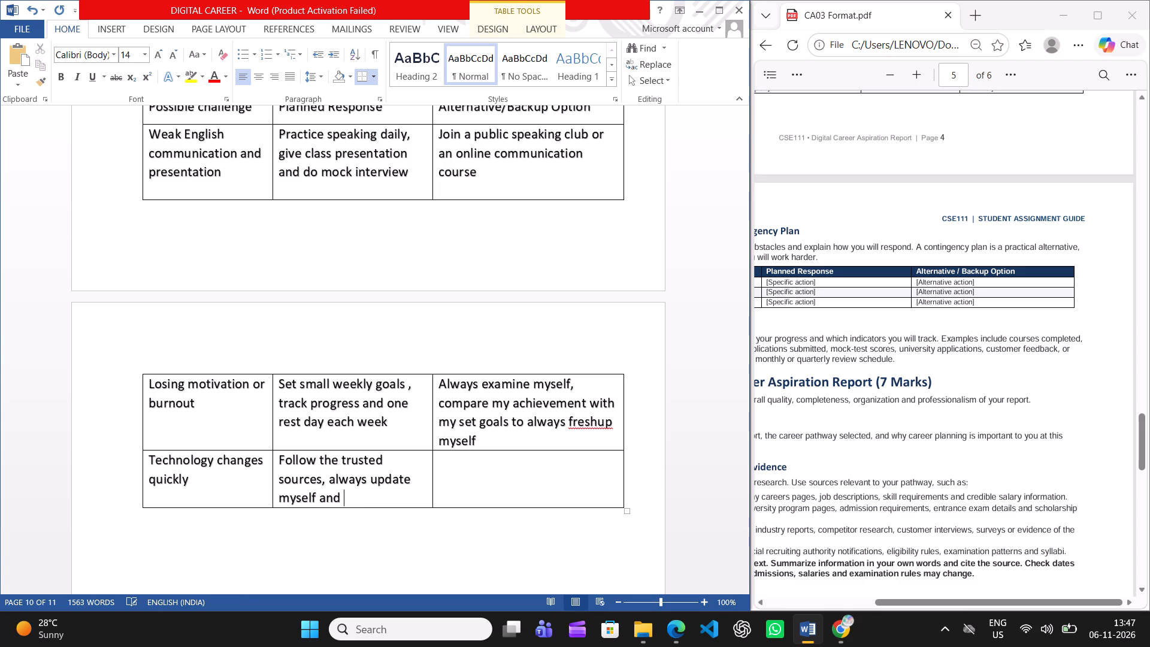
text(my)
key(space)
text(learn)
text(ing)
key(space)
Finish the technology changes row's planned response with "plan according to that technolgy".
text(plan)
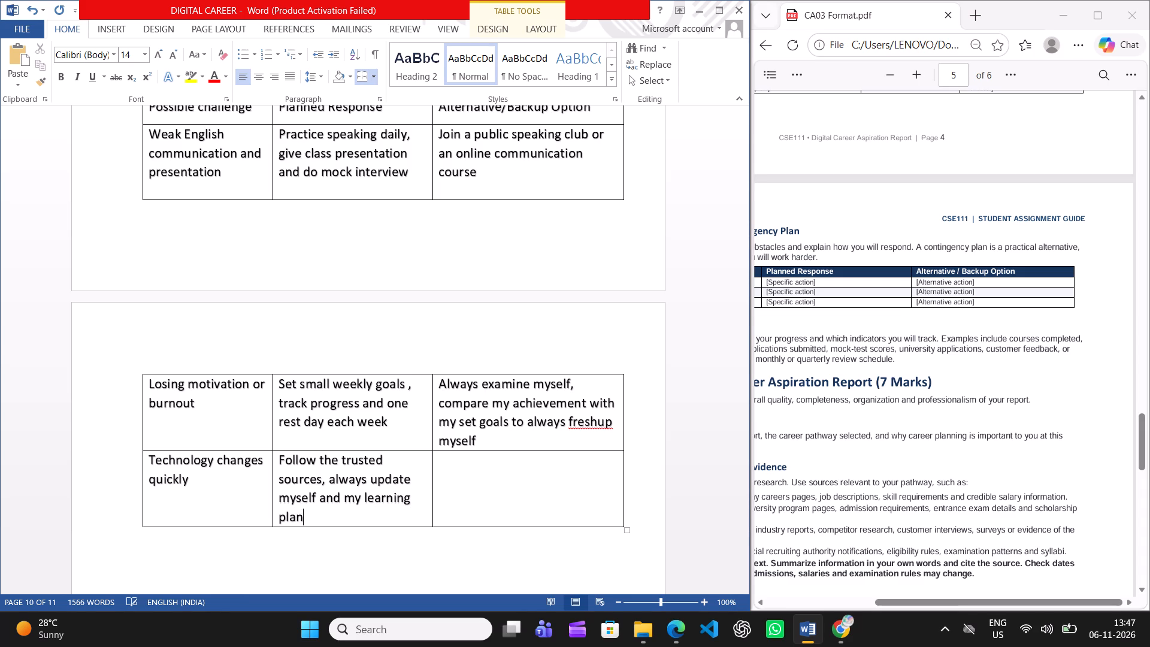
key(space)
text(acco)
text(rding to th)
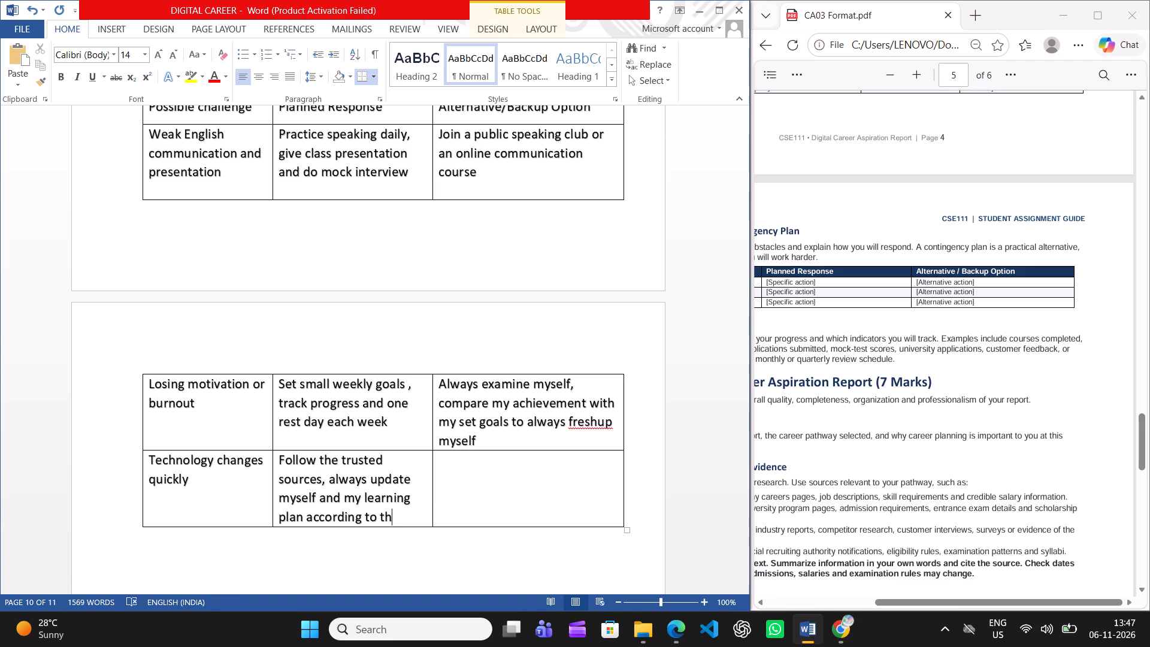
text(at teechn)
key(BackSpace)
key(BackSpace)
key(BackSpace)
key(BackSpace)
text(chnol)
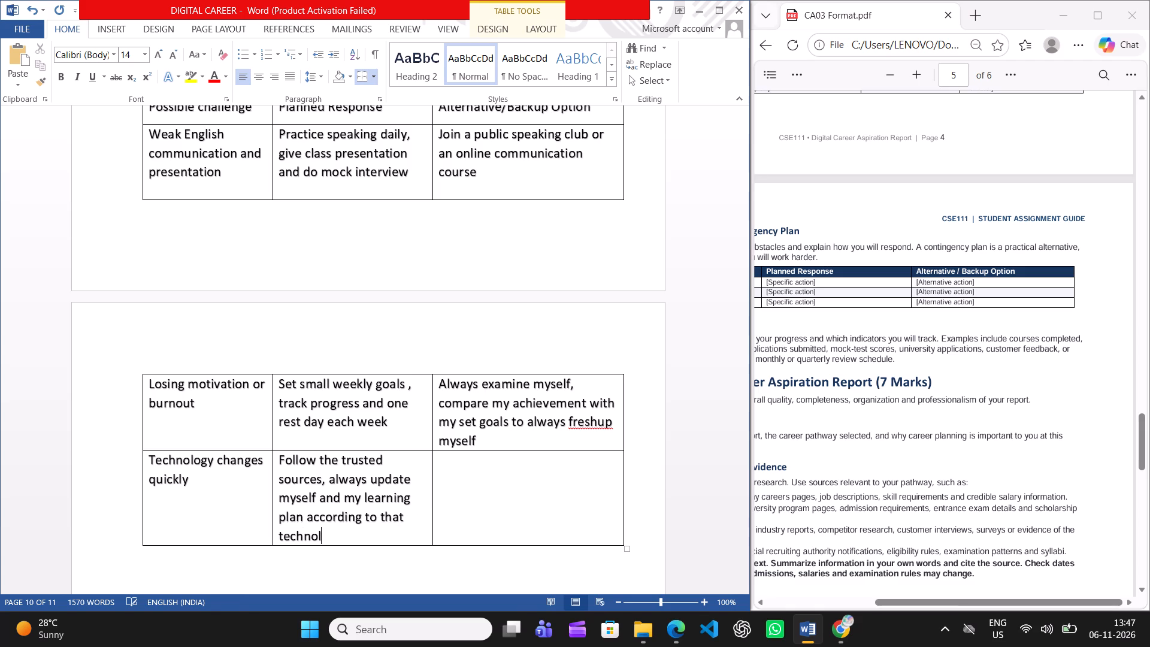
text(gy)
Enter "Focus and strengthen my fundamentals very deeply," in the Alternative/Backup Option cell of the technology changes row.
click(488, 466)
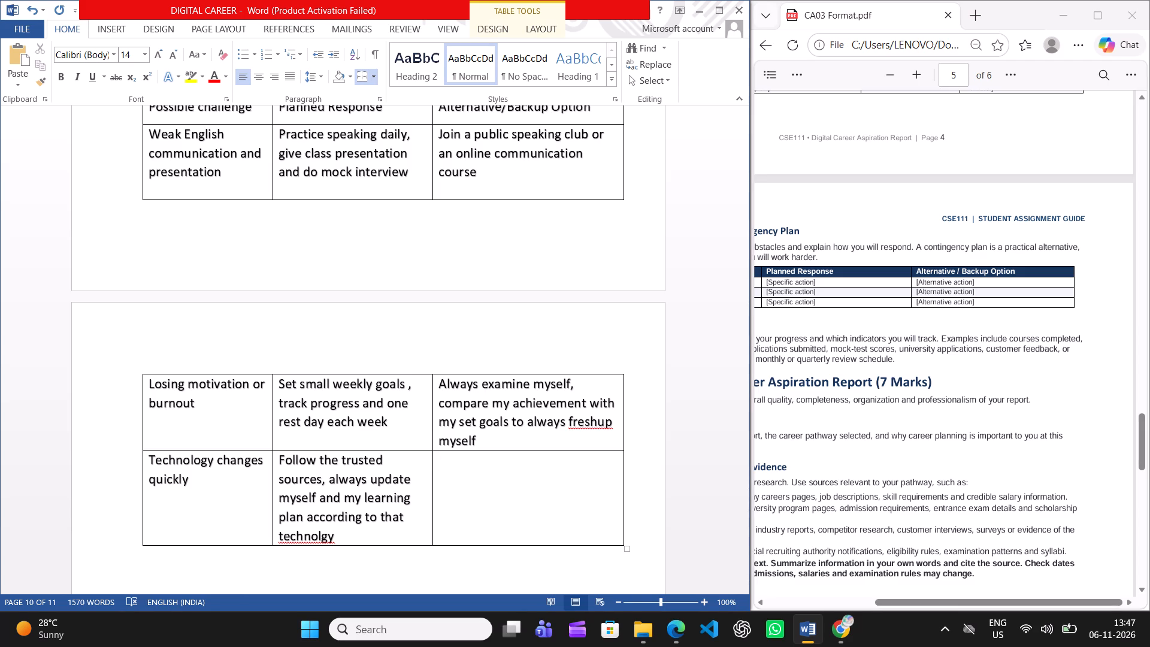
scroll(488, 466, up, 1)
scroll(488, 466, down, 2)
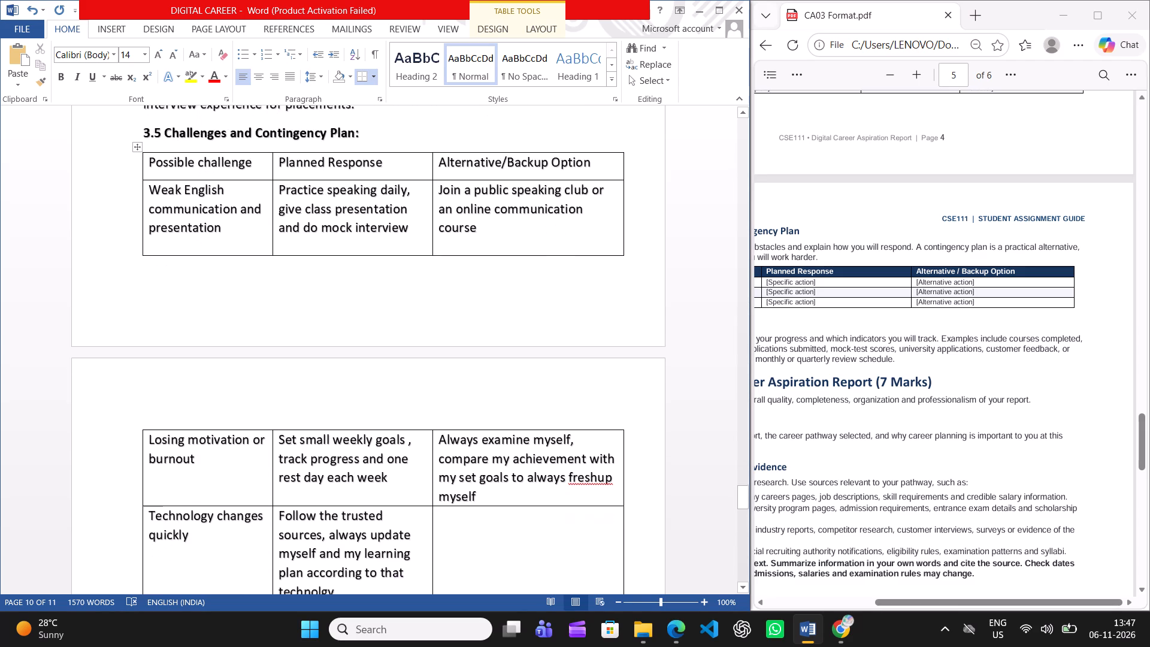
scroll(488, 466, down, 2)
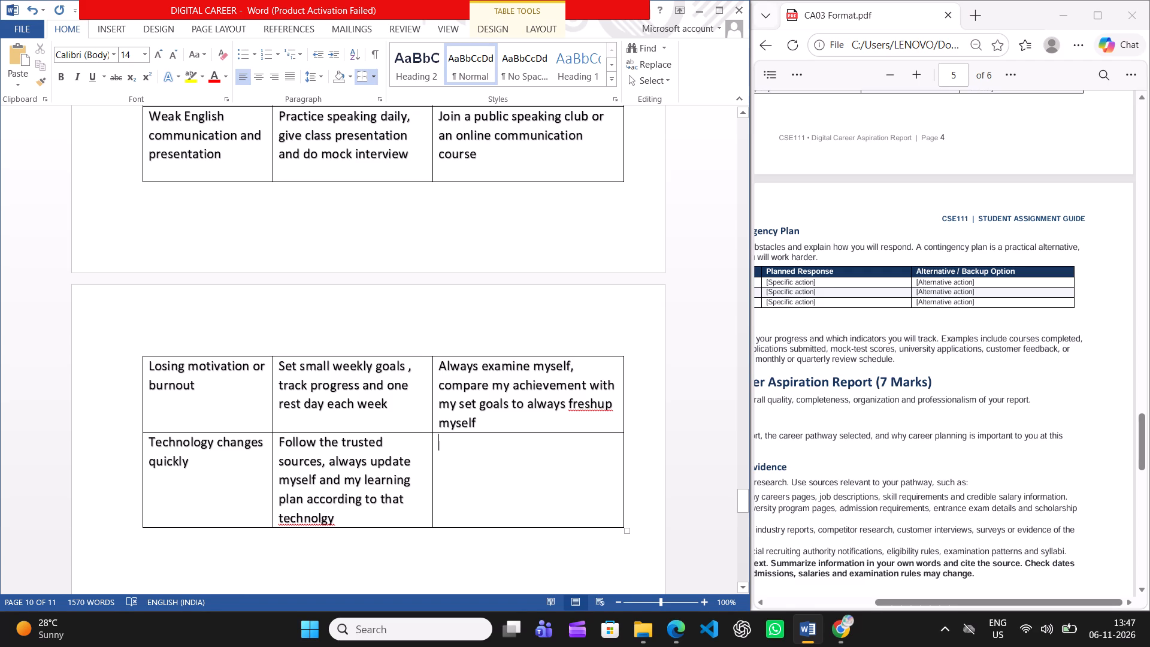
key(shift+f)
text(ocus)
key(space)
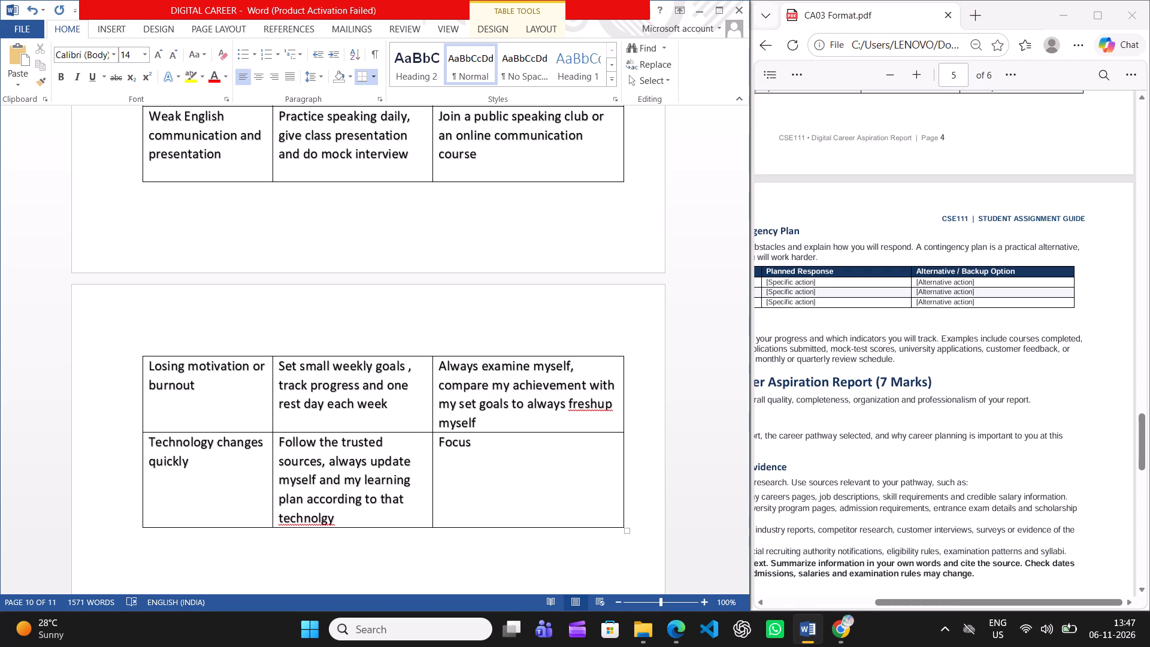
text(and st)
text(rengthen my)
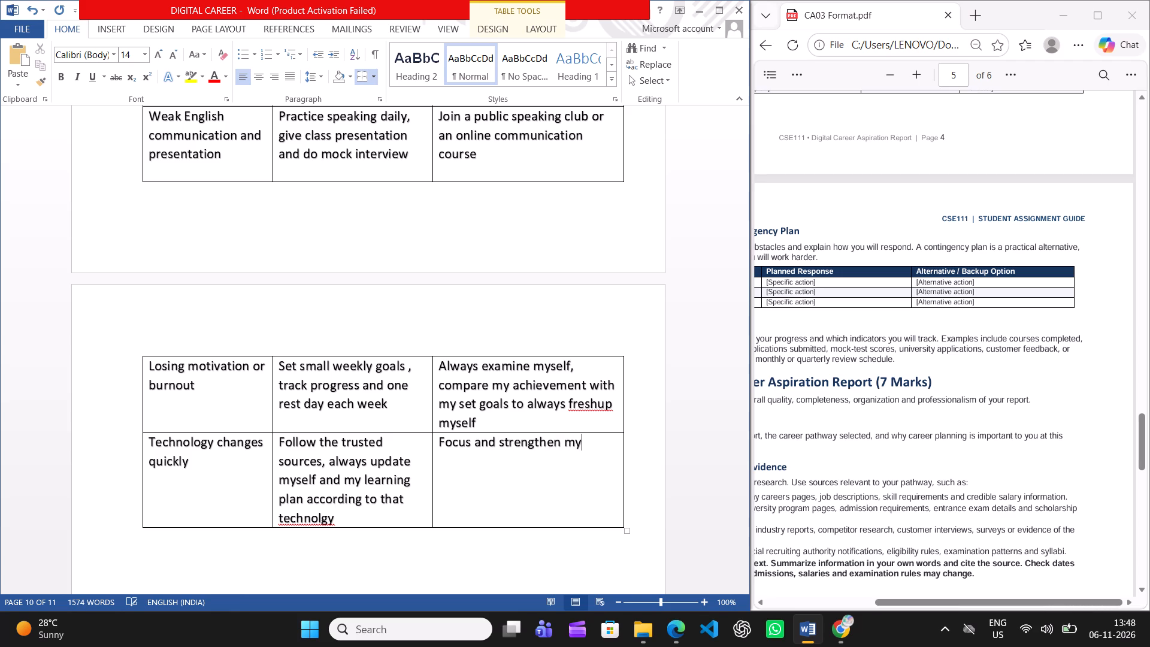
key(space)
text(fun)
text(damentals ver)
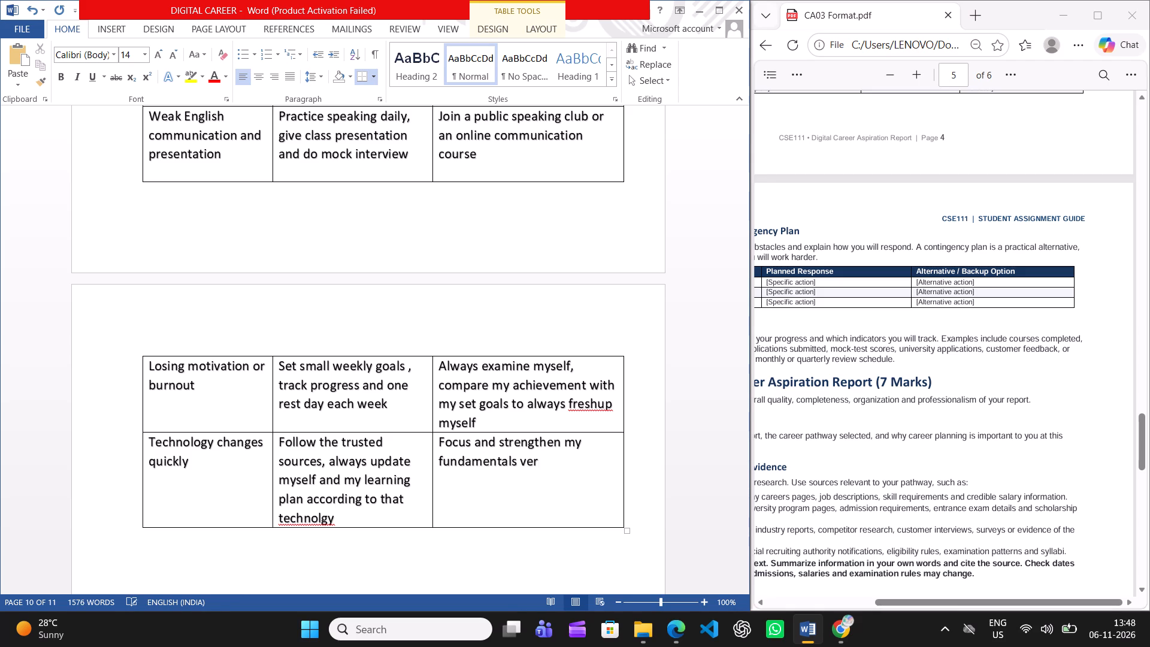
text(y deepl)
key(y)
key(space)
key(BackSpace)
text(,)
key(space)
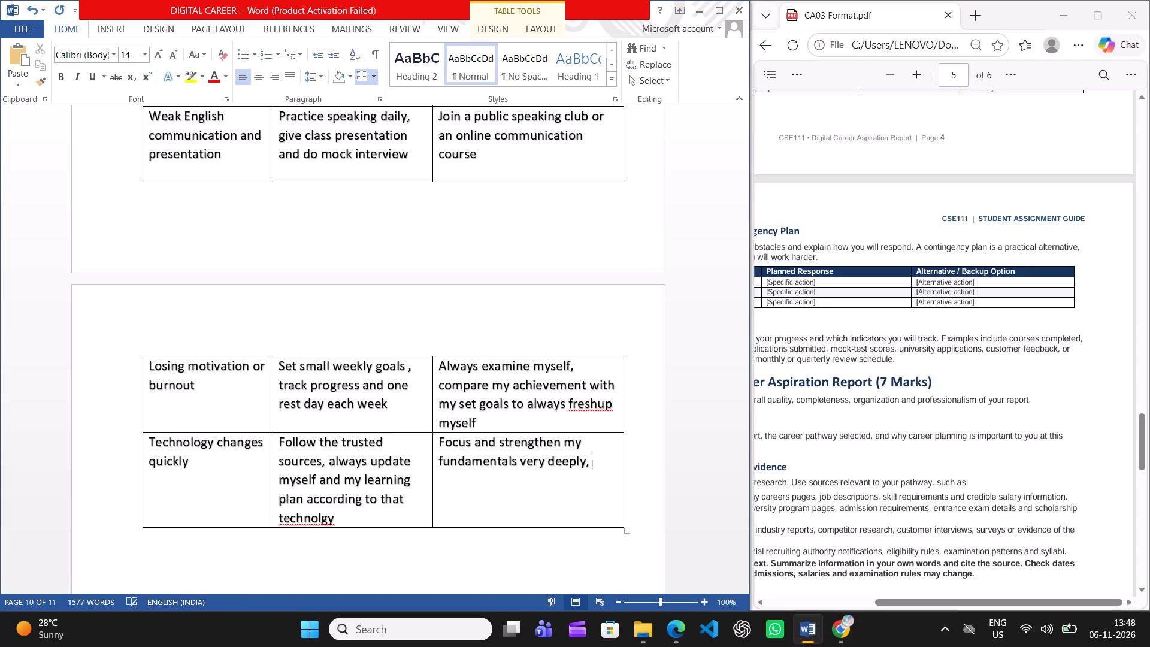
Finish the technology changes row's backup option with "which stay useful as tool change".
text(which stay)
key(space)
text(use)
text(ful)
key(space)
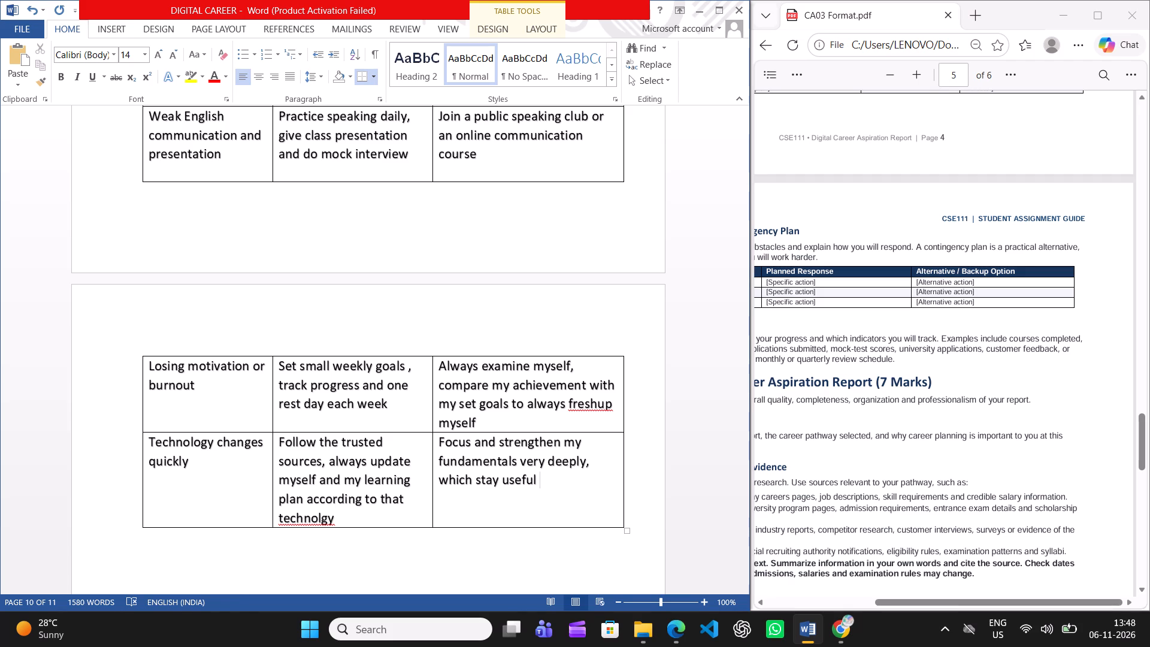
text(as)
key(space)
text(tool)
key(space)
text(chan)
text(ge)
Insert a new empty row below the technology changes row in the 3.5 table.
scroll(488, 466, down, 1)
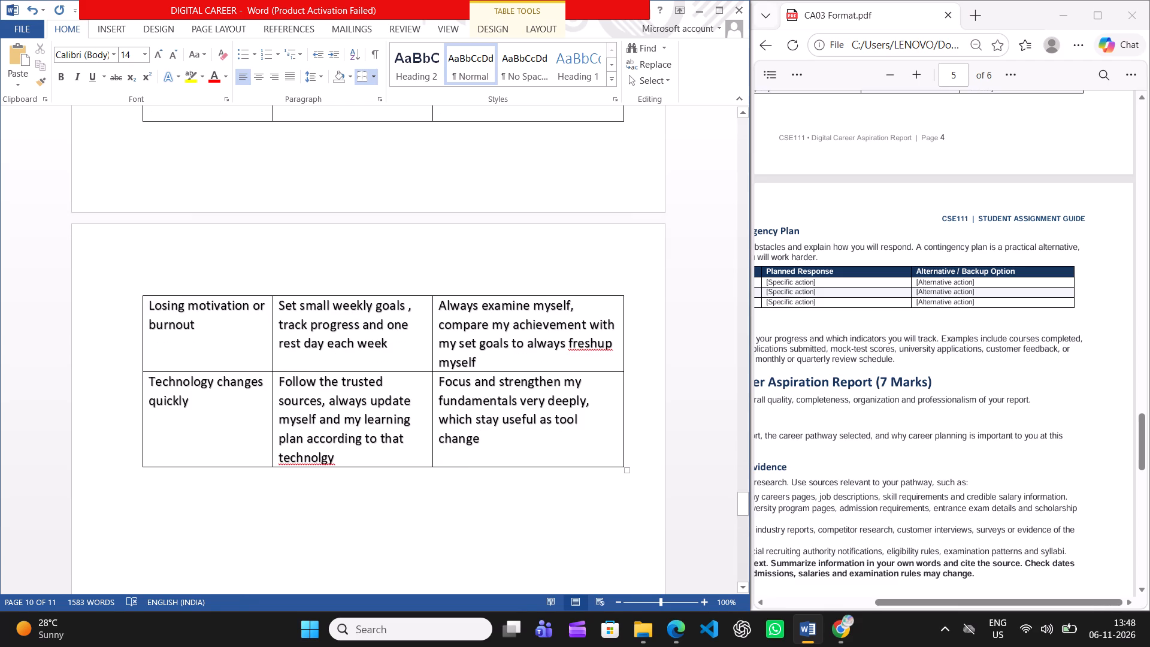
scroll(488, 466, down, 1)
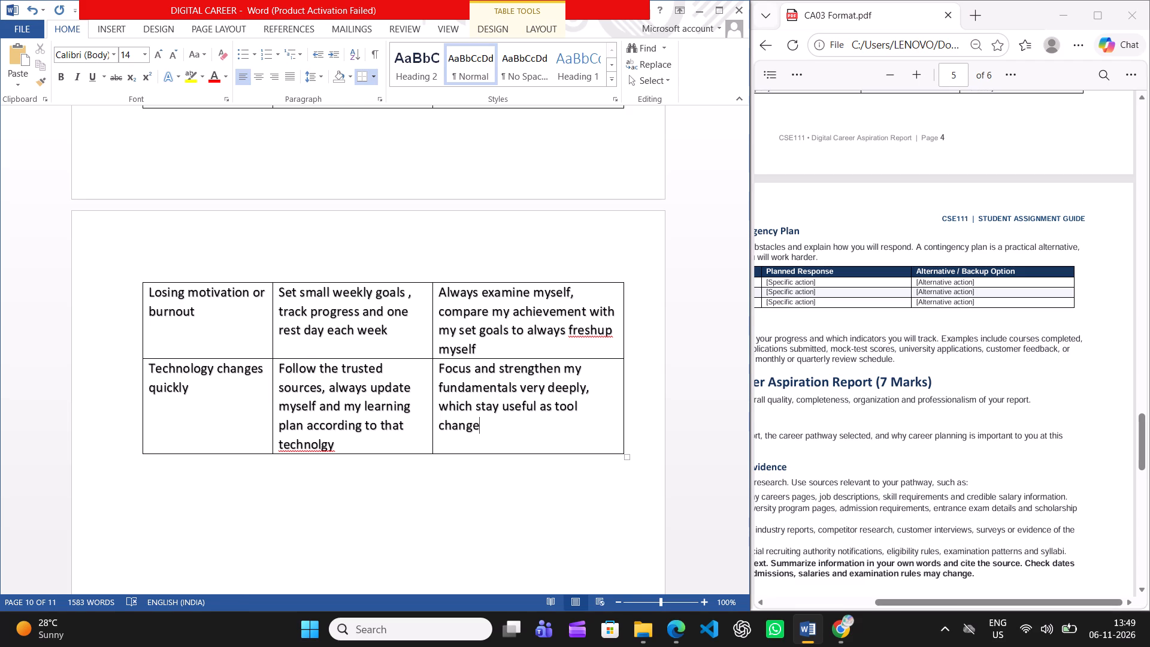
drag(570, 437, 170, 410)
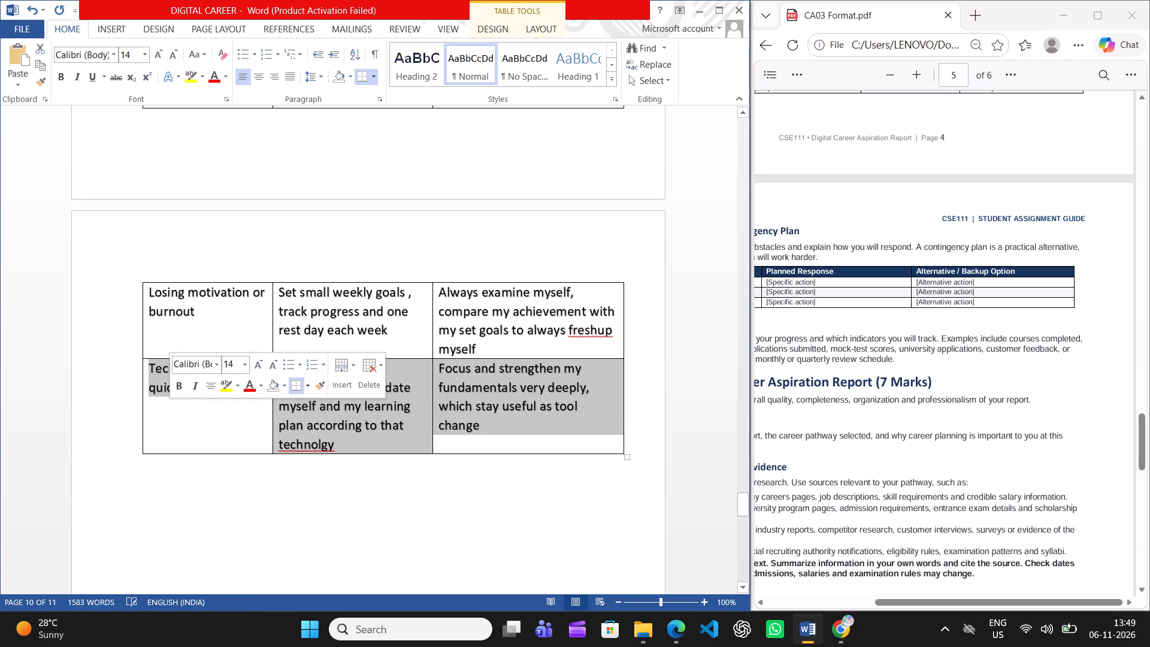
click(352, 374)
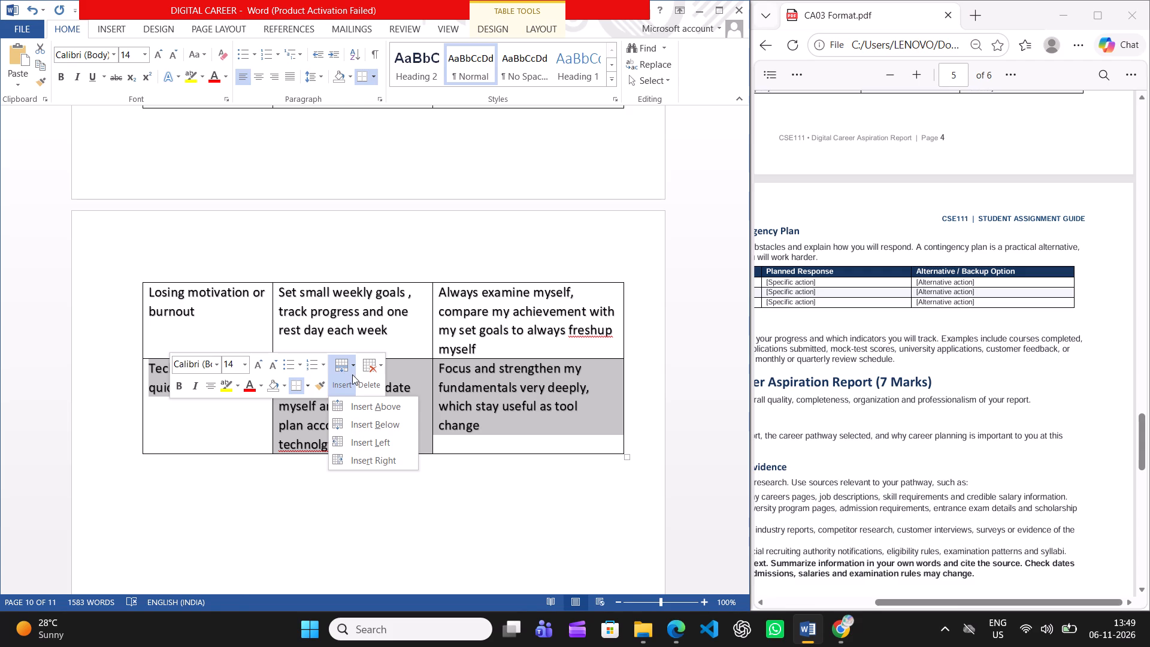
click(370, 428)
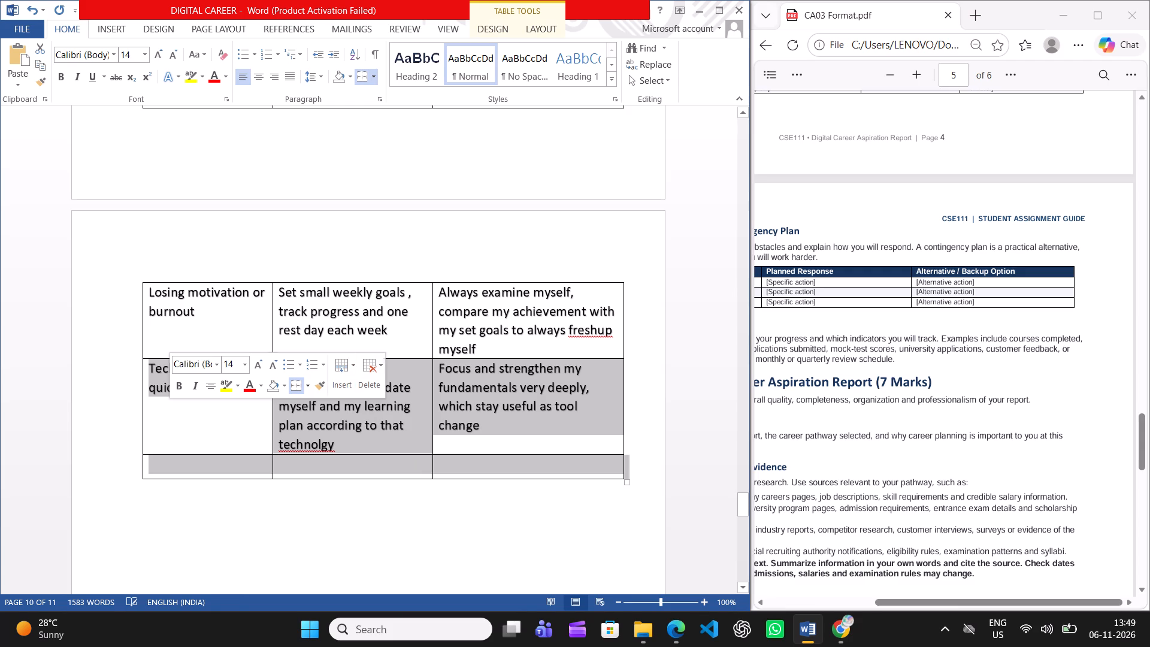
Enter "Falling behind my planned schedule" as the possible challenge in the new last row.
click(177, 469)
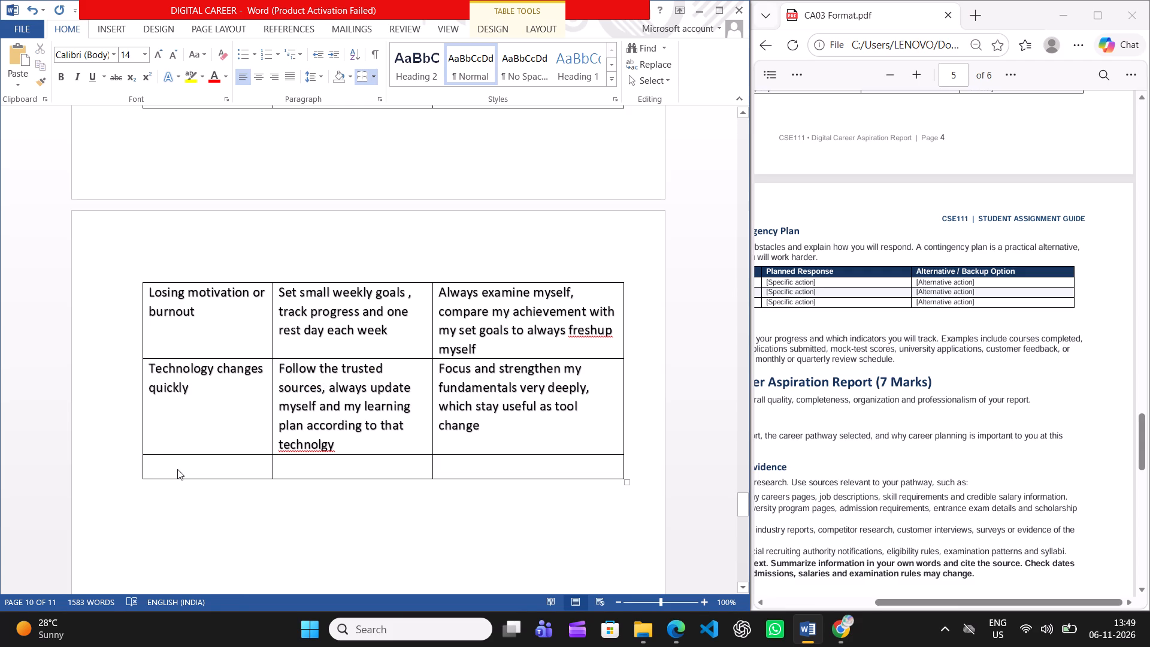
text(Falling behind)
key(space)
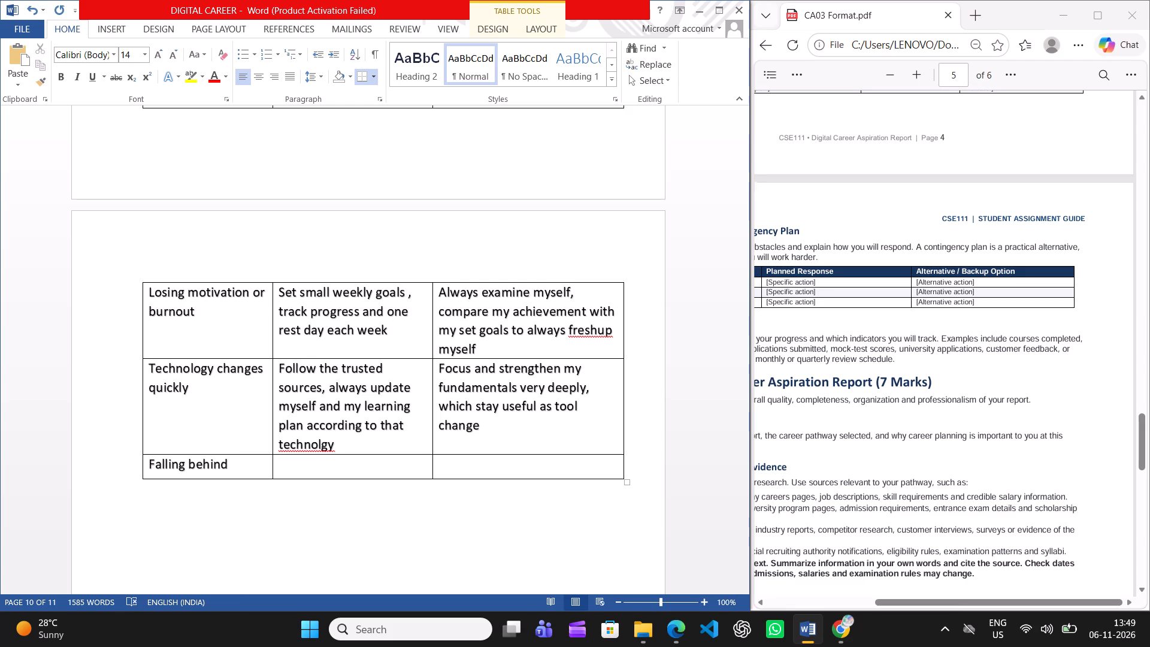
text(my planndd)
key(BackSpace)
key(BackSpace)
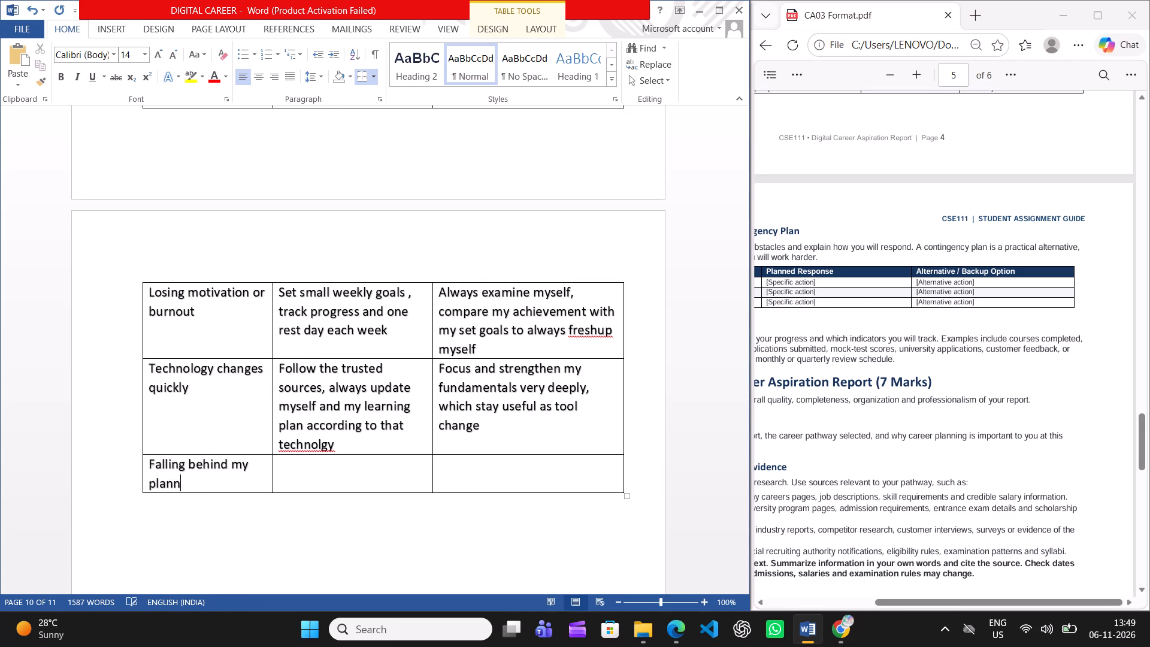
text(ed)
key(space)
key(s)
text(chedule)
key(space)
Extend the possible challenge in the last row with "(due to academic activity like".
key(shift+parenleft)
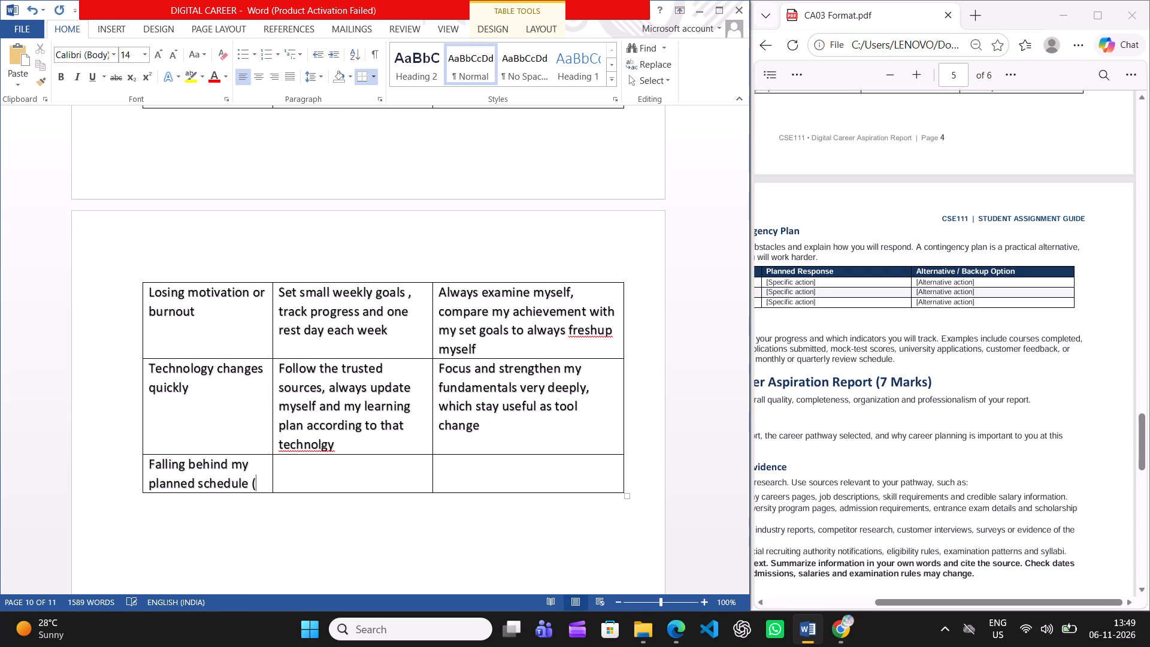
text(due)
key(space)
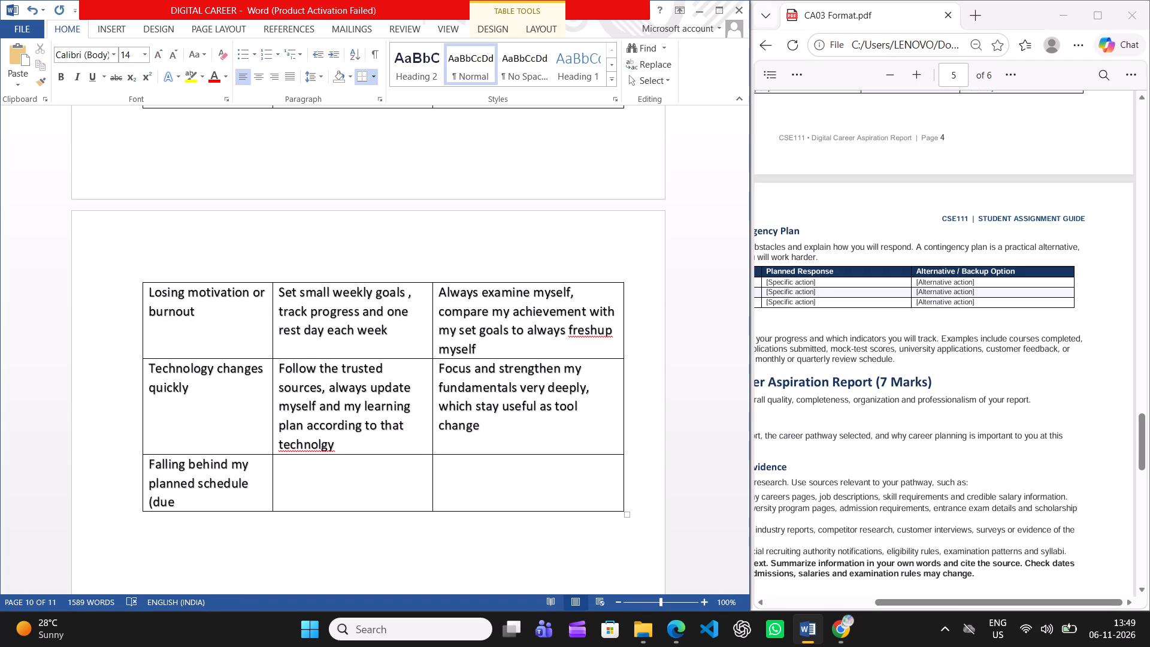
text(to ac)
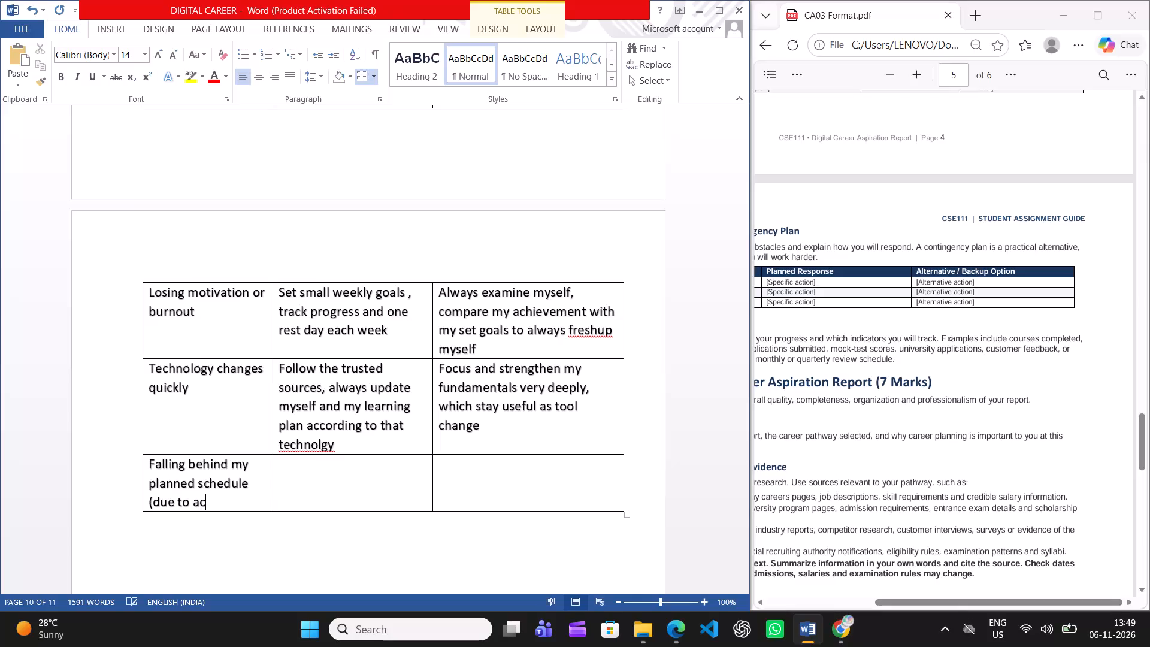
key(BackSpace)
key(BackSpace)
text(ac)
text(adem)
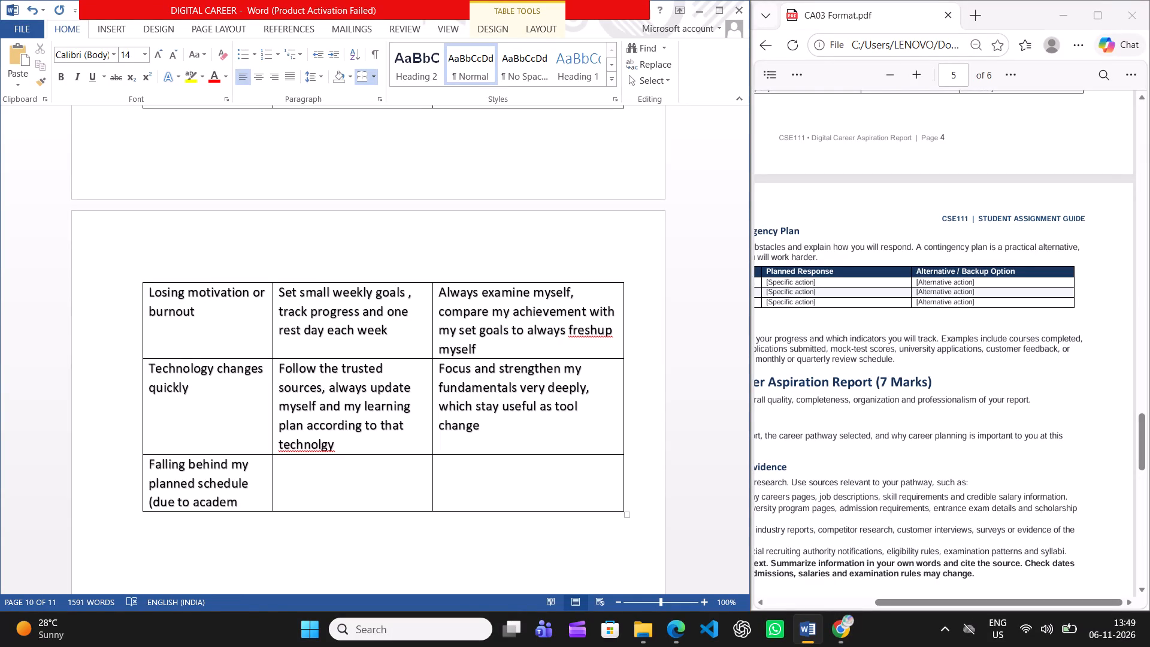
text(ic)
key(space)
text(activity l)
text(ike)
key(space)
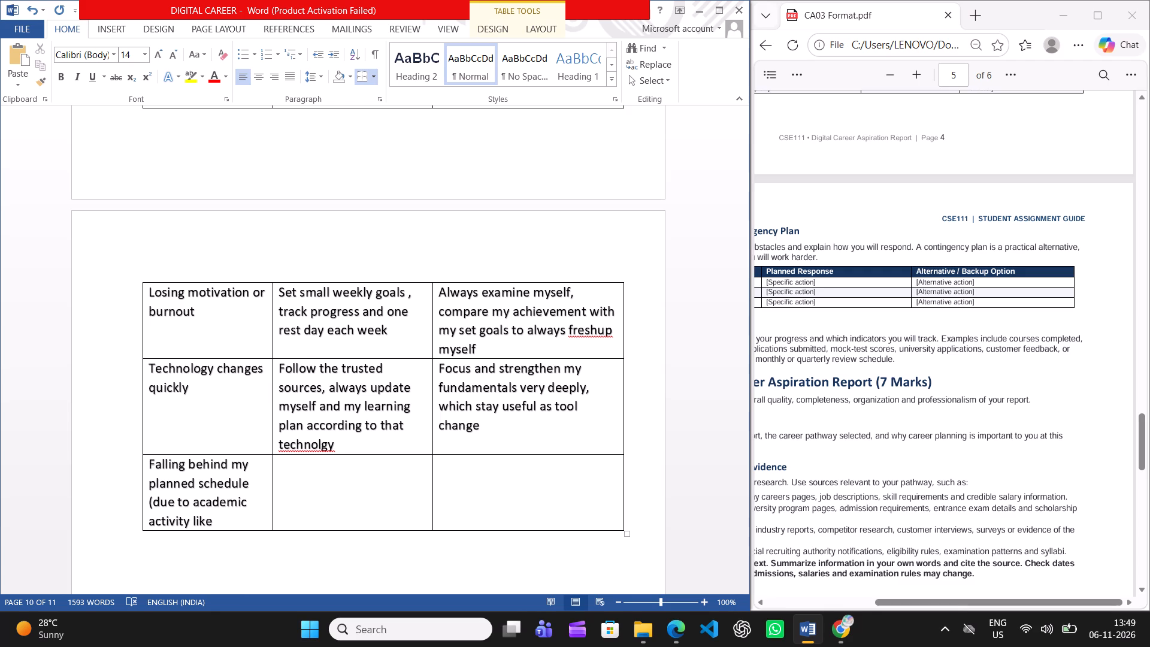
Continue the last row's possible challenge with "exams, some other problems of life".
text(ec)
key(BackSpace)
key(a)
key(BackSpace)
key(x)
text(ams)
text(, some)
key(space)
text(other problems of lige)
key(BackSpace)
key(BackSpace)
text(fe)
Correct the misspelled last word of the technology changes row's planned response to "technology".
click(305, 467)
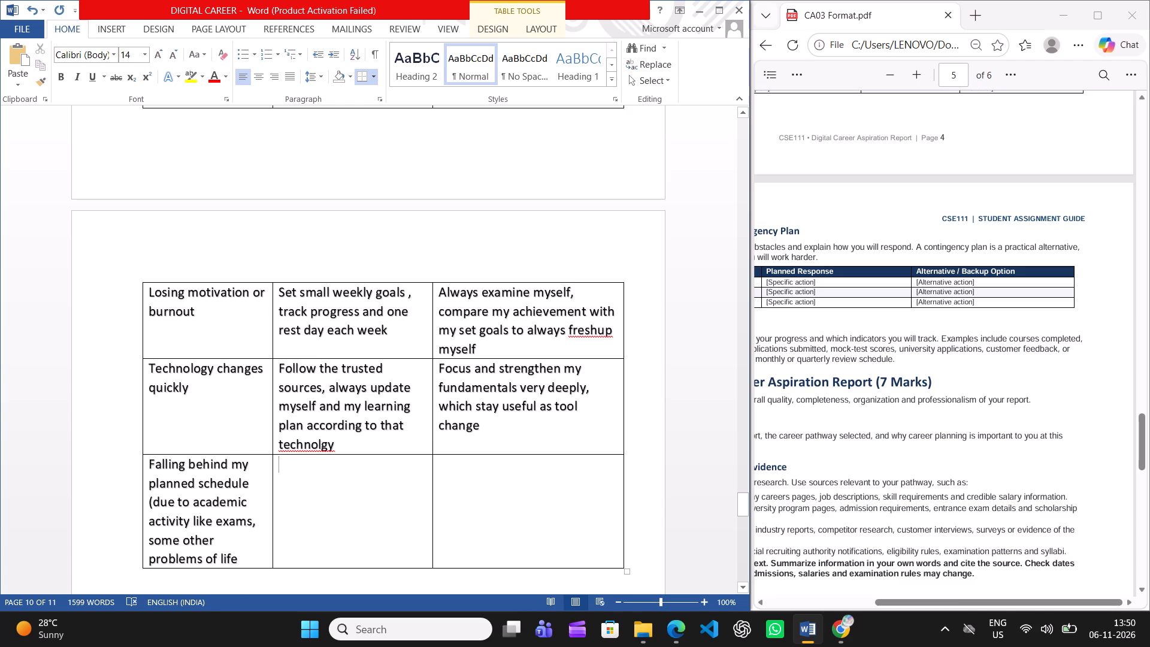
click(320, 446)
key(o)
Add the closing parenthesis after "problems of life" in the last row's possible challenge.
click(329, 467)
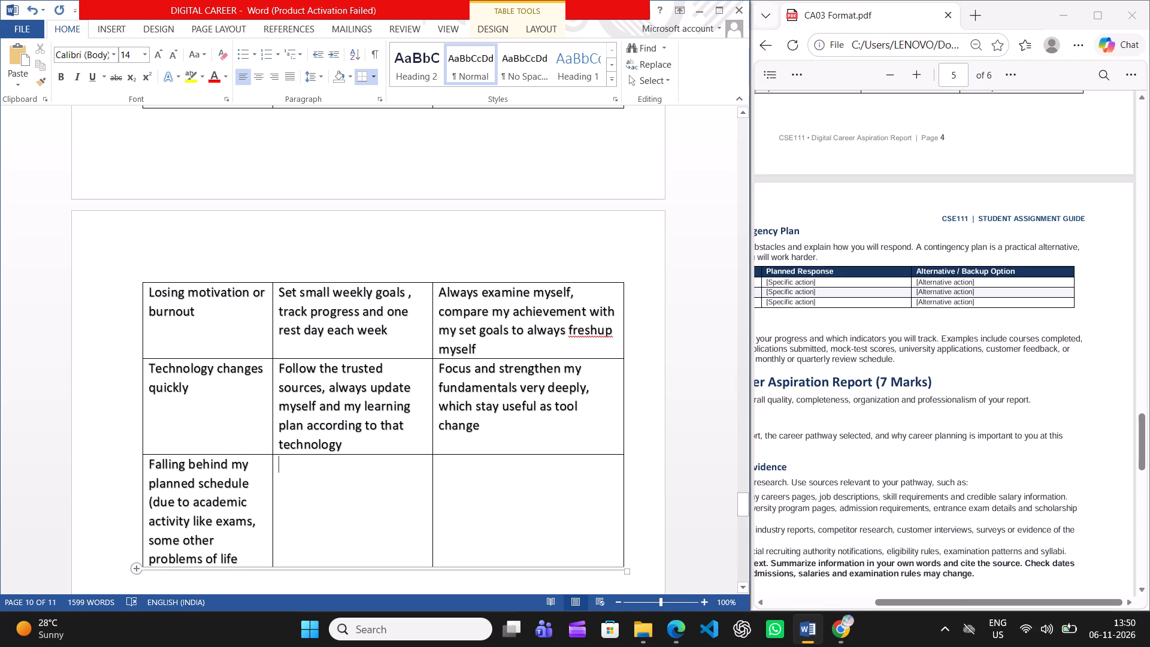
click(246, 558)
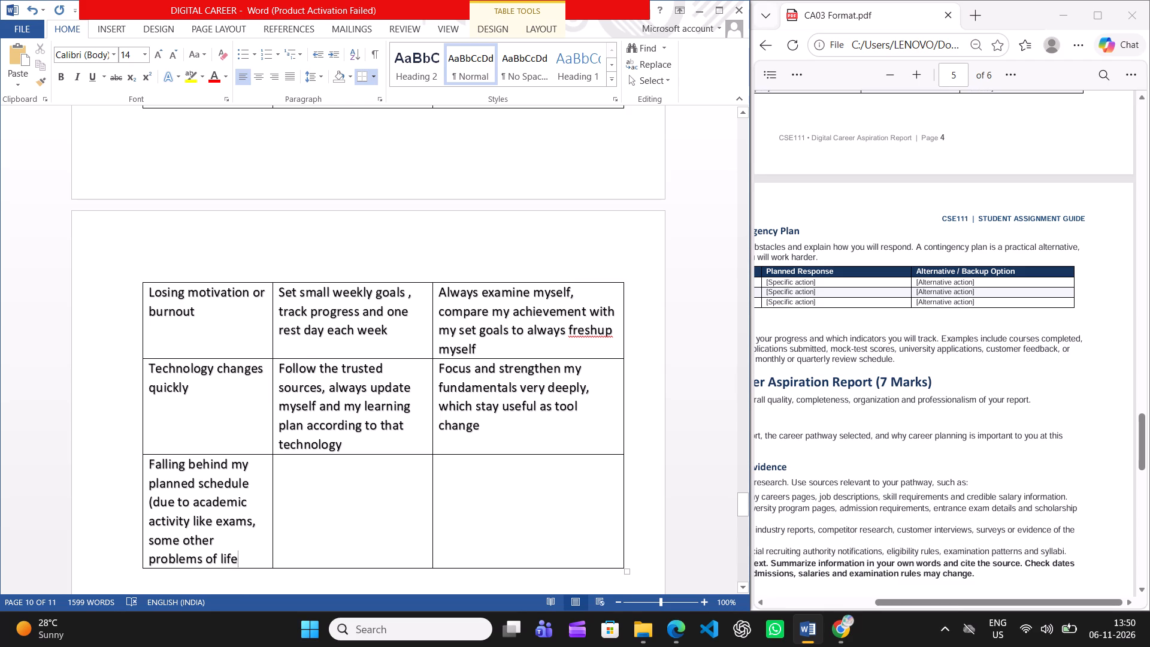
key(shift+parenright)
Enter "Study 1-2 hours daily" in the Planned Response cell of the falling-behind-schedule row.
click(319, 480)
key(s)
key(BackSpace)
key(shift+s)
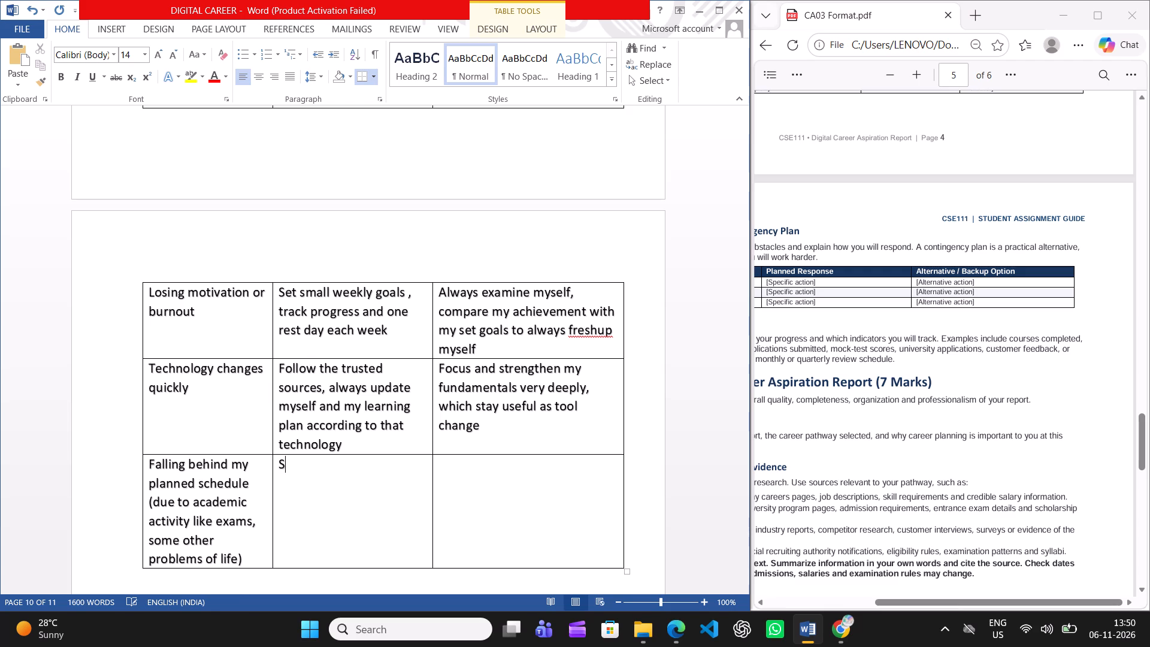
text(tudy)
key(space)
text(1-)
text(2 hrs)
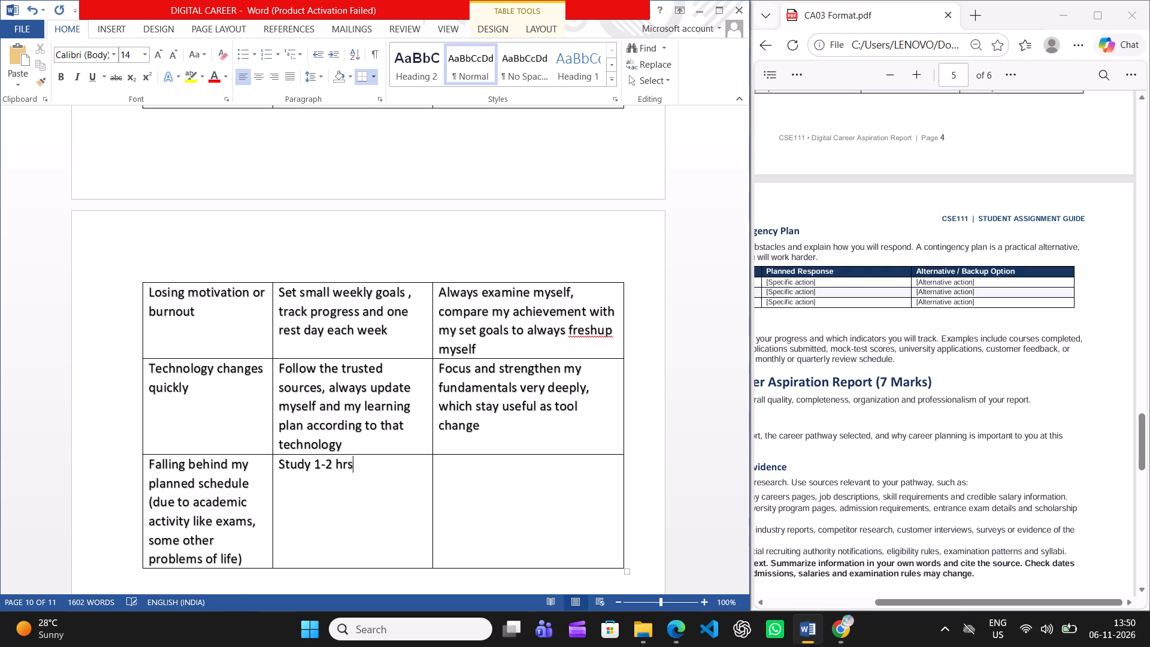
key(space)
key(BackSpace)
key(BackSpace)
key(BackSpace)
text(ours)
key(space)
text(d)
text(aily)
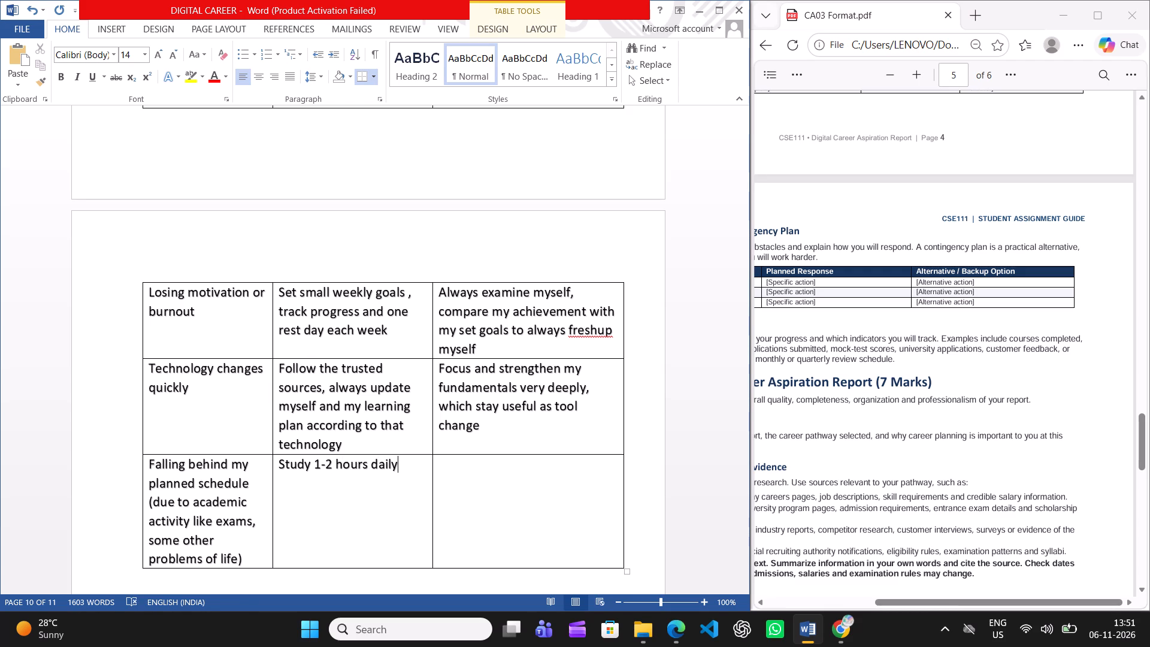
Continue the schedule row's planned response with "and use weekends to catch up.".
key(space)
text(and use weekends to)
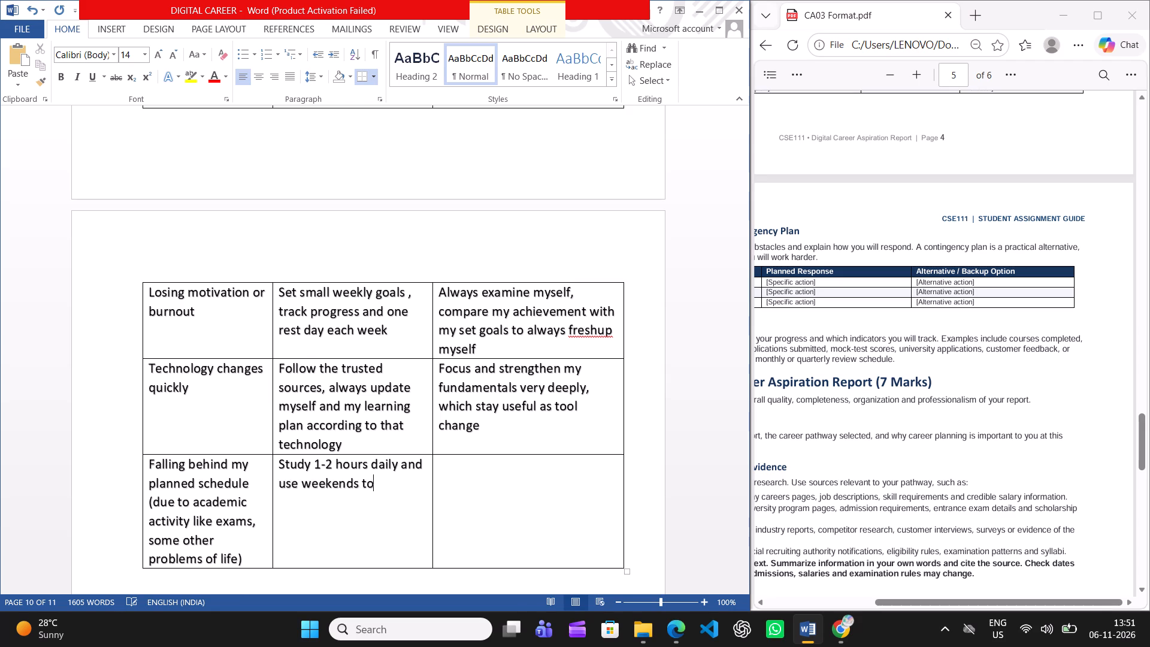
key(space)
text(catch up)
key(space)
key(BackSpace)
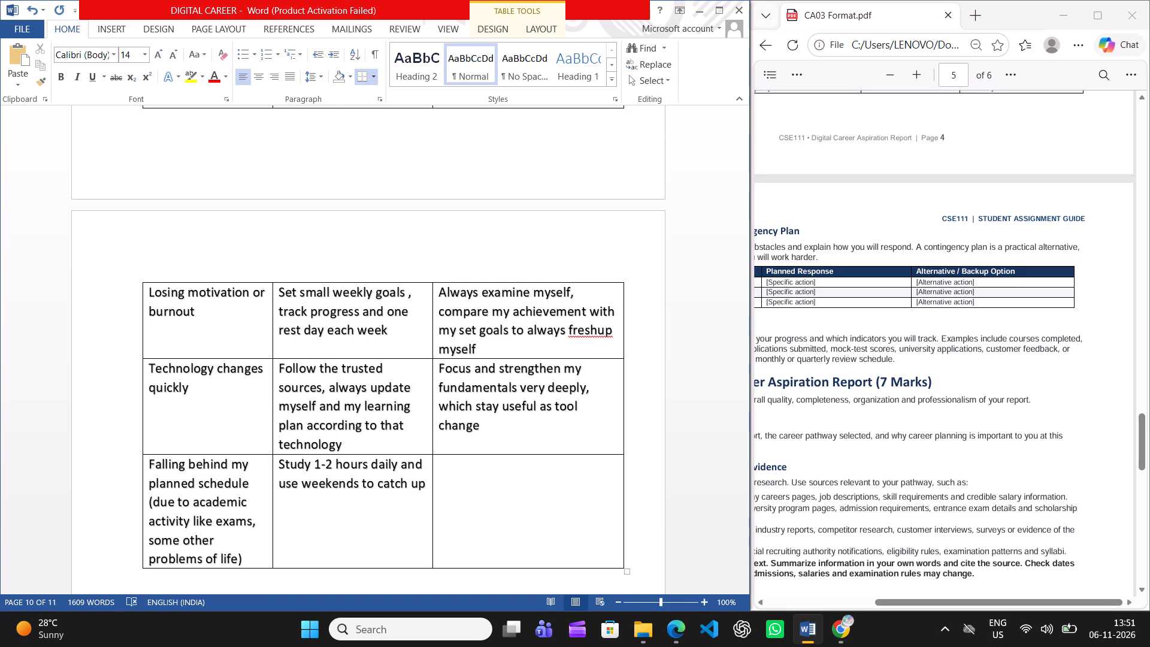
key(period)
key(Return)
key(BackSpace)
Add "Review progress at the end of each month" to the schedule row's planned response, without a final period.
key(space)
text(Re)
text(view)
key(space)
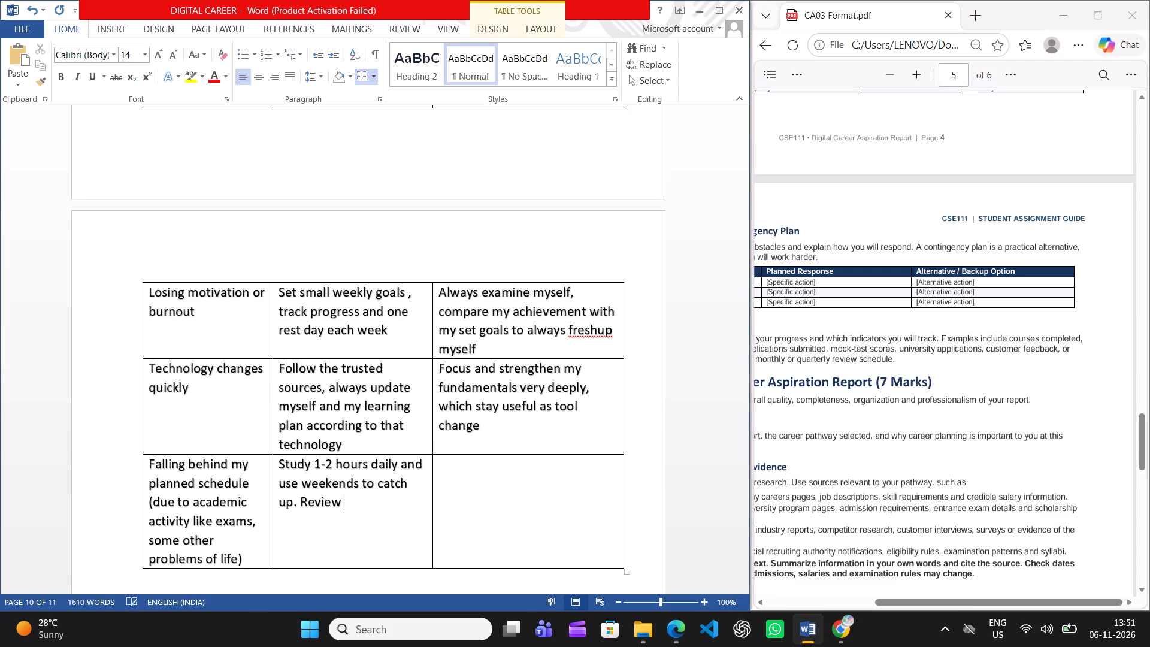
text(progress at the)
key(space)
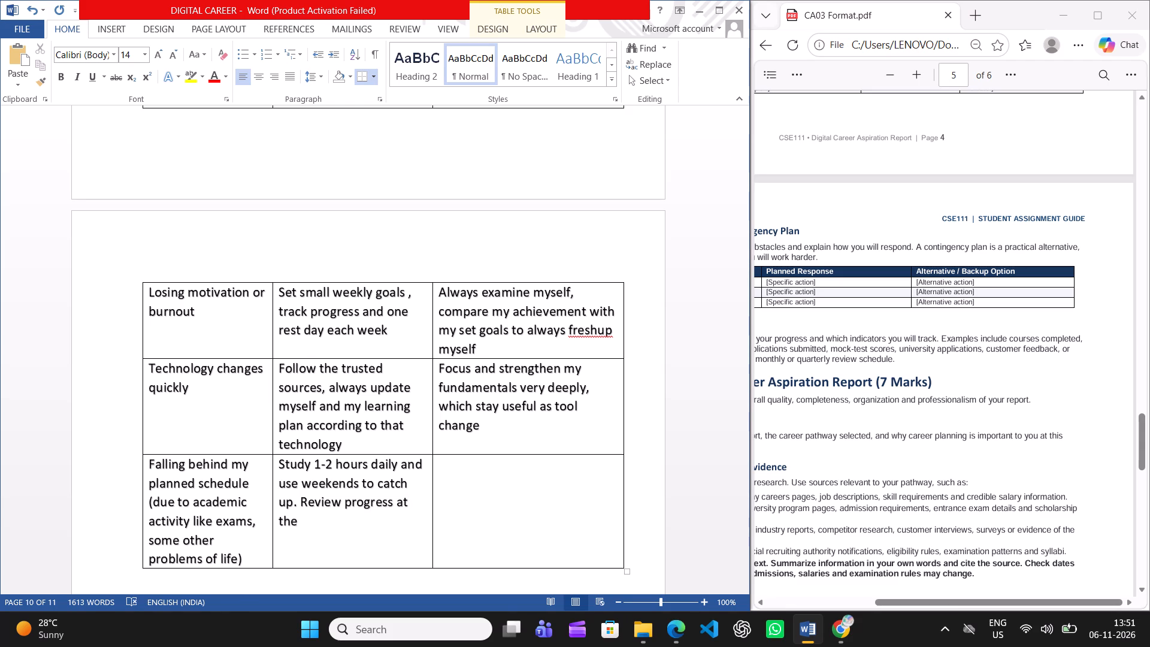
text(end of each)
key(space)
text(month)
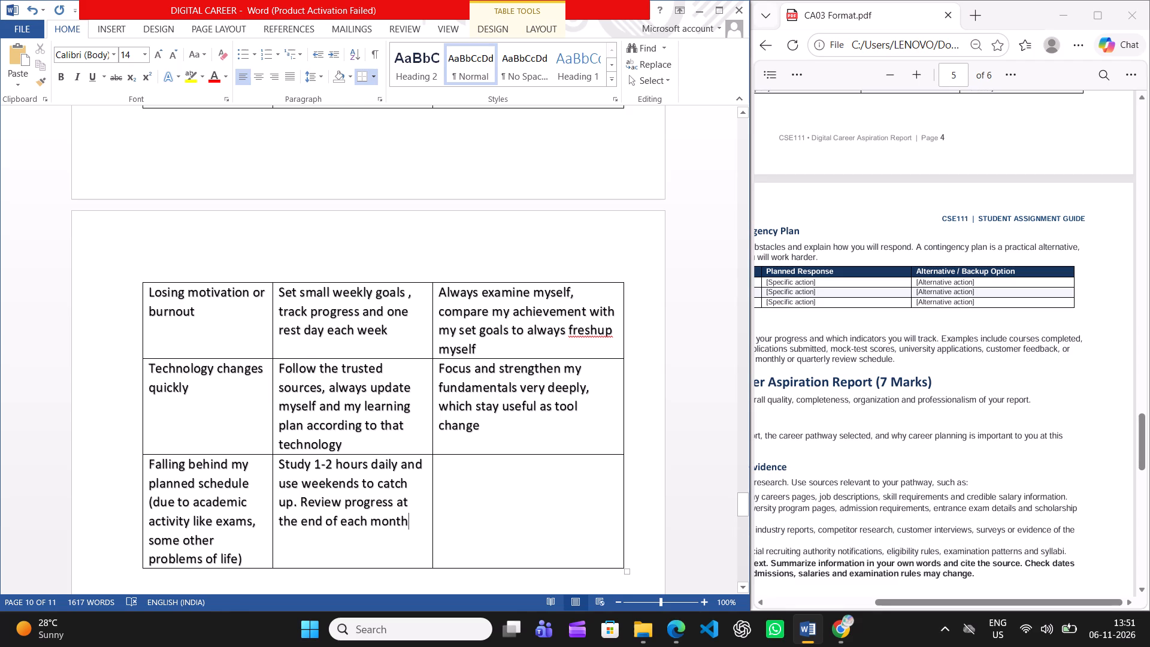
key(period)
key(BackSpace)
Place the cursor in the empty Alternative/Backup Option cell of the falling-behind-schedule row.
click(467, 505)
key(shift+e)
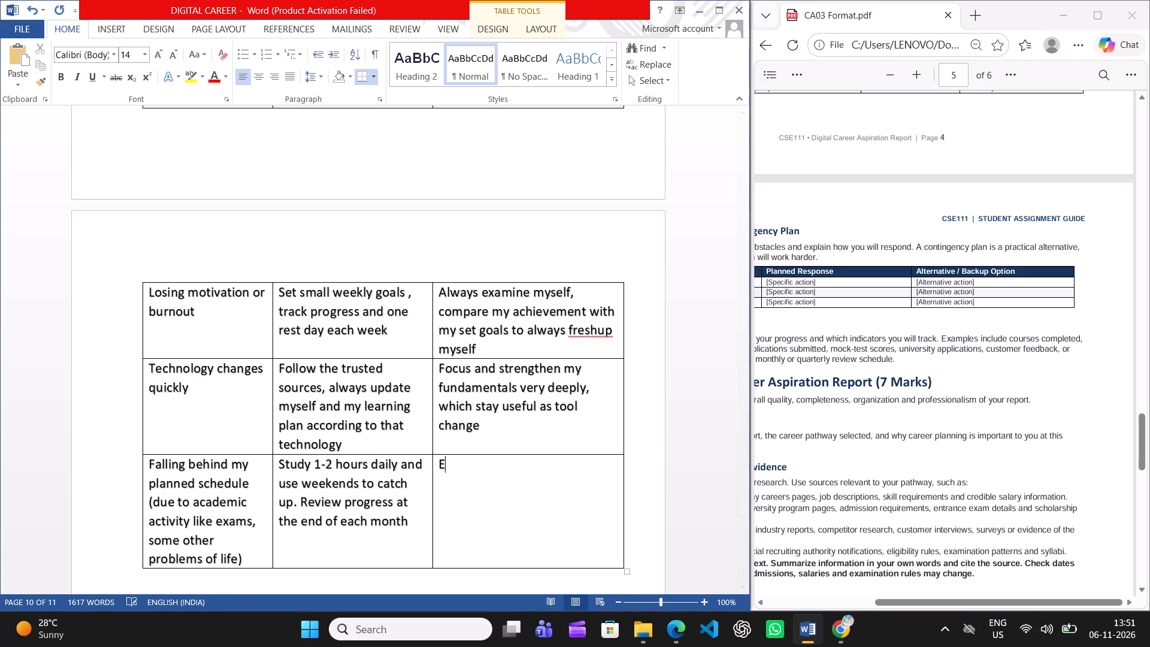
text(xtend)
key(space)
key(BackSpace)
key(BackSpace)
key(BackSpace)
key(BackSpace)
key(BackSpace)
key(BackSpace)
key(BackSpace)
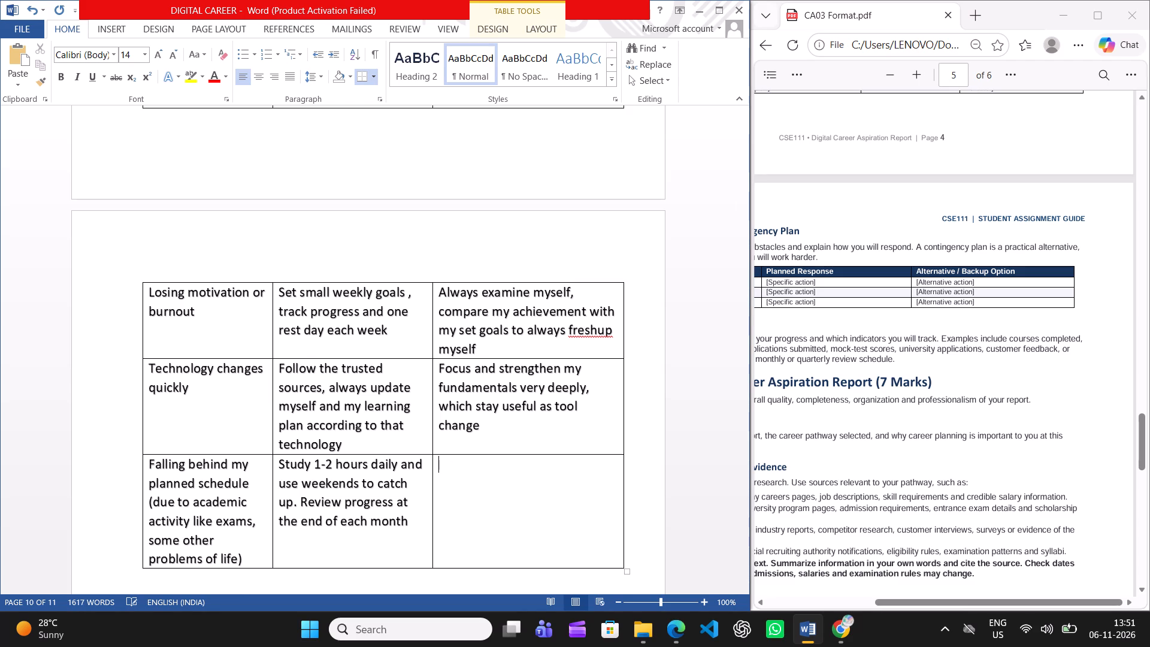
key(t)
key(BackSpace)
Enter "Take a bonus month to cover it or" in the schedule row's Alternative/Backup Option cell.
text(Tal)
key(BackSpace)
text(ke some)
key(space)
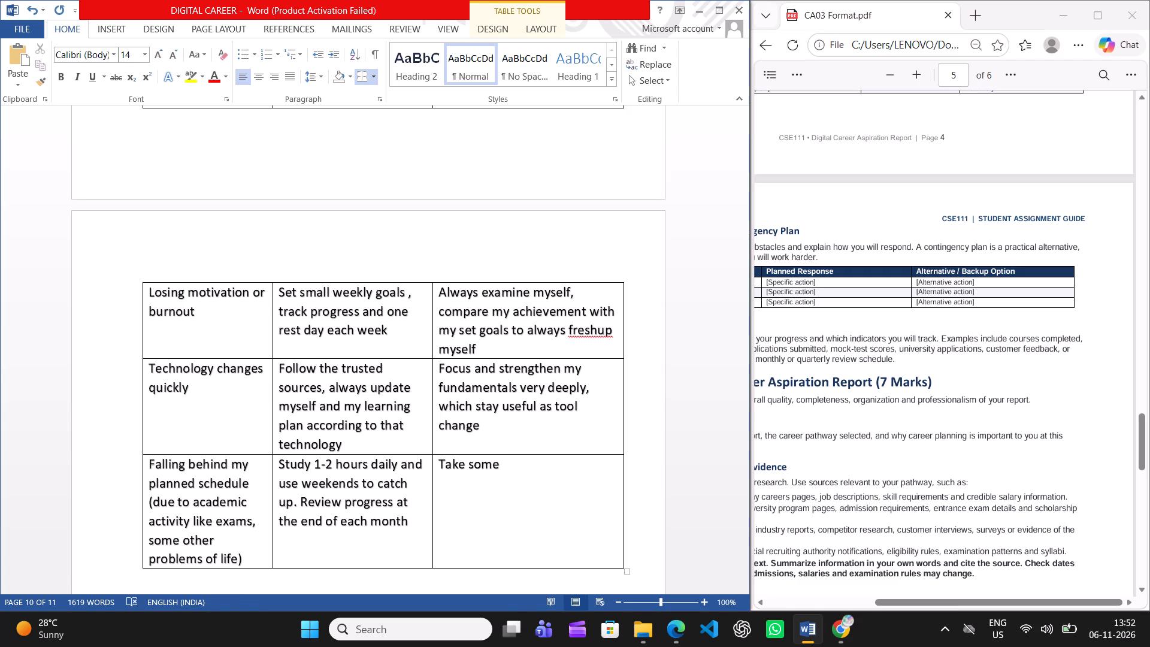
text(on)
key(BackSpace)
key(BackSpace)
key(BackSpace)
key(BackSpace)
key(BackSpace)
key(BackSpace)
key(BackSpace)
text(a bonus month to)
key(space)
text(co)
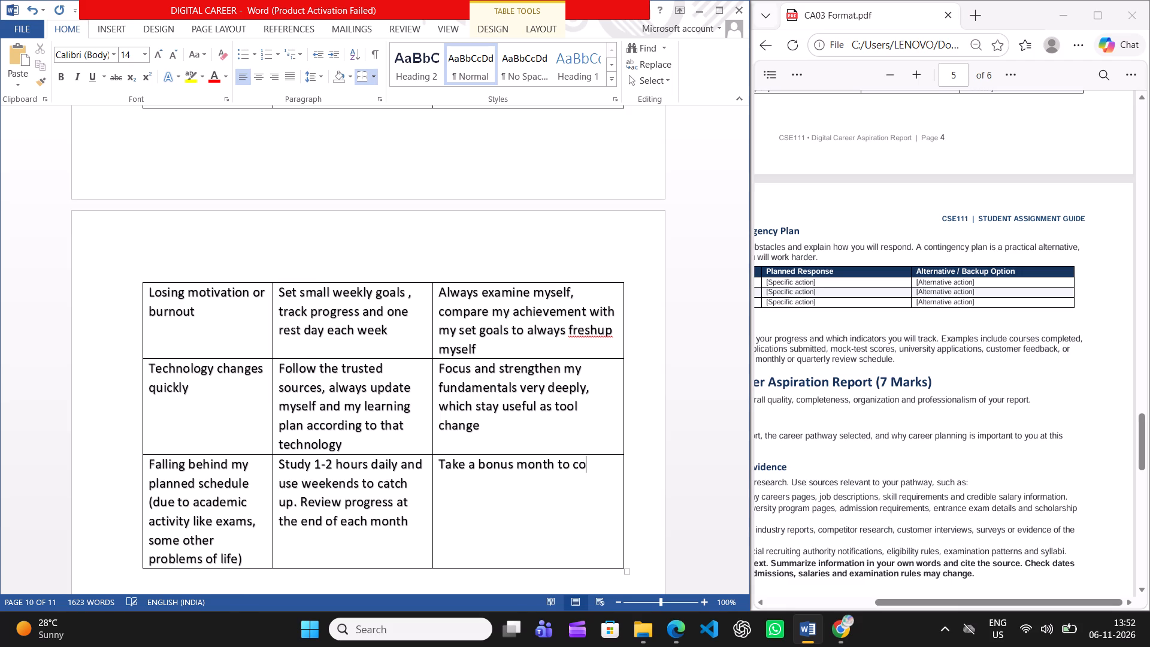
text(ver)
key(space)
text(it o)
text(r)
Continue the schedule row's backup option with "merge easier topics".
key(space)
text(merge easier to)
text(po=)
key(BackSpace)
key(BackSpace)
text(icas)
key(BackSpace)
key(BackSpace)
text(s)
key(space)
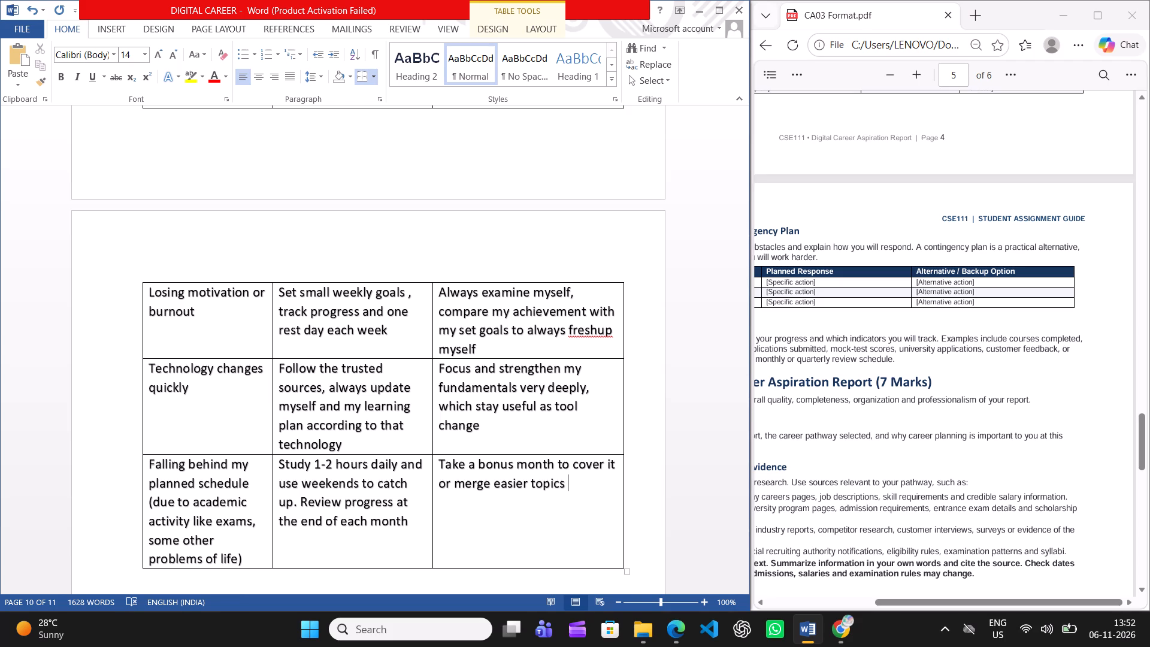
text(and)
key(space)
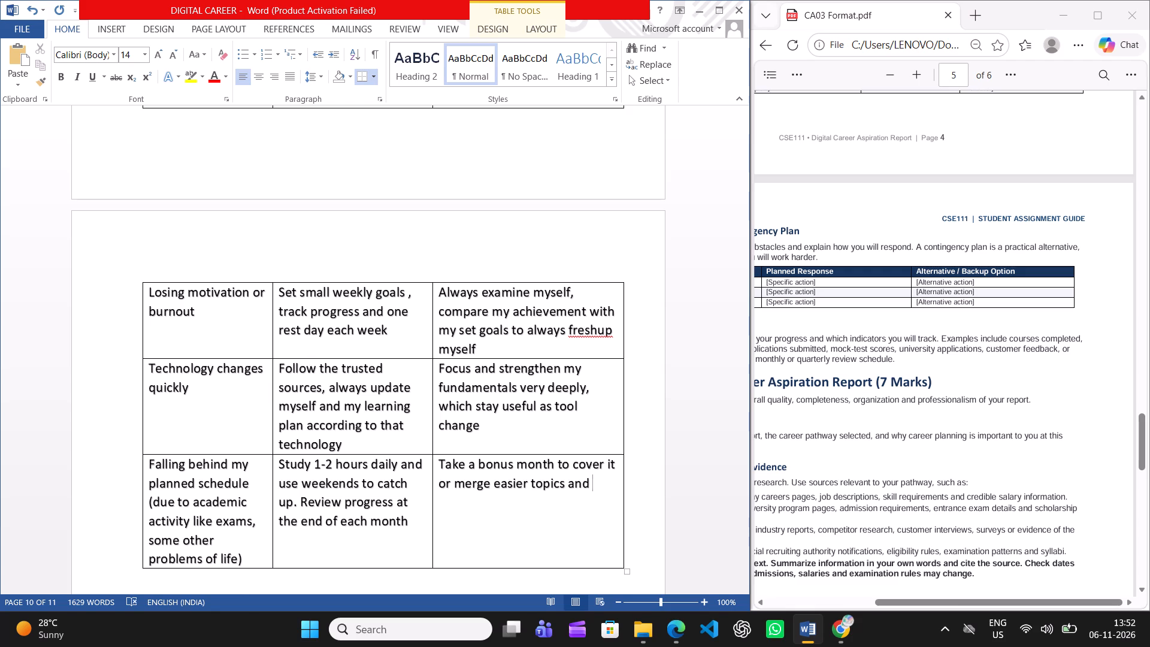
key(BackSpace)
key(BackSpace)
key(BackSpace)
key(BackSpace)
Finish the schedule row's backup option with "together to manage time".
text(toget)
text(her to)
key(space)
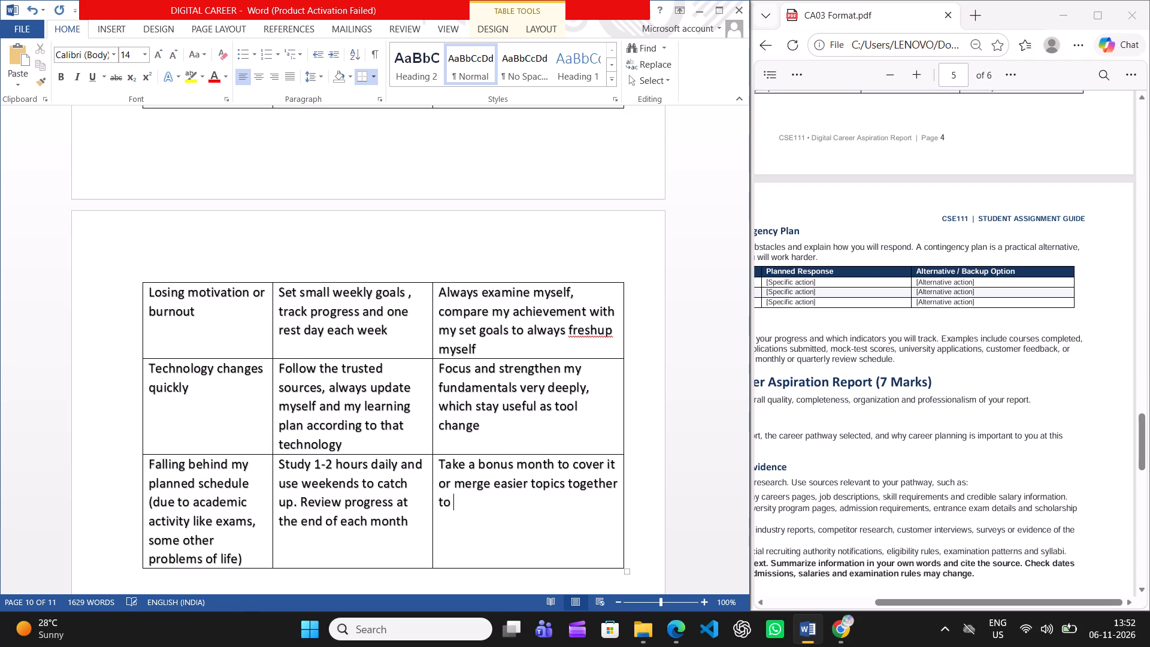
text(manage time)
key(space)
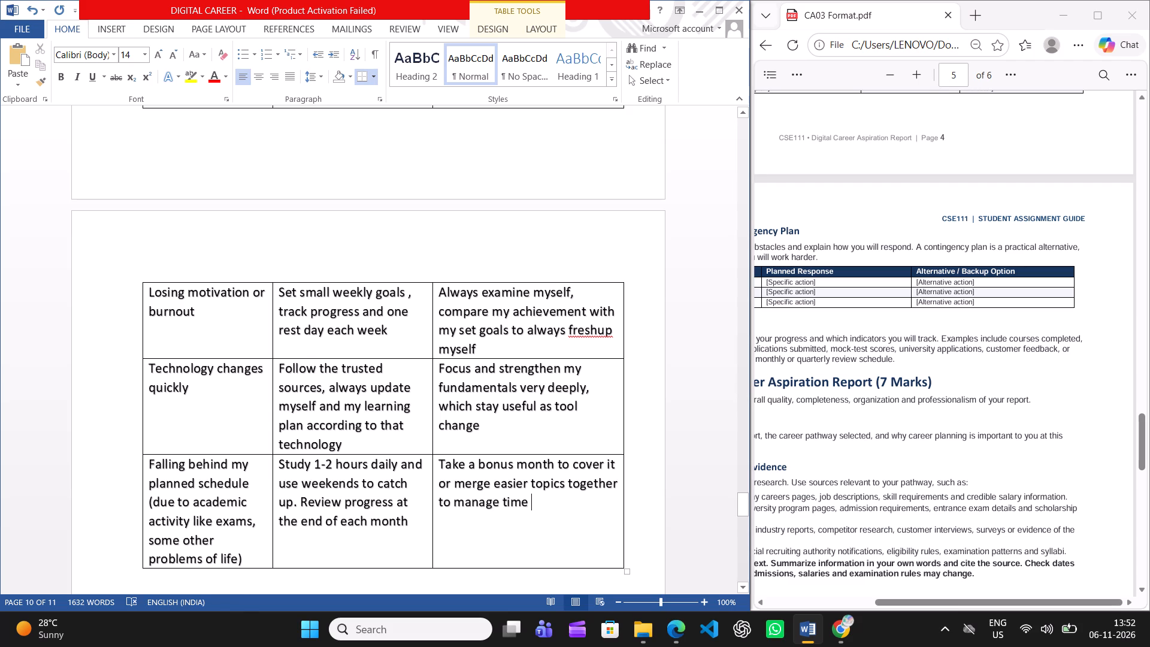
Insert a new row below the falling-behind-schedule row at the end of the contingency table.
scroll(633, 371, down, 2)
drag(588, 406, 407, 383)
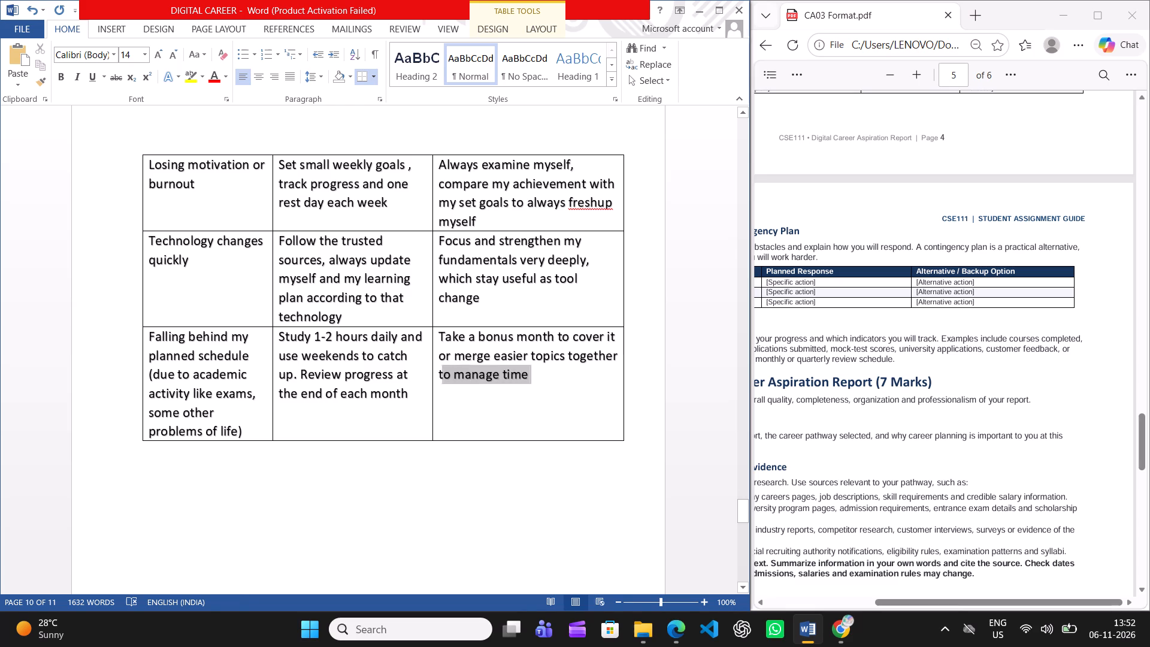
drag(407, 383, 208, 355)
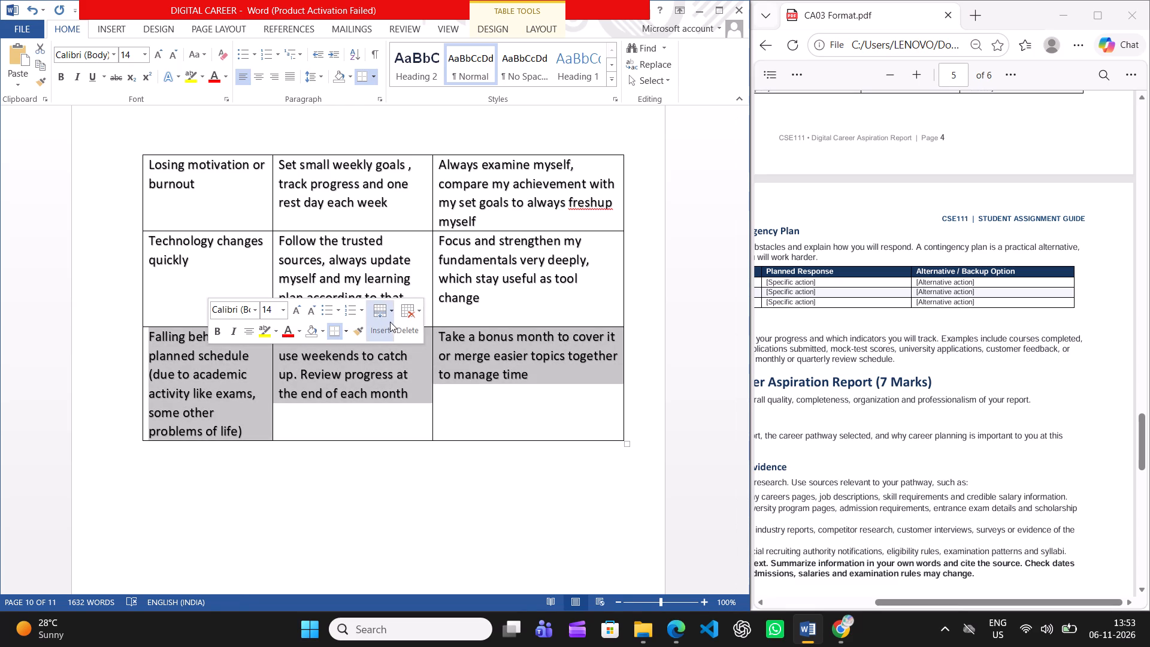
click(391, 322)
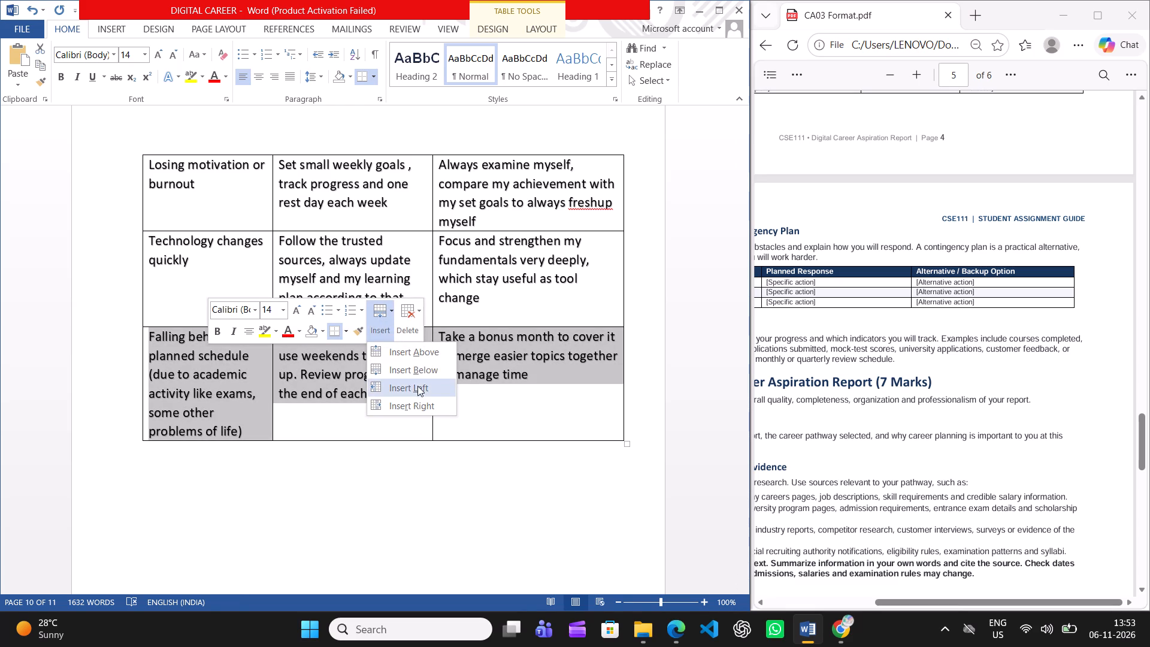
click(417, 367)
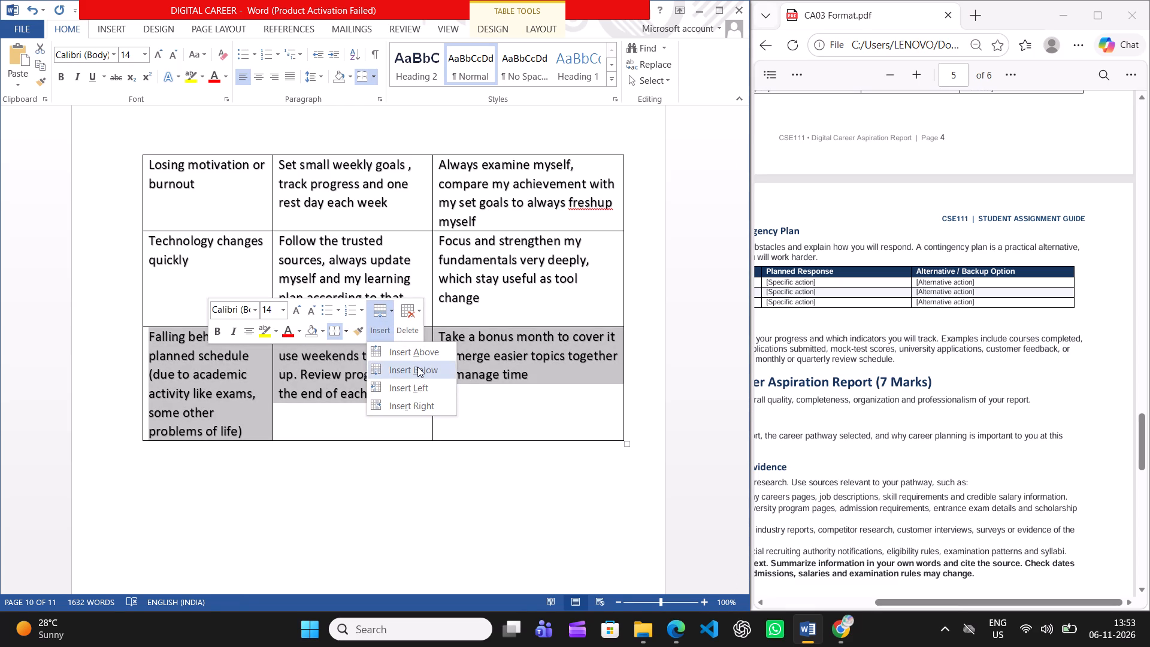
click(556, 461)
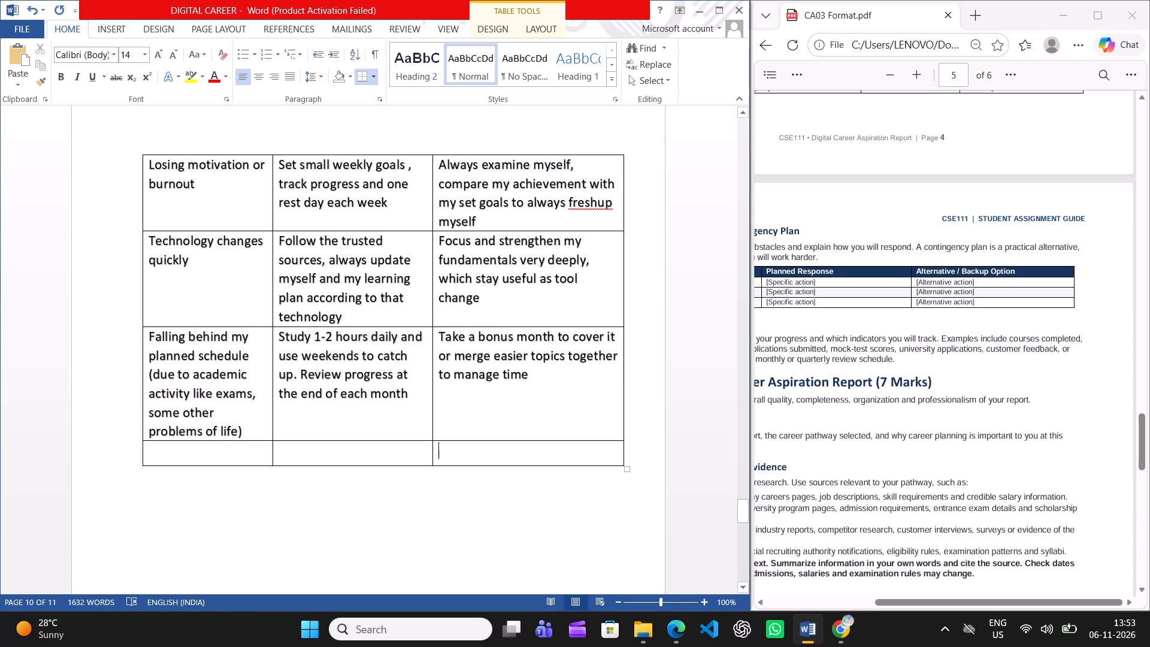
Enter "Feel unconfident in some topics or problem to understand some topic" in the new row's Possible challenge cell.
click(186, 458)
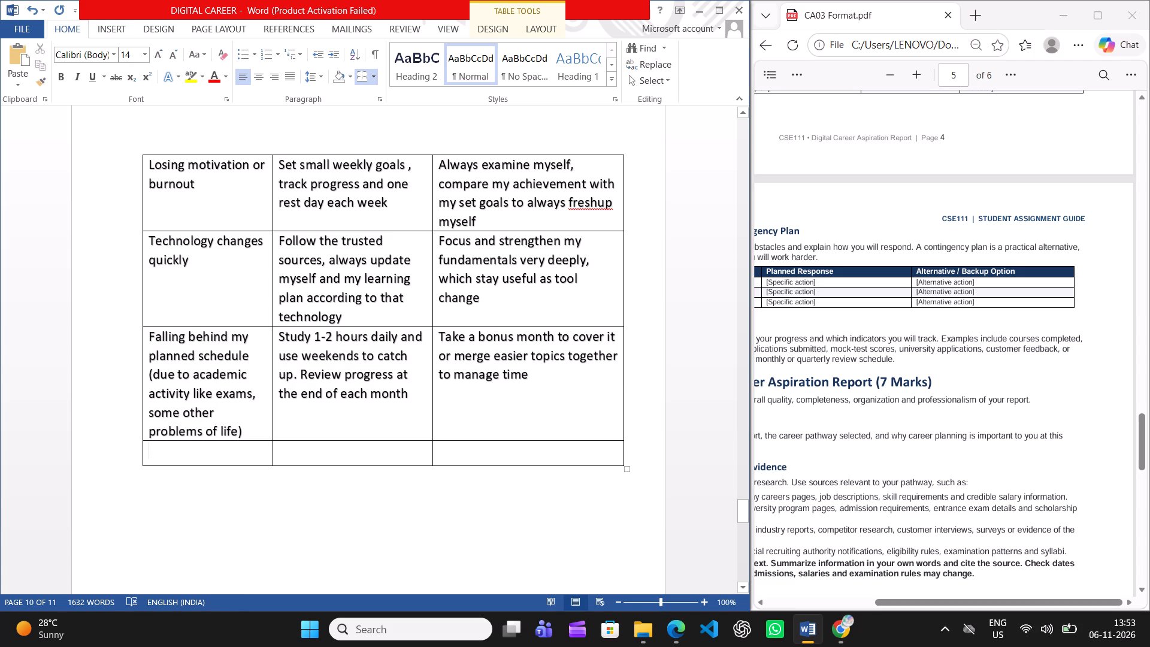
click(186, 458)
text(Feel)
key(space)
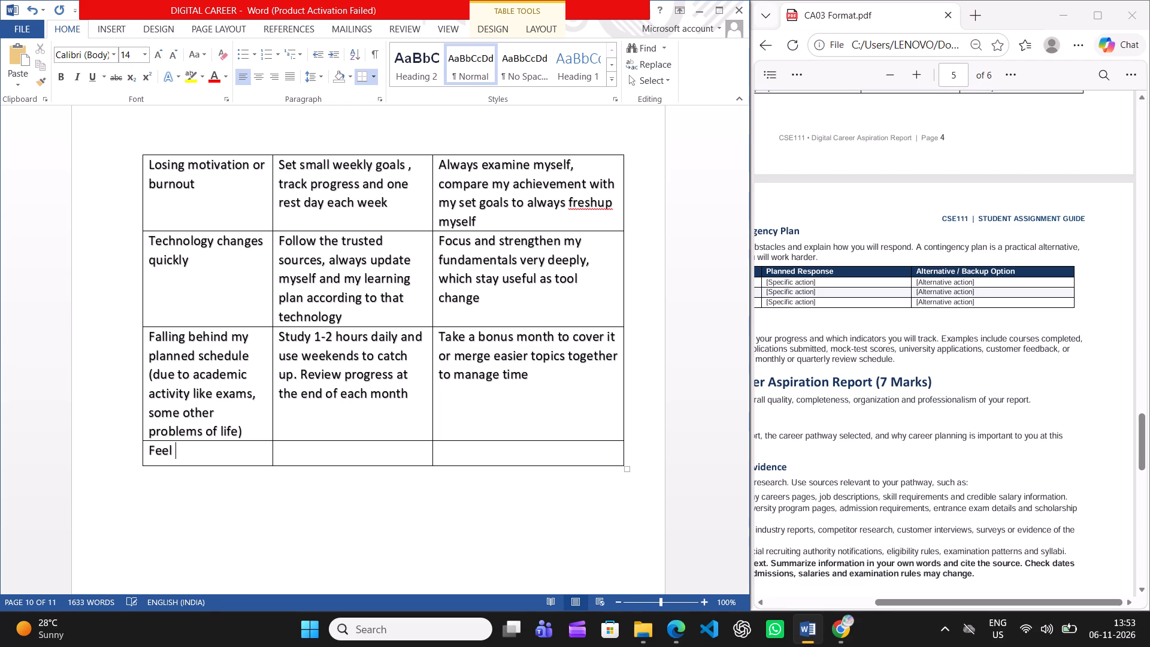
text(un)
text(co)
text(nfident in some top)
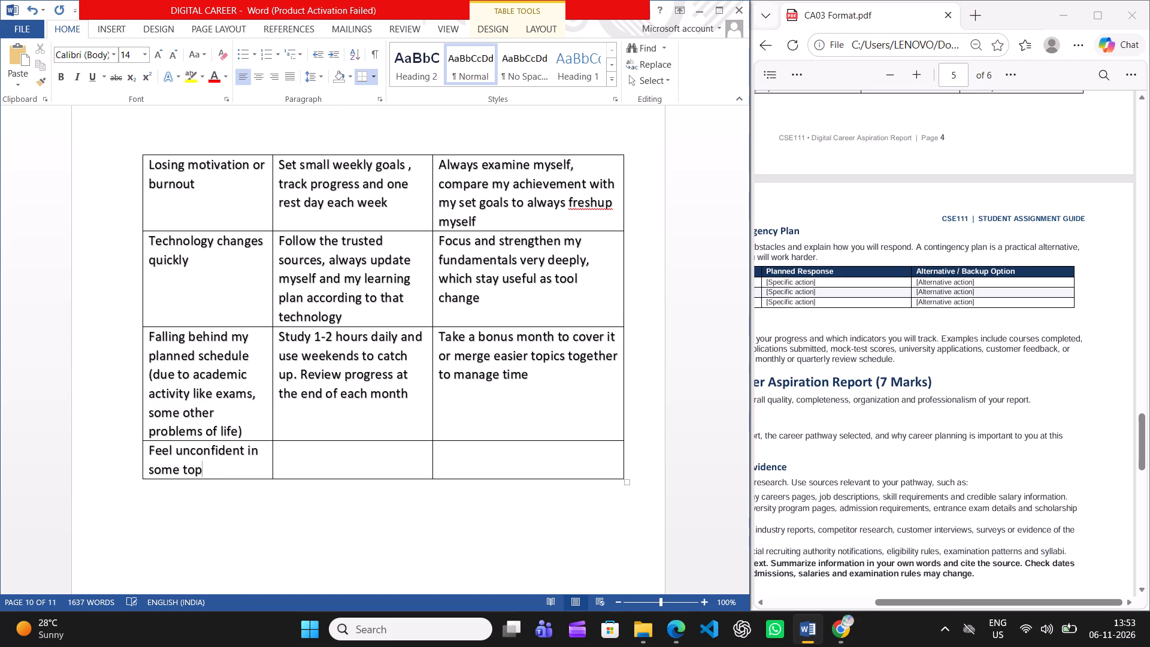
text(ics or)
key(space)
text(problem)
key(space)
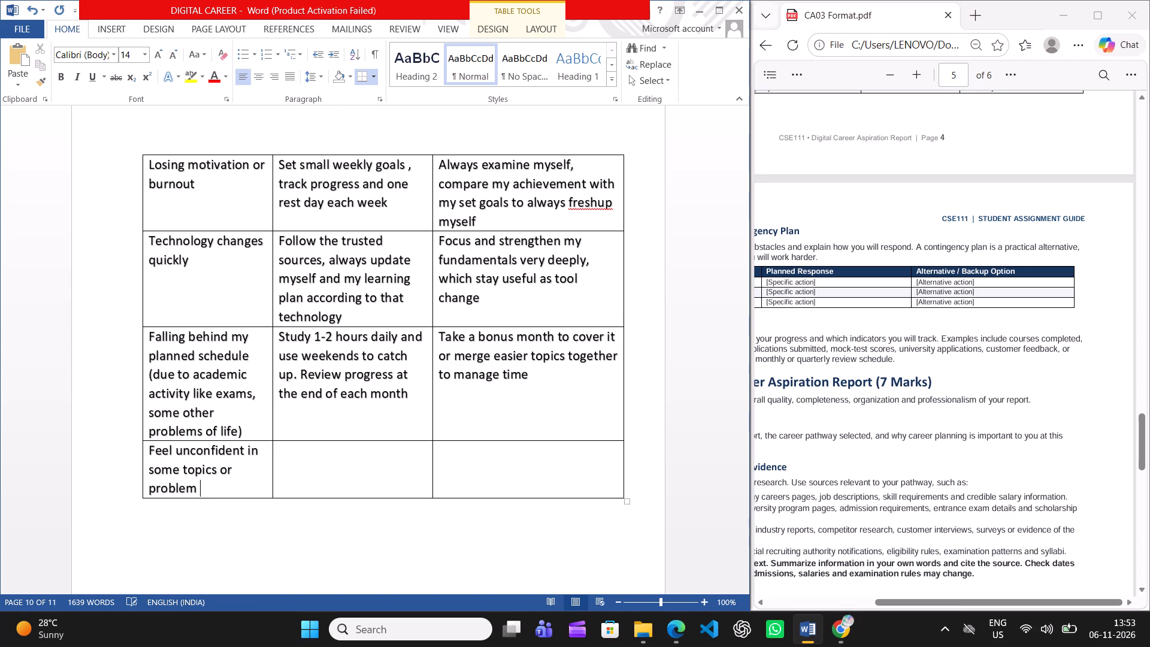
text(to understand some topic)
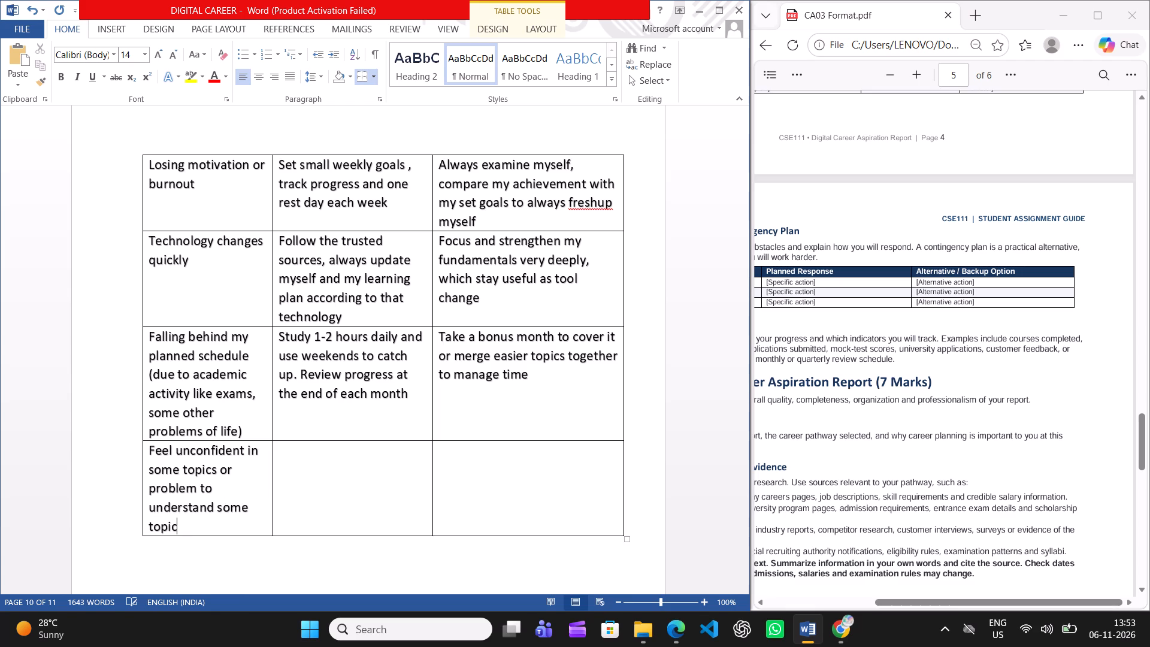
Change the final word "topic" to "topics" in the last row's possible challenge.
click(316, 433)
click(285, 477)
click(191, 527)
key(s)
key(s)
Start the Planned Response for the unconfident-topics row with "Go back to basics".
click(320, 461)
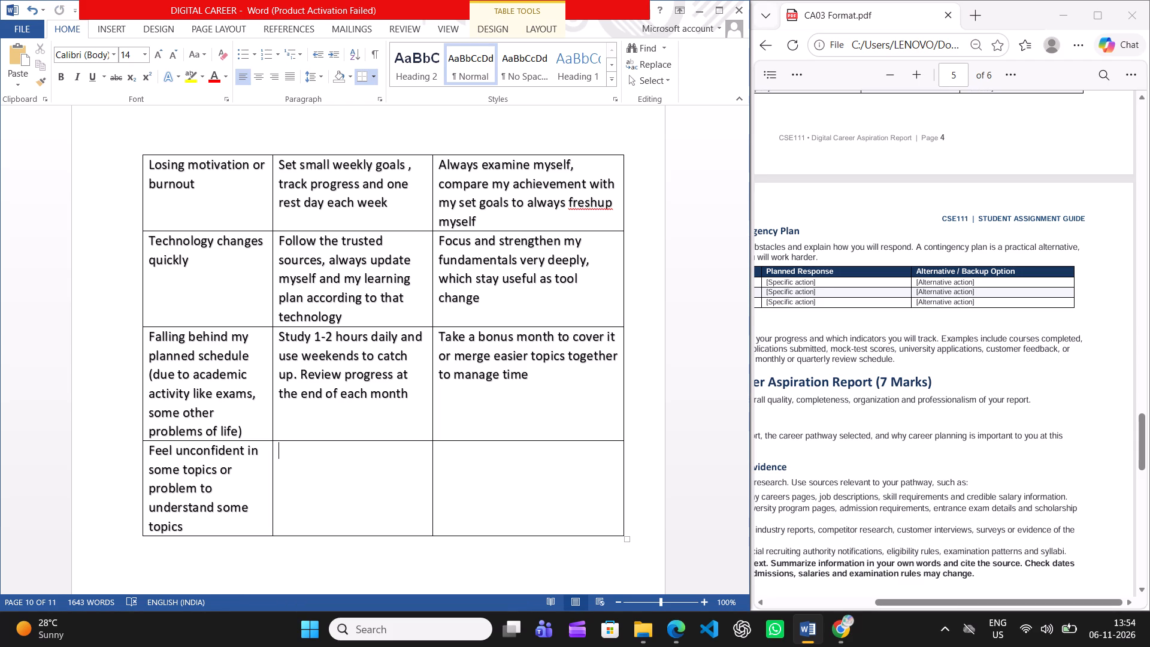
scroll(320, 461, up, 5)
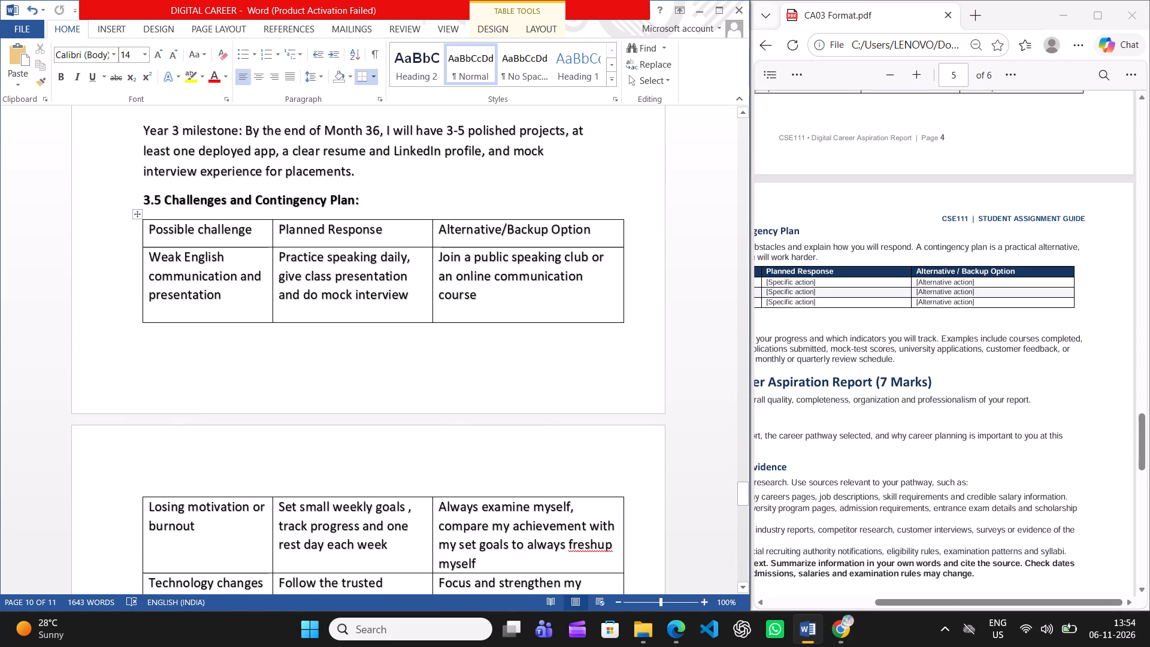
scroll(320, 461, down, 3)
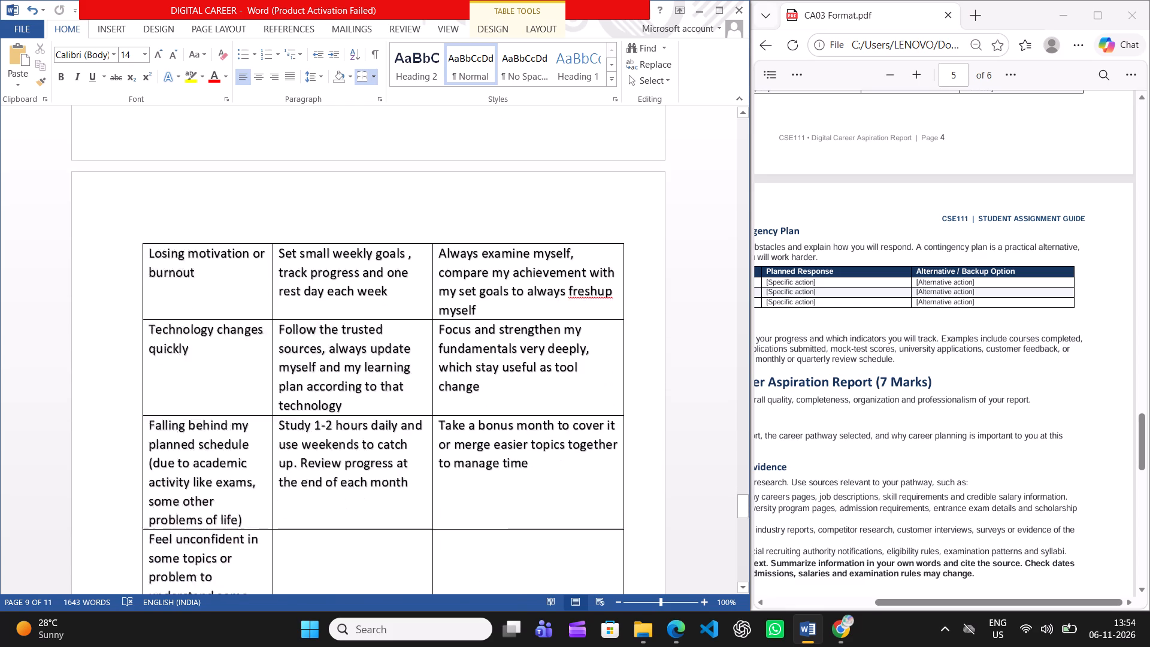
scroll(320, 461, down, 2)
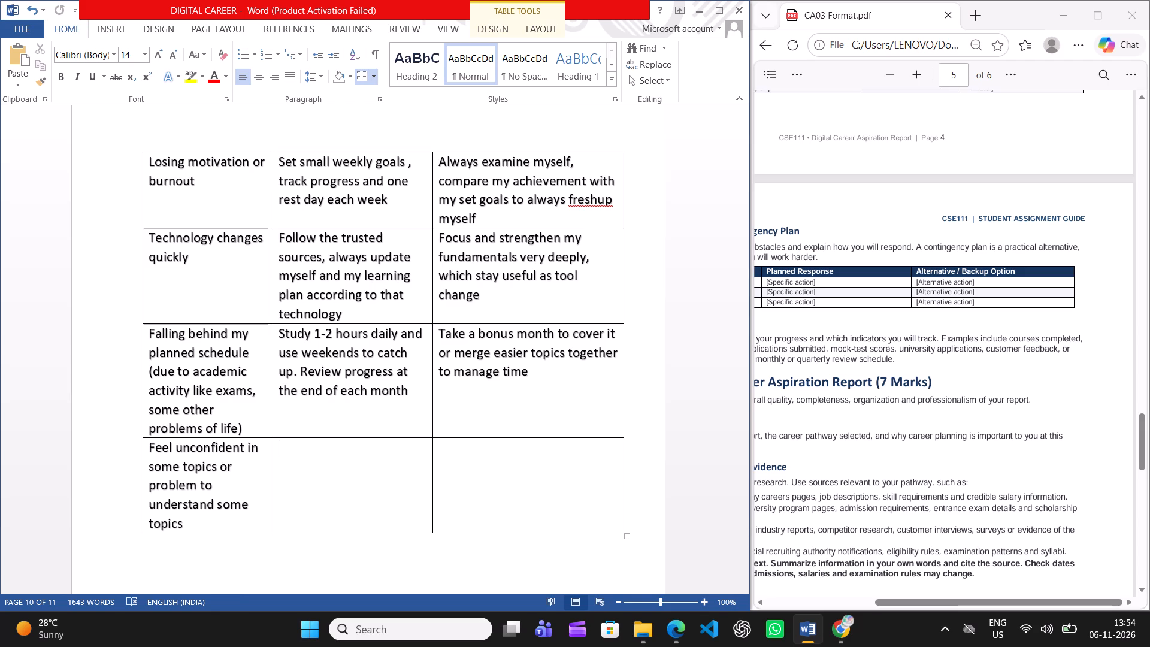
text(Go back to previo)
text(us to)
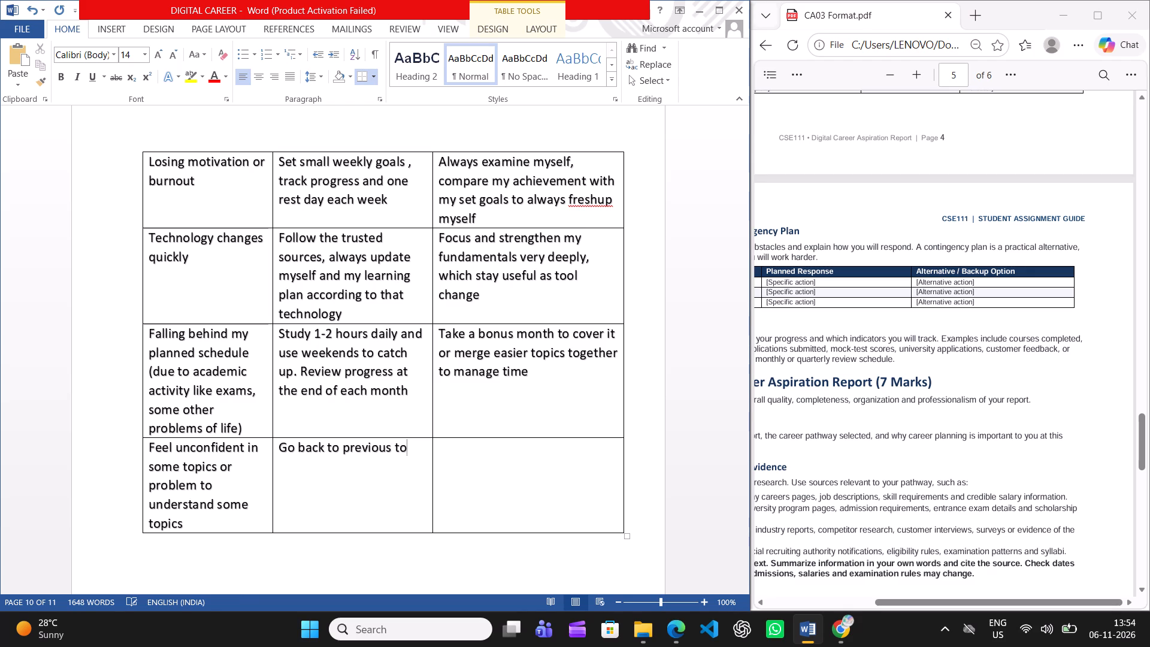
key(BackSpace)
key(BackSpace)
key(BackSpace)
key(BackSpace)
key(BackSpace)
key(BackSpace)
key(BackSpace)
key(BackSpace)
key(BackSpace)
key(BackSpace)
key(BackSpace)
text(basicas)
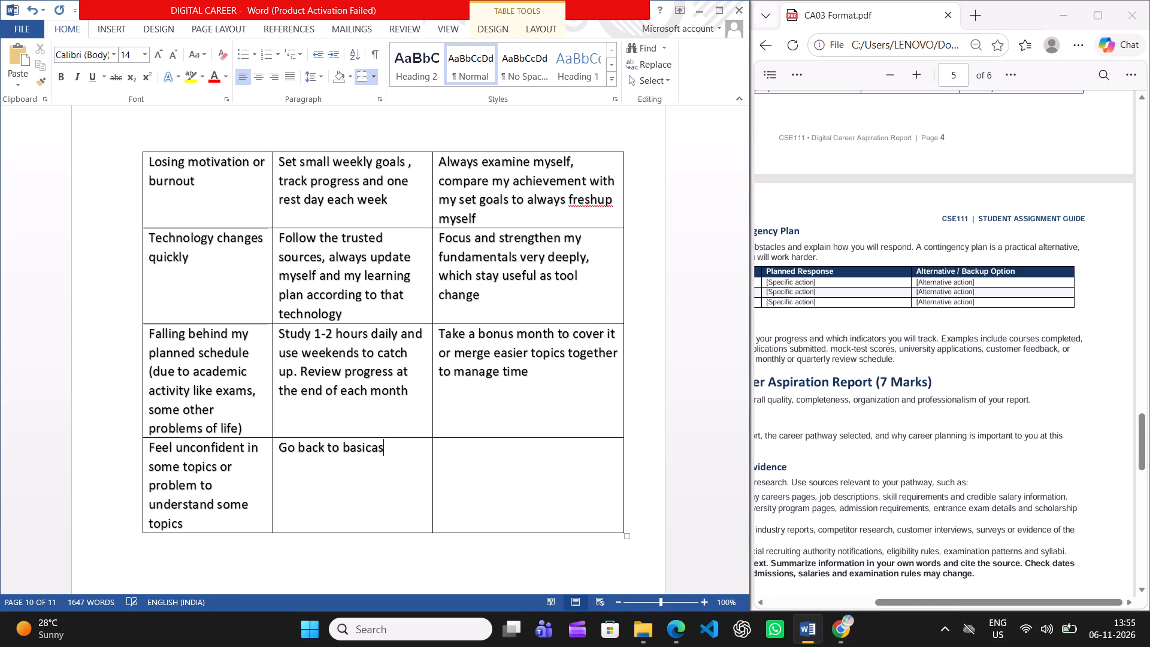
key(BackSpace)
key(BackSpace)
key(s)
Continue the unconfident-topics row's planned response with "to revise, learn in small steps,".
key(space)
text(to)
key(space)
text(revi)
text(se)
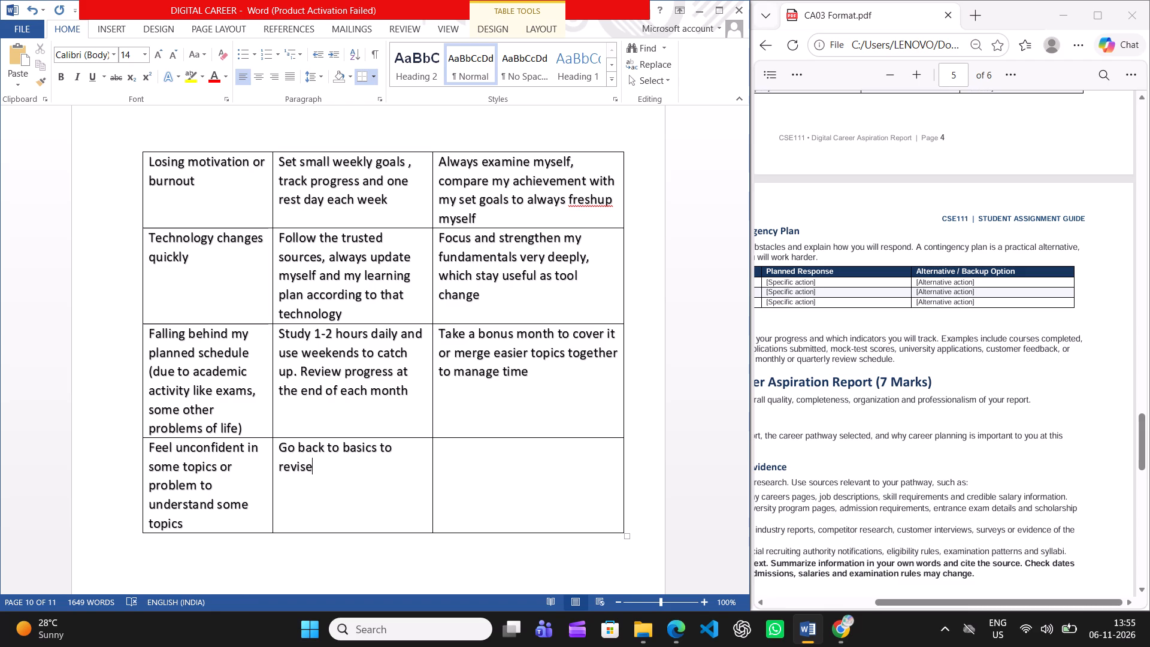
text(, learn in small steps)
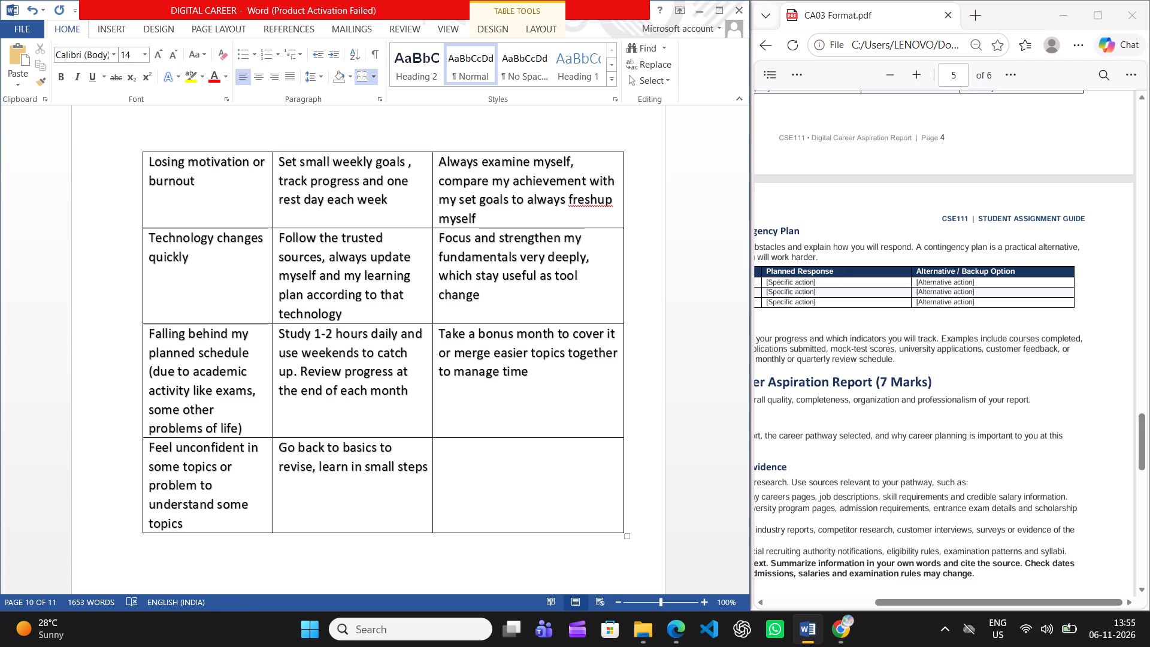
text(,)
key(space)
Add "use more then one resource" to the end of the unconfident-topics row's planned response.
text(usrr)
key(BackSpace)
key(equal)
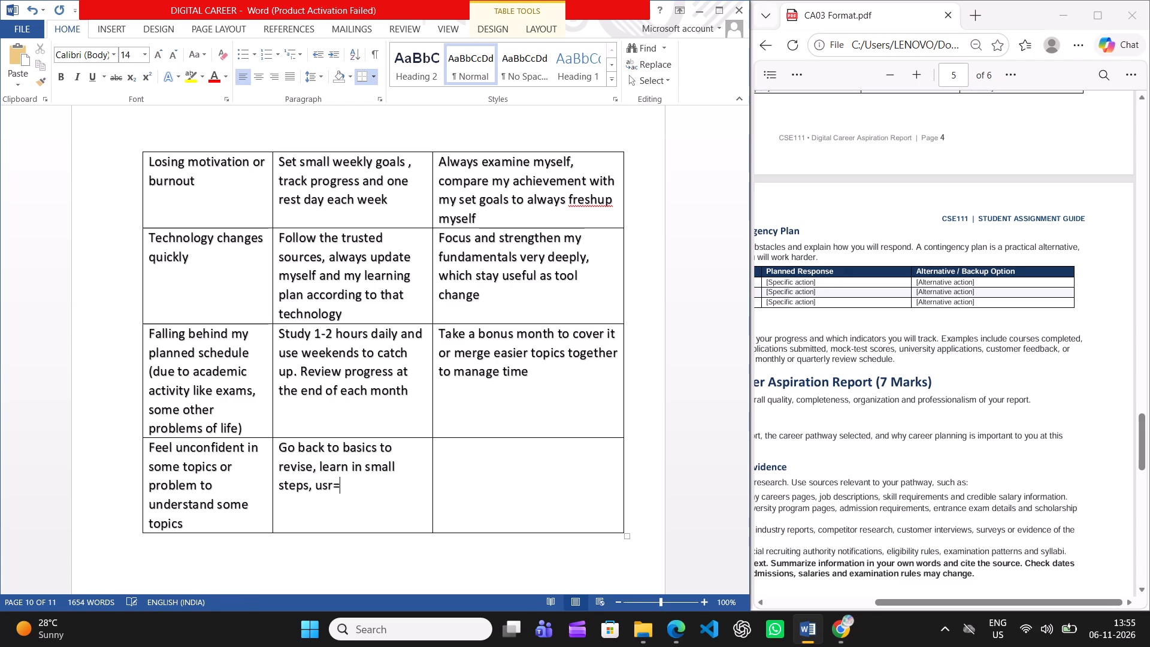
key(BackSpace)
key(BackSpace)
text(e more then one resour)
text(ce)
key(space)
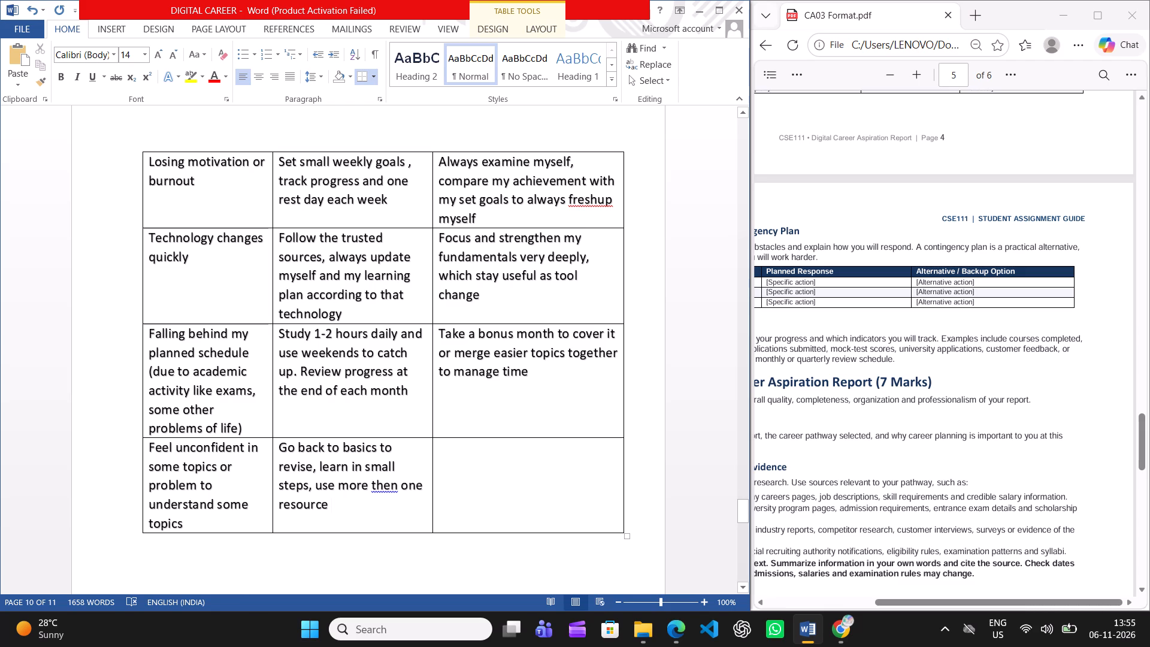
Correct "then" to "than" in the last row's planned response.
click(391, 488)
key(BackSpace)
key(a)
Append ", practice and teach" after "resource" in the last row's planned response.
click(347, 512)
key(BackSpace)
key(k)
key(BackSpace)
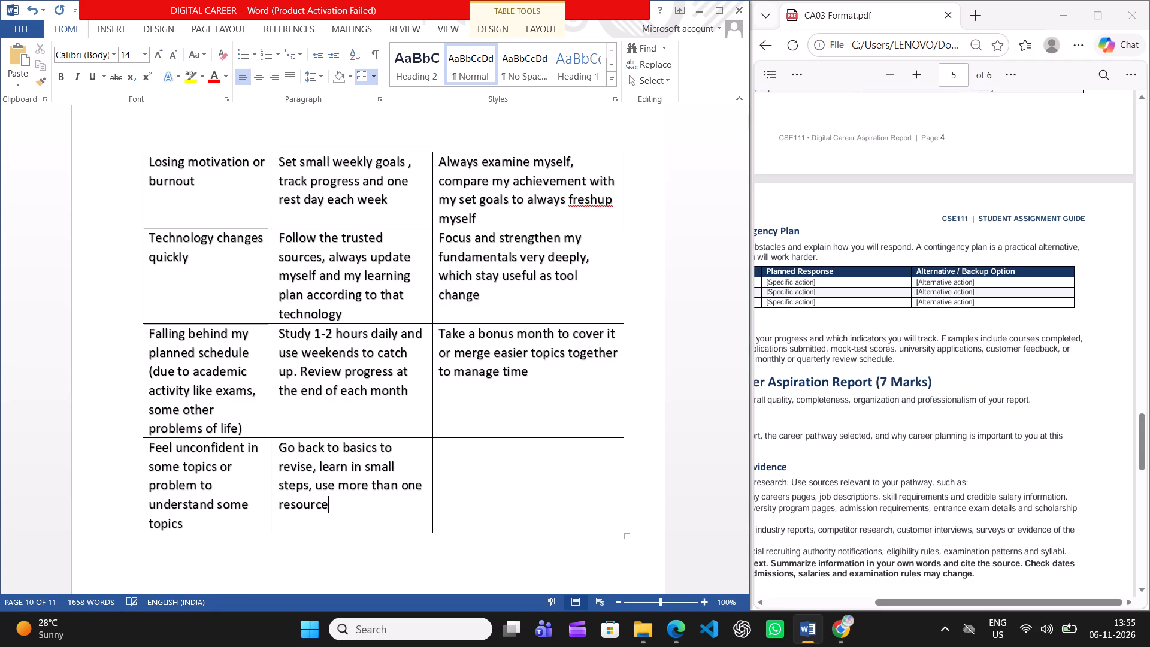
text(, practic)
key(space)
text(and teach)
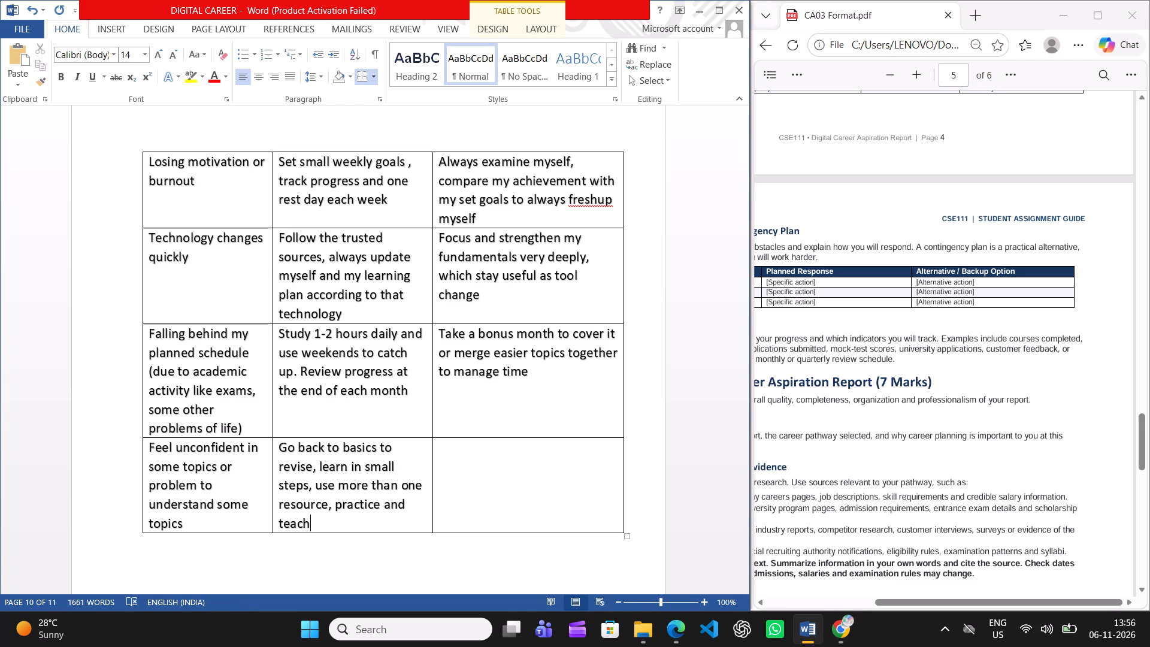
Continue the last row's planned response with ", ask for help from professor,".
text(, ask for g)
key(BackSpace)
text(help)
key(space)
text(from pr)
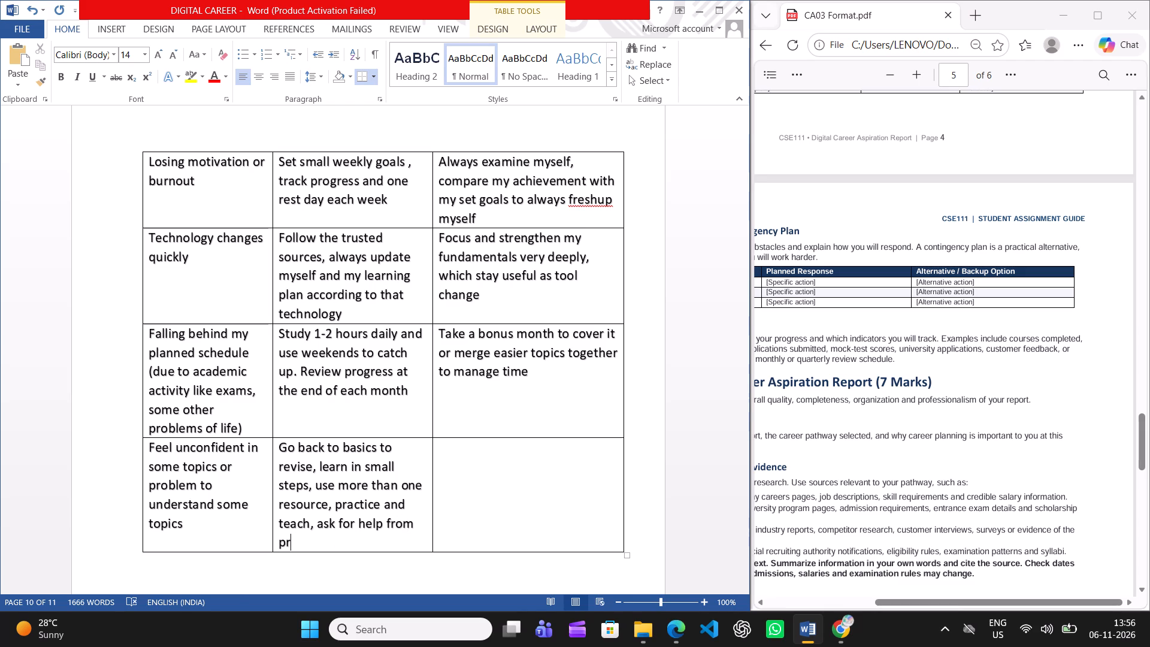
text(ofessor)
key(space)
key(BackSpace)
text(,,)
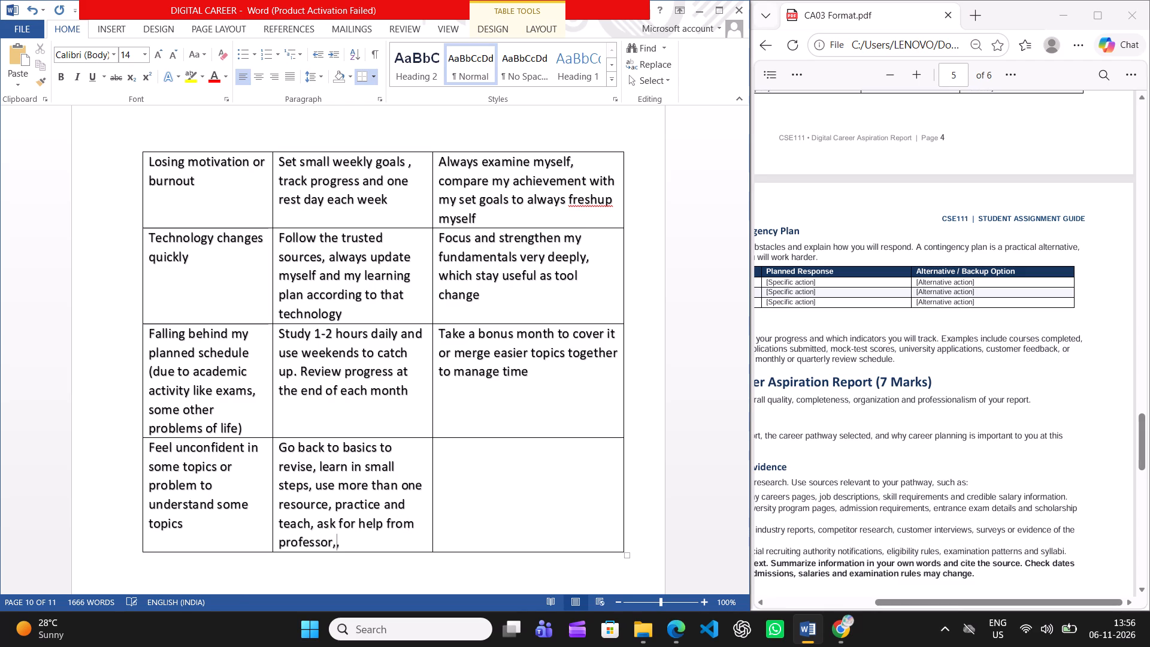
key(space)
key(BackSpace)
key(BackSpace)
key(space)
Finish the unconfident-topics row's planned response with "senior or classmates".
text(senior)
key(comma)
key(BackSpace)
key(space)
text(or)
key(space)
text(classmm)
key(BackSpace)
text(ates)
Start the Alternative/Backup Option for the unconfident-topics row with "Join study group".
click(471, 455)
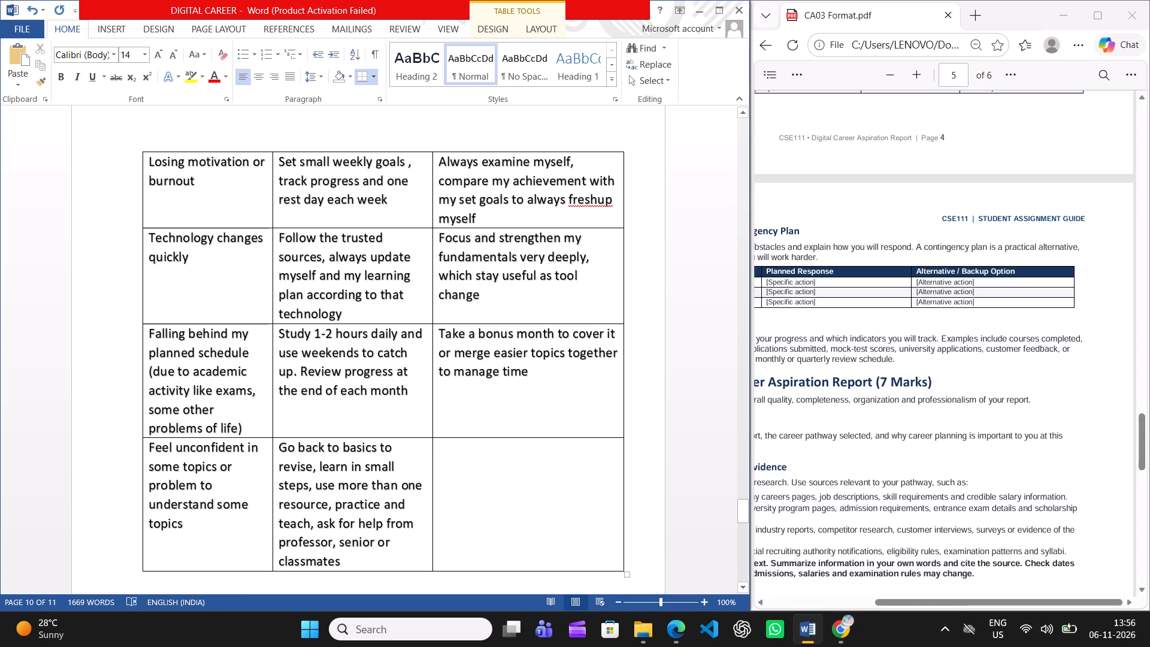
key(shift+o)
key(BackSpace)
text(Join)
key(space)
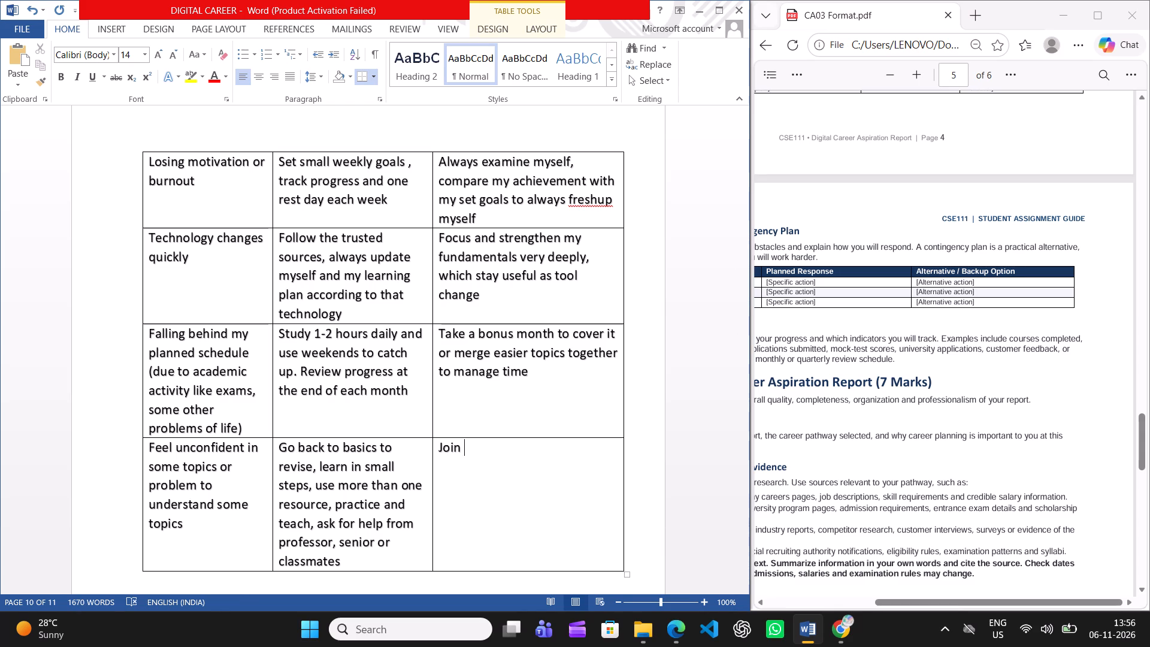
text(study group)
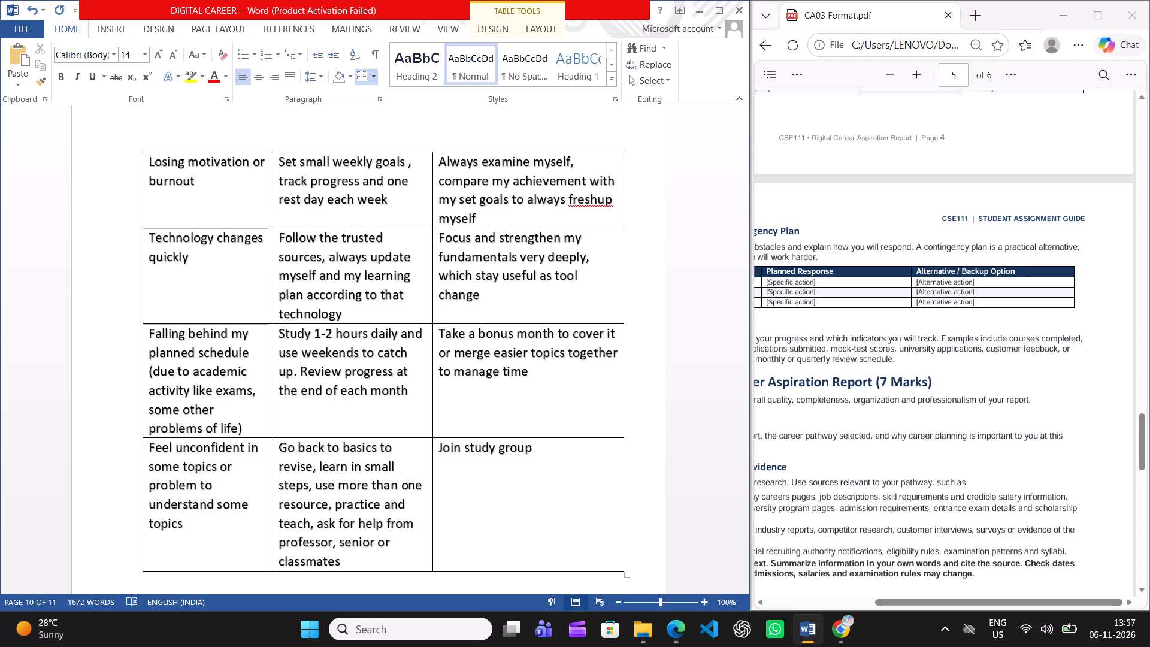
Append ", take a mentor-led" after "Join study group" in the unconfident-topics row's Alternative/Backup Option.
text(, take a)
key(space)
text(mentor lead)
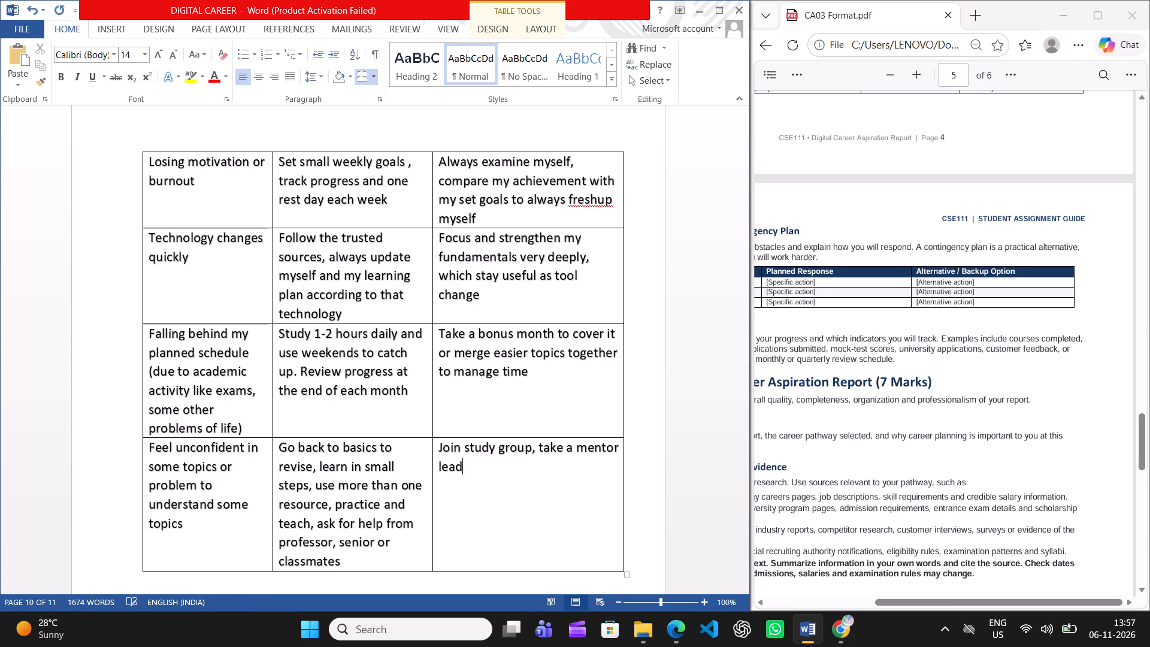
key(BackSpace)
key(BackSpace)
key(BackSpace)
key(BackSpace)
key(BackSpace)
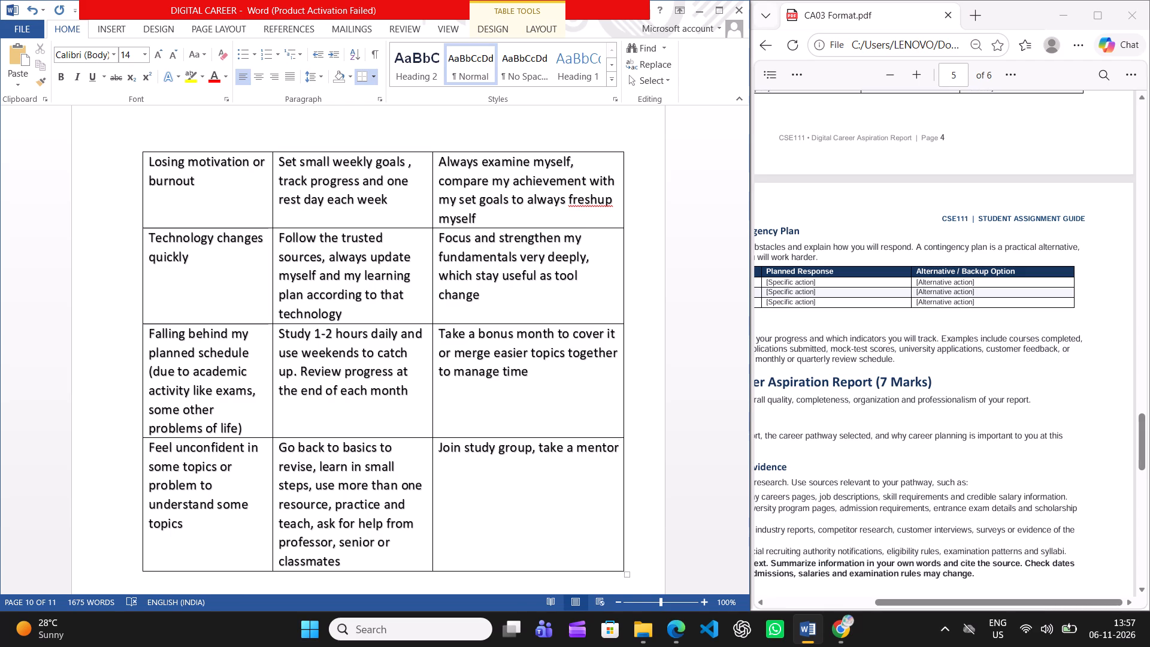
key(minus)
text(led)
key(space)
key(BackSpace)
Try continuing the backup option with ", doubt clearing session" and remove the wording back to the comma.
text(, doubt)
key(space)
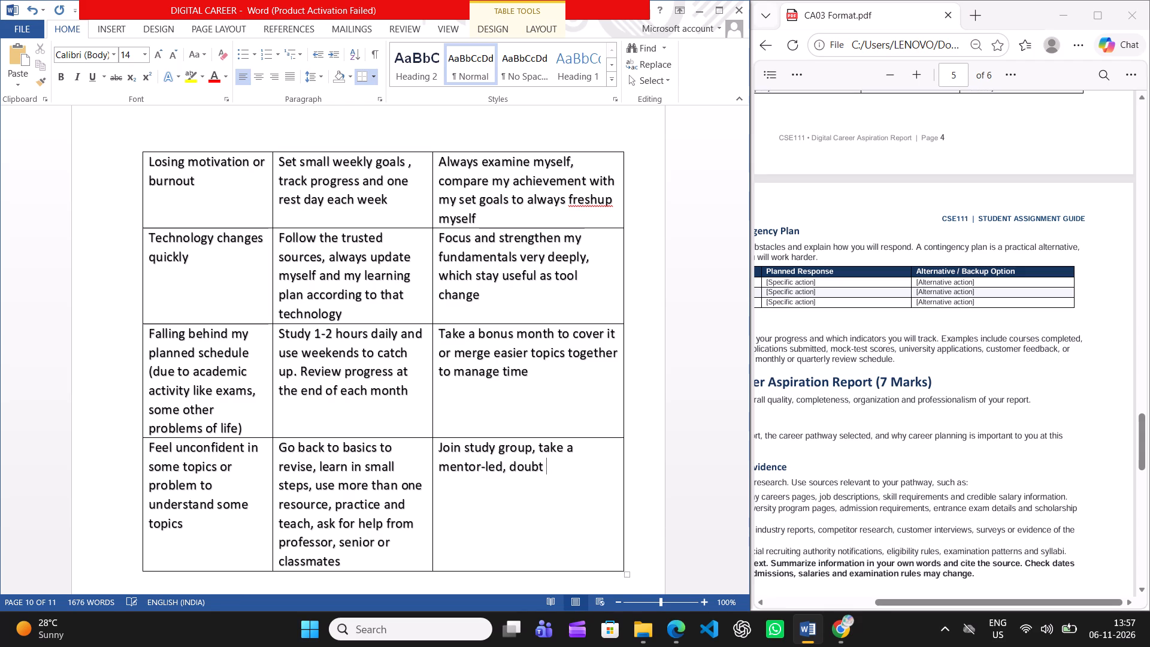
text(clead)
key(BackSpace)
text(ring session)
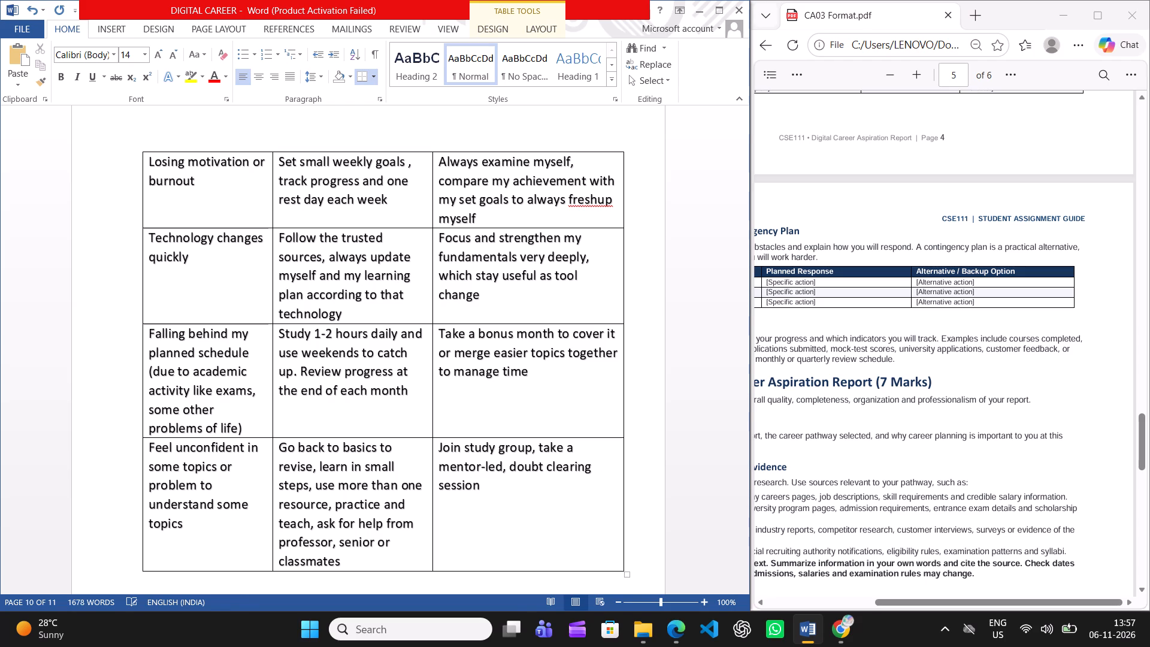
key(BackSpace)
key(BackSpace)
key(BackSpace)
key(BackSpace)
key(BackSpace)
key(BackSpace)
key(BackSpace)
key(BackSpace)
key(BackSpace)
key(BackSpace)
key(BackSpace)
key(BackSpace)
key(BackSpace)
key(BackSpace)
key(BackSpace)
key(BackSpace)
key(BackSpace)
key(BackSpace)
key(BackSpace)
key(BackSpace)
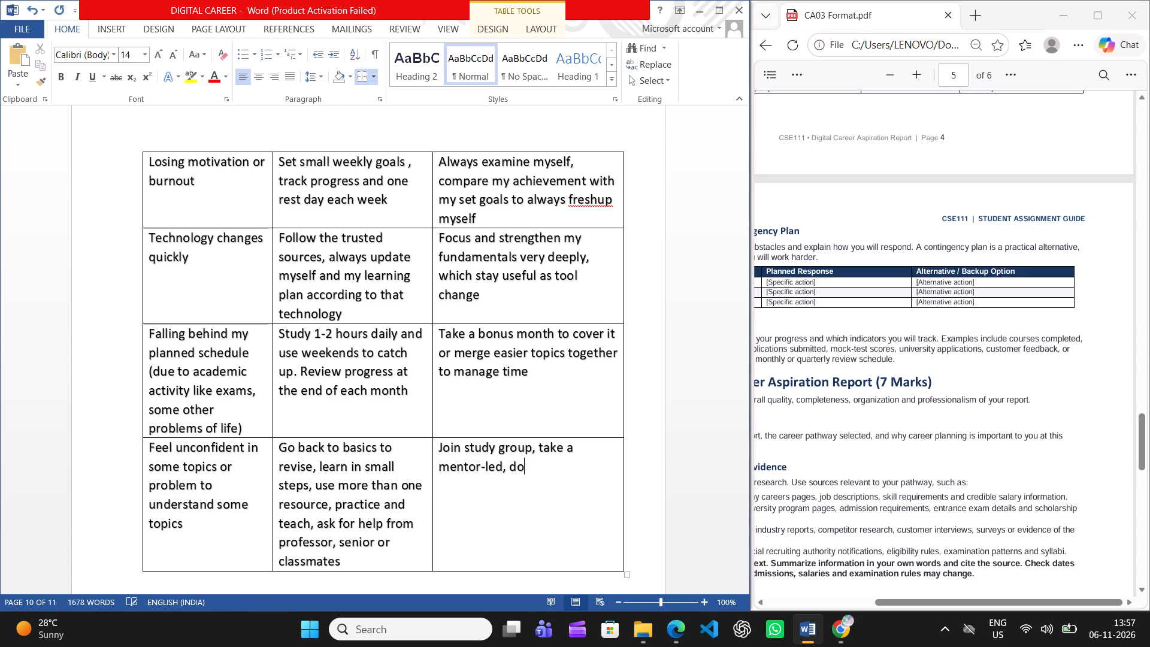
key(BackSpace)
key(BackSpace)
Continue the unconfident-topics row's backup option after "mentor-led," with "spend 1-2 extra weeks on that topic".
text(spend)
key(space)
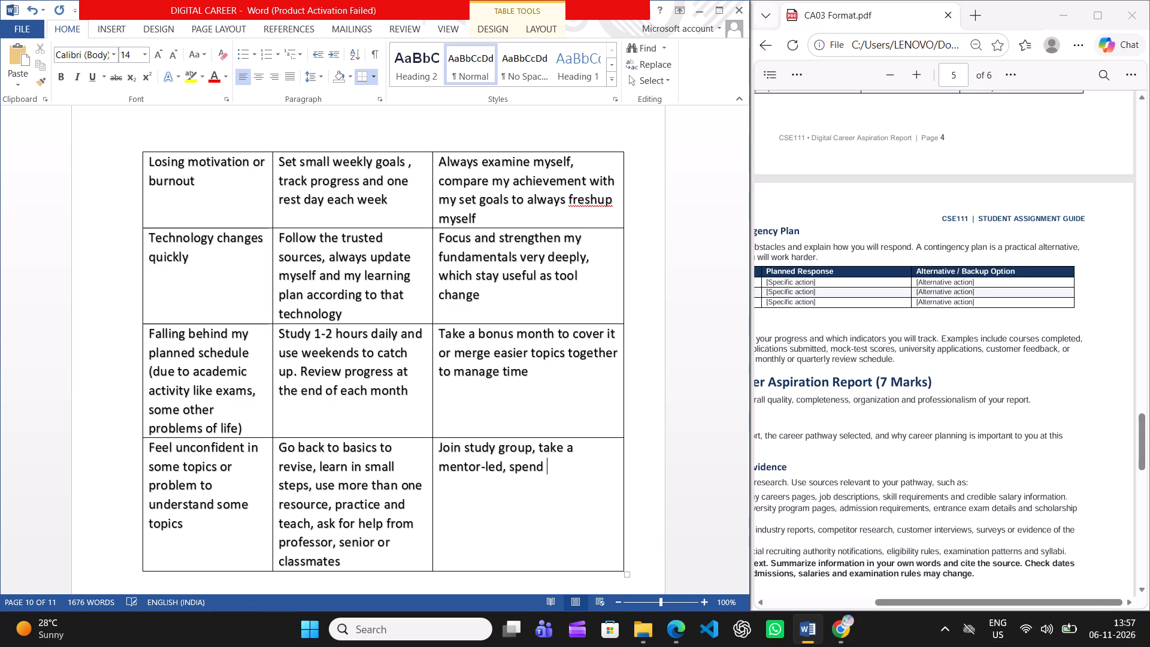
text(1-2)
key(space)
text(ex)
text(trs)
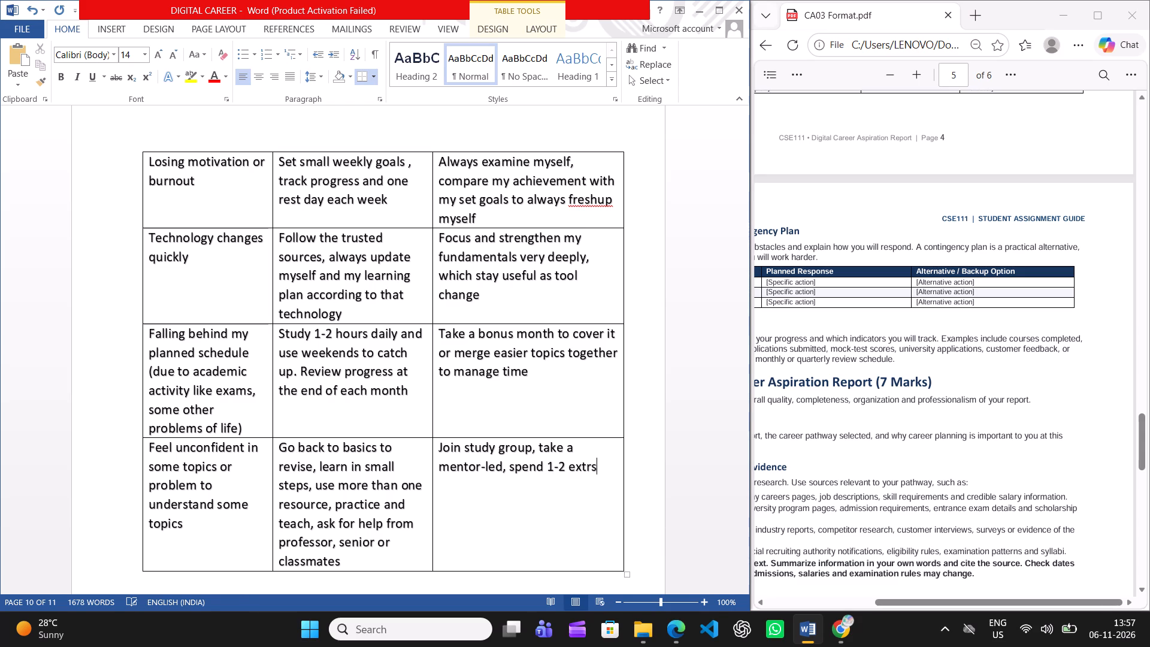
key(BackSpace)
text(a weeld)
key(BackSpace)
key(BackSpace)
text(ks)
key(space)
text(on that topic)
key(space)
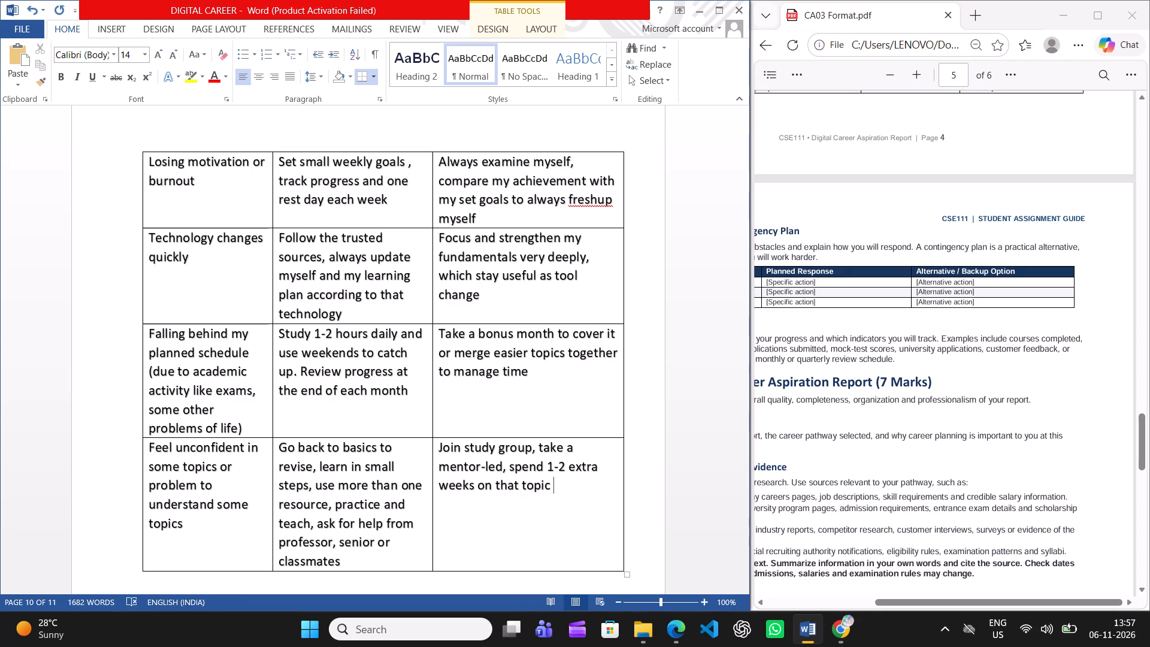
Finish the unconfident-topics row's backup option with "and shift the later schedule or learn through building projects".
text(and)
key(space)
text(shift the later schedule)
key(space)
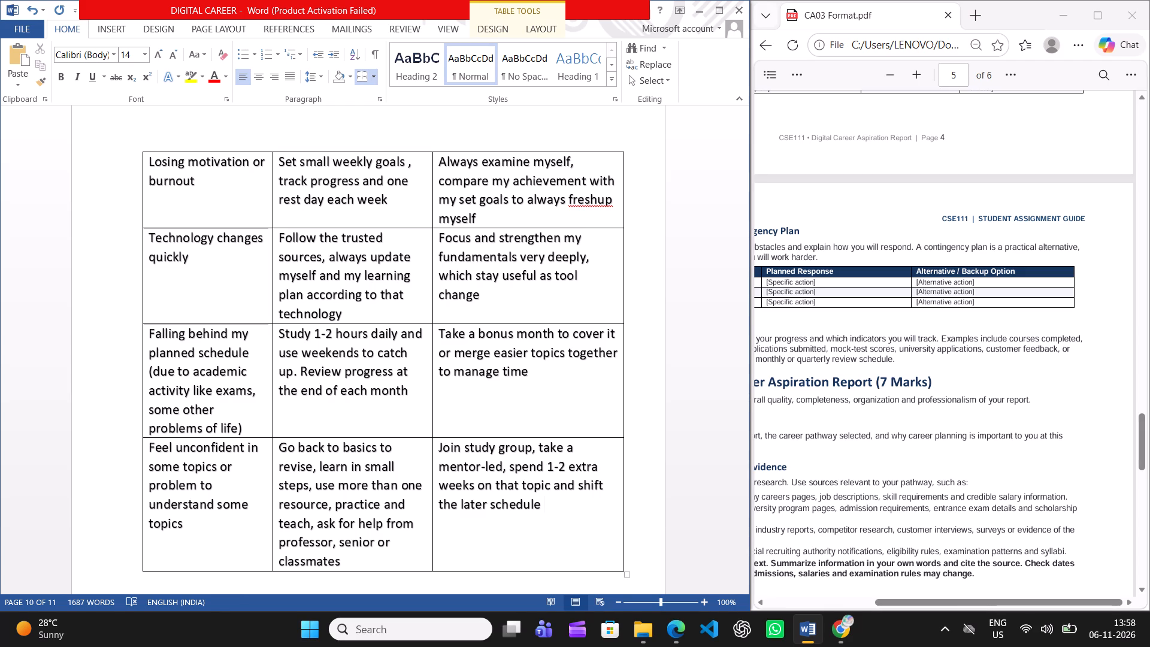
key(BackSpace)
key(space)
text(or lle)
key(BackSpace)
key(BackSpace)
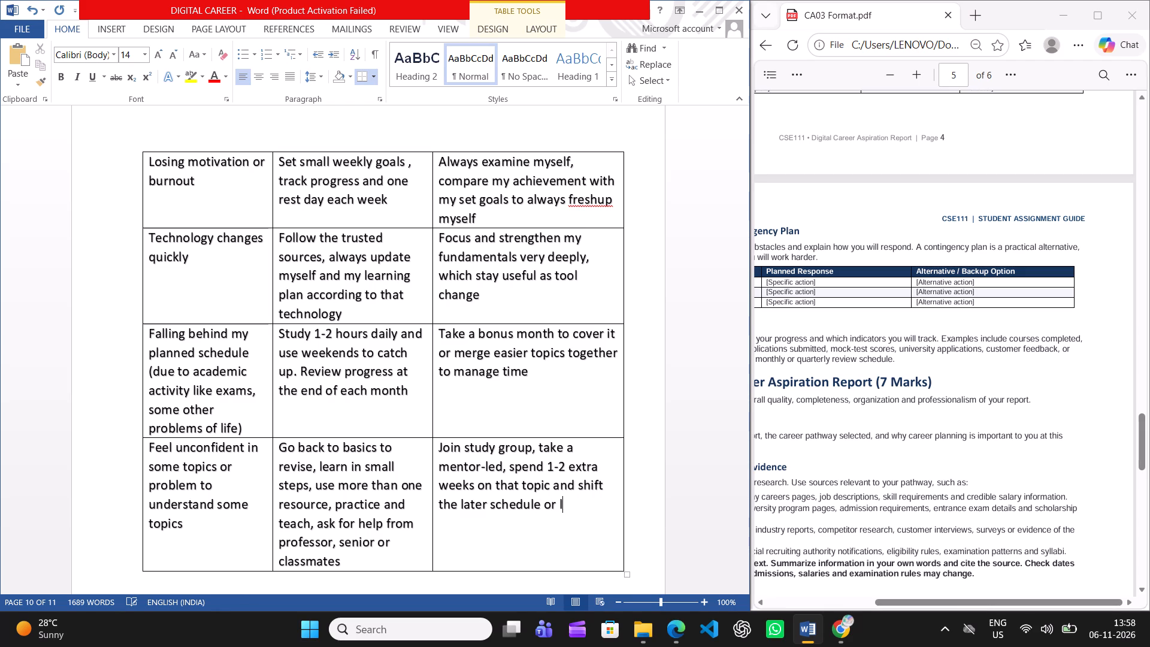
text(earn through building p)
text(ro)
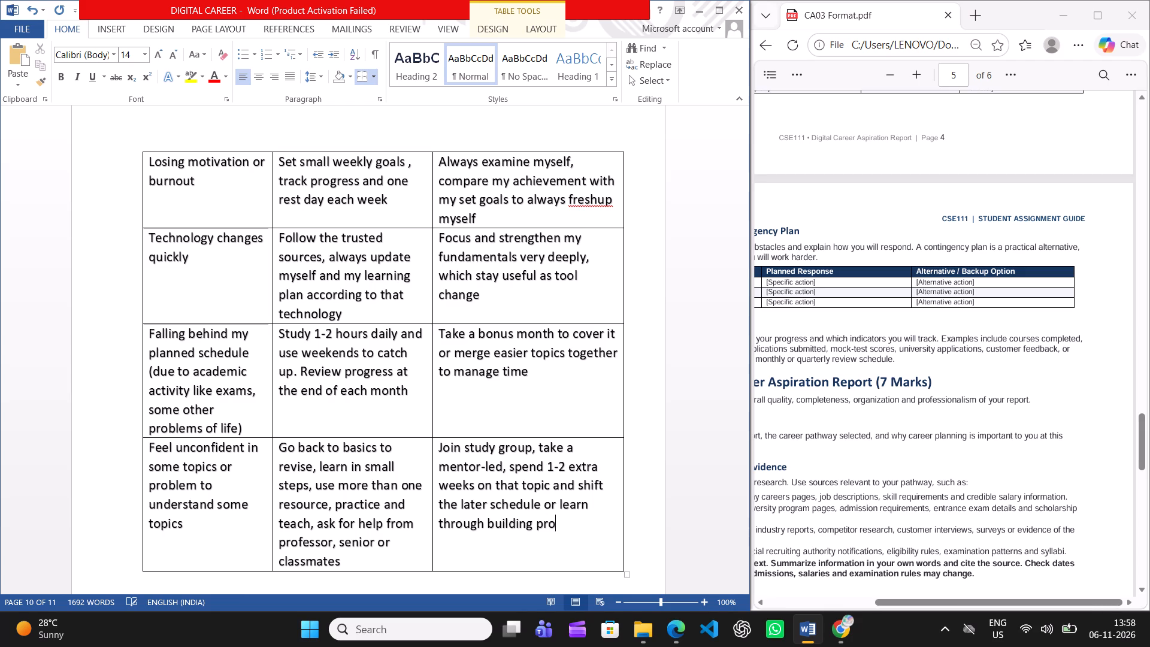
text(jects)
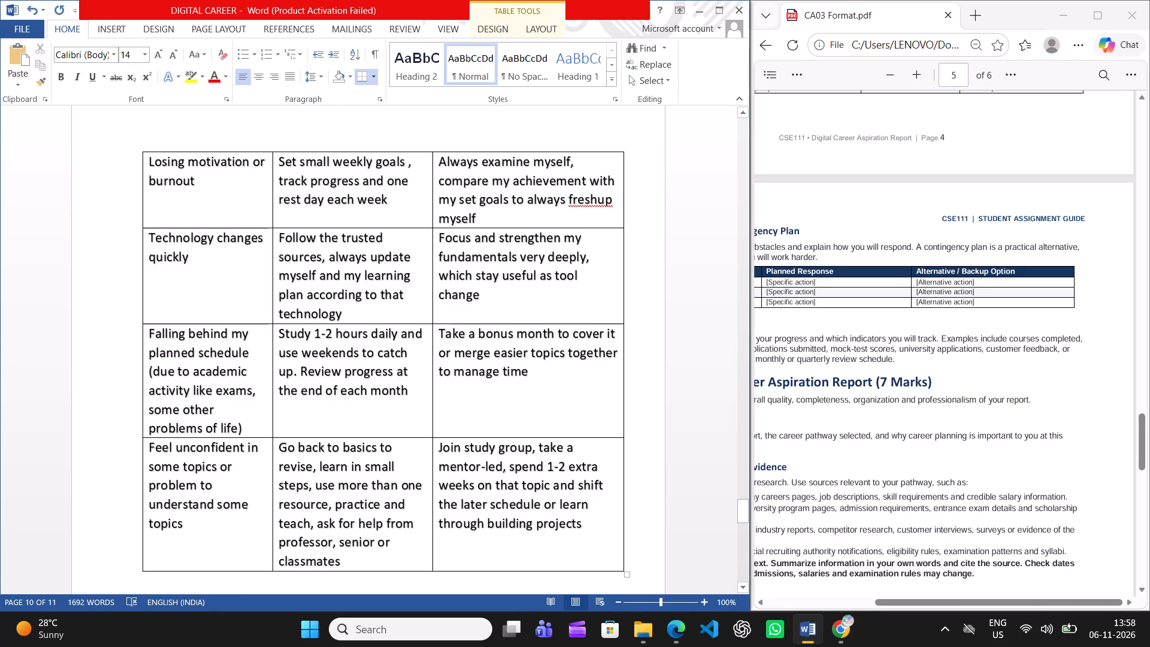
Add the bold heading "3.6 Progress Monitoring:" below the challenges table and start a non-bold line under it.
scroll(687, 351, down, 4)
scroll(687, 351, up, 1)
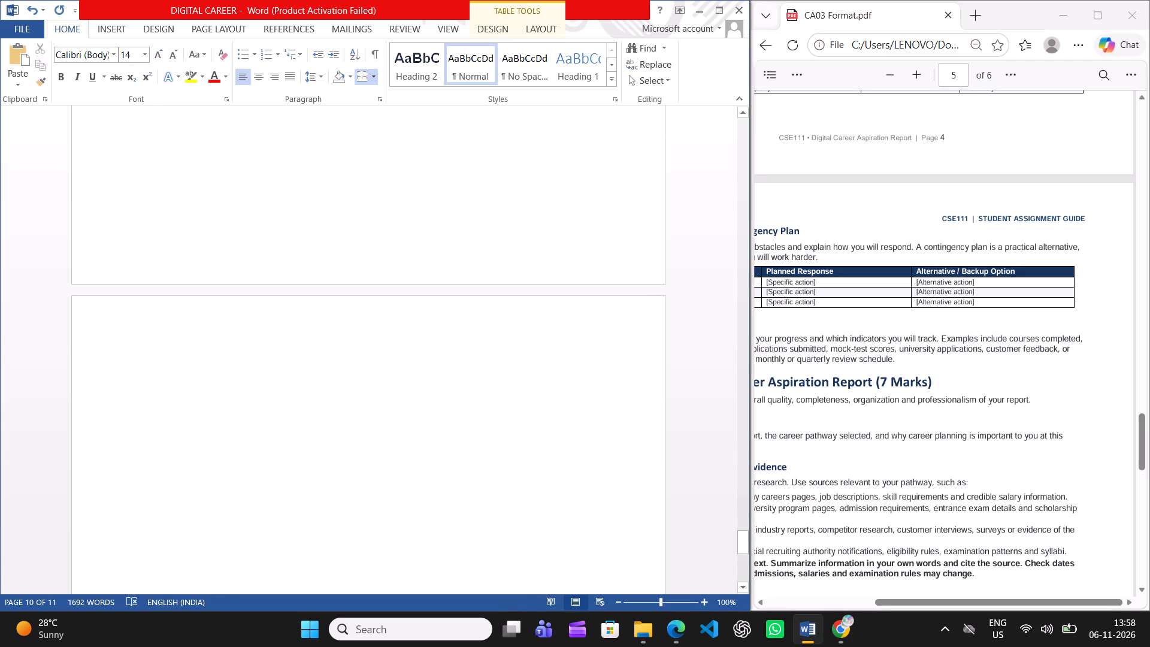
scroll(687, 351, up, 4)
scroll(933, 369, right, 1)
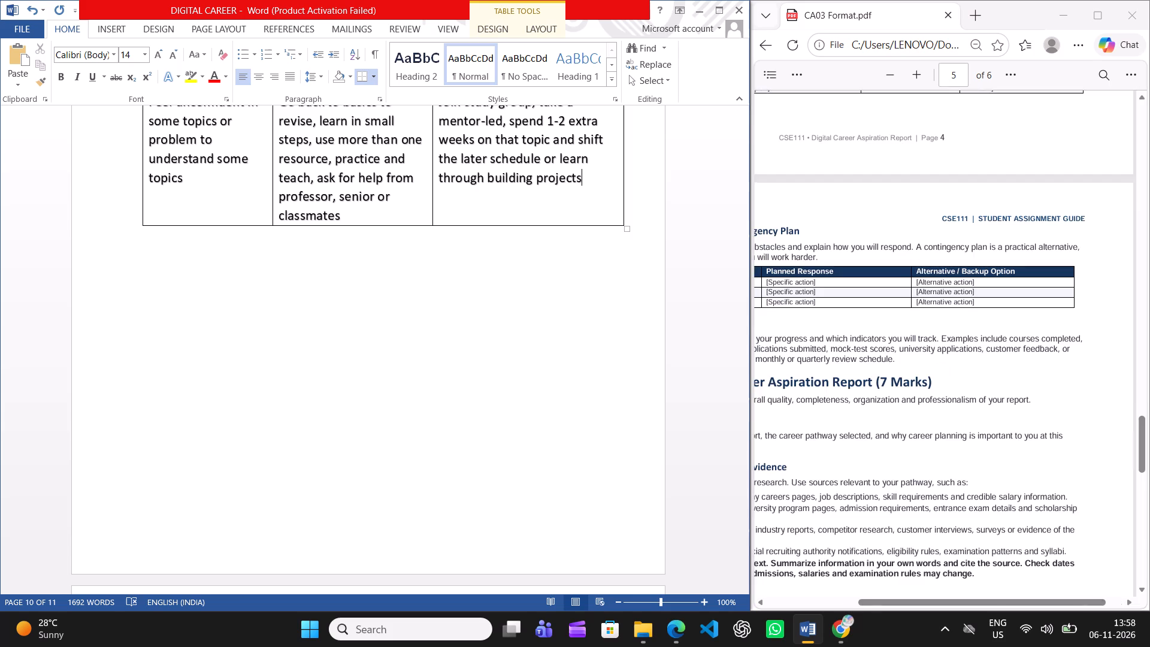
scroll(933, 369, right, 2)
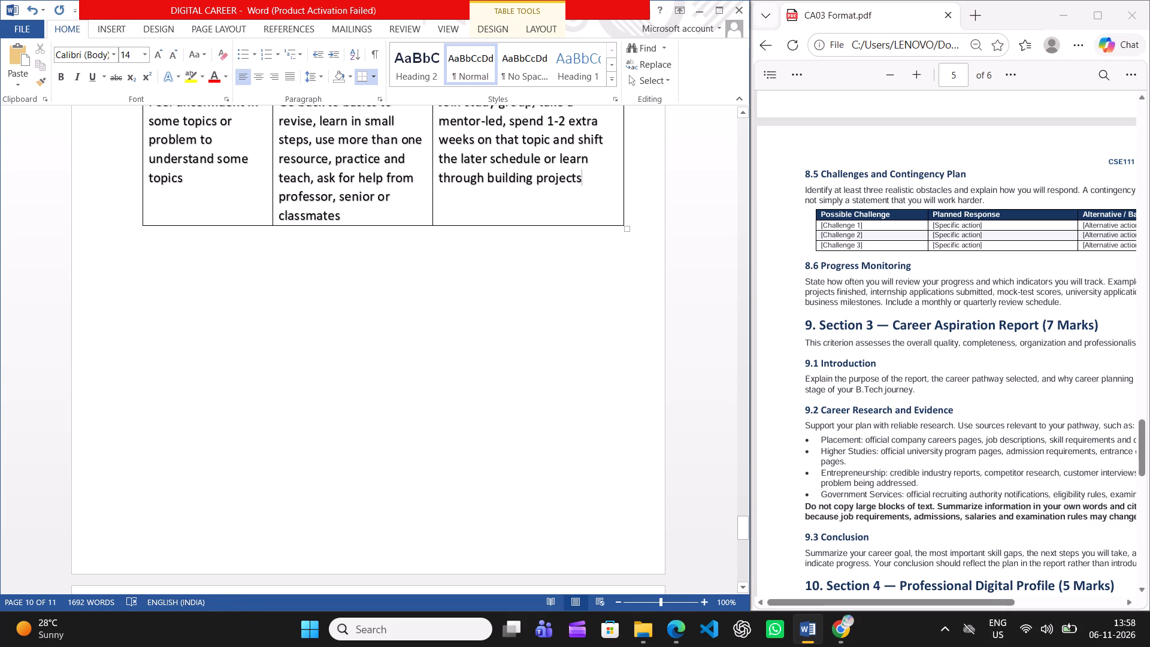
click(469, 282)
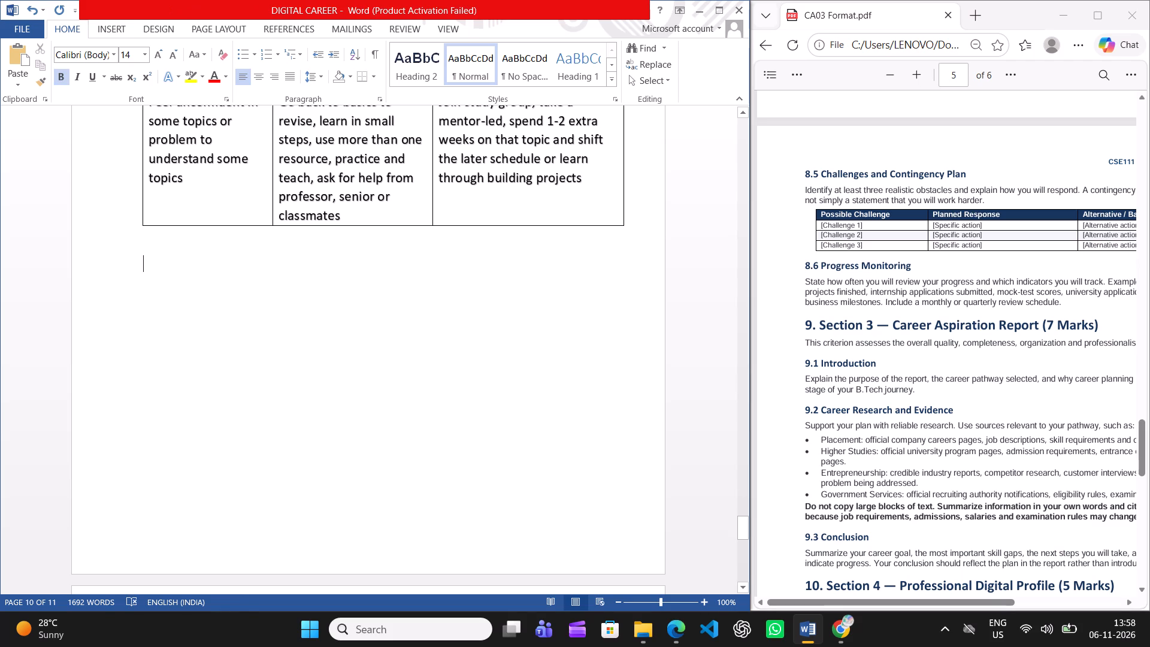
scroll(469, 282, up, 16)
scroll(469, 282, down, 6)
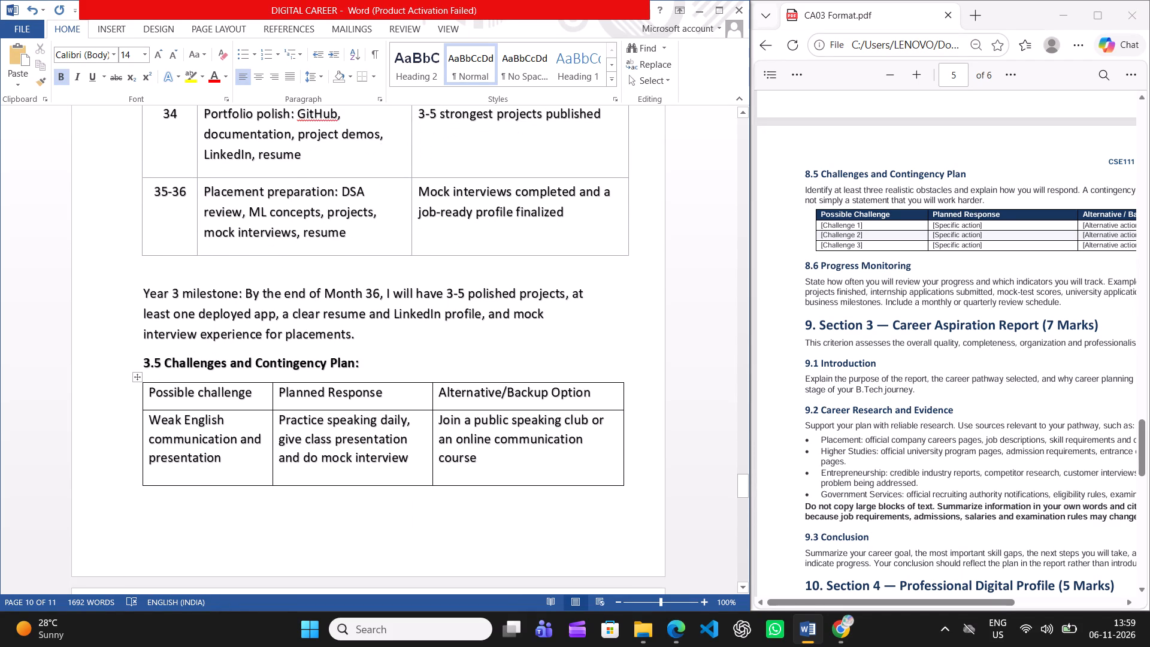
scroll(469, 282, down, 6)
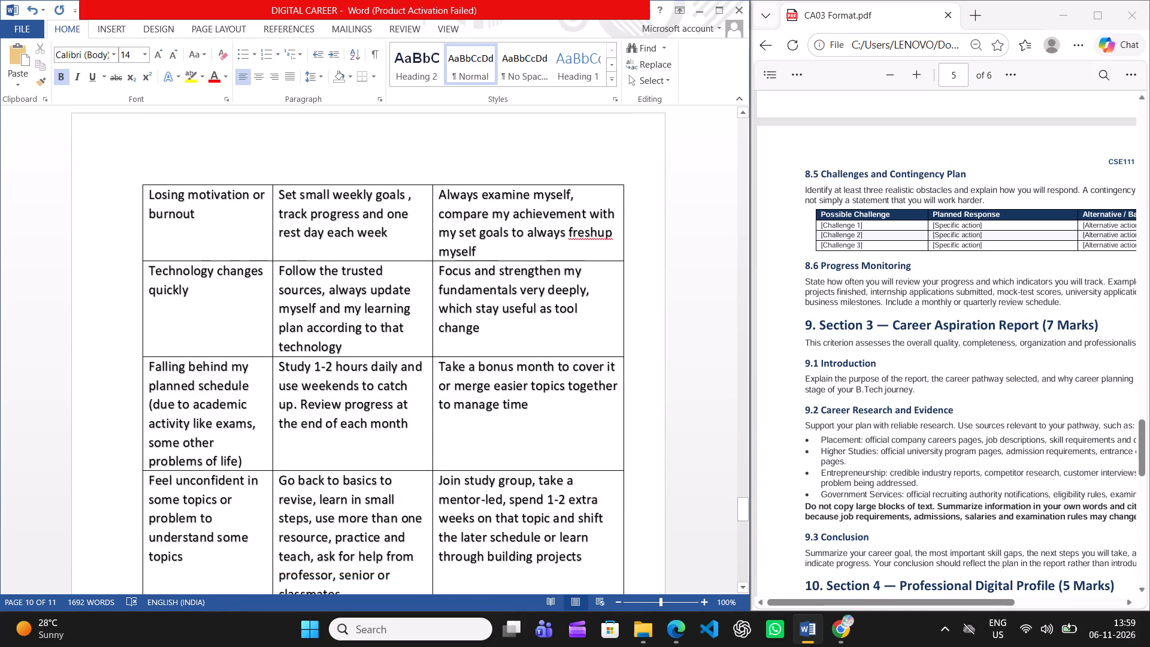
scroll(469, 282, down, 2)
text(3.)
text(6)
key(space)
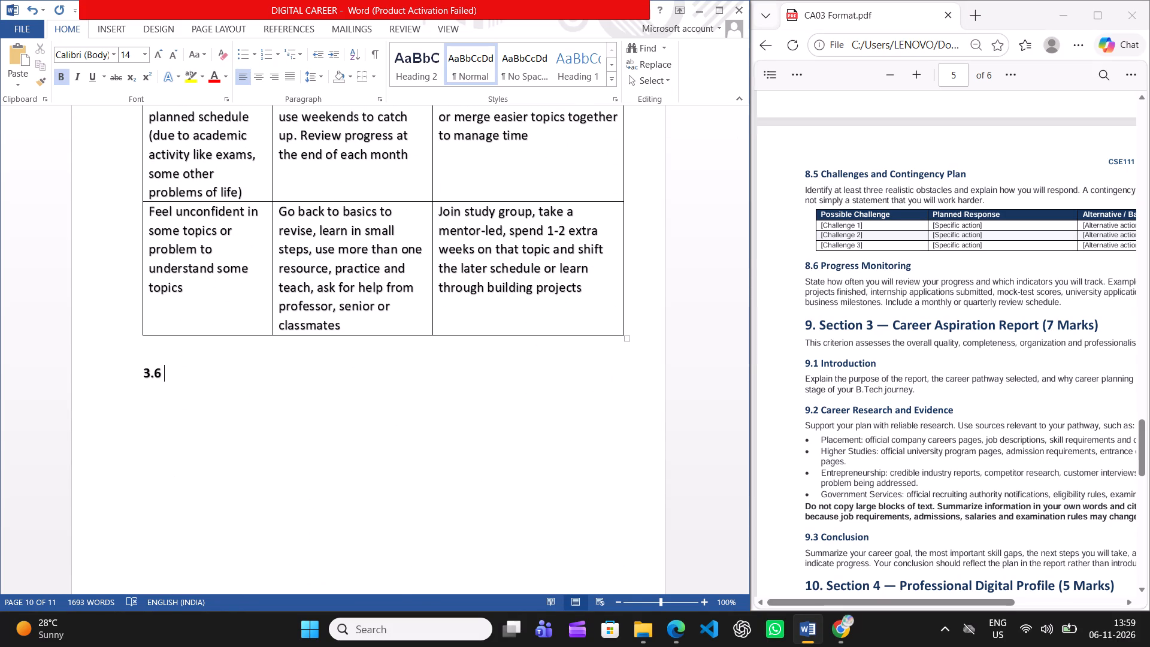
text(Progrs)
key(BackSpace)
text(ess)
key(space)
text(Mo)
text(nitoring)
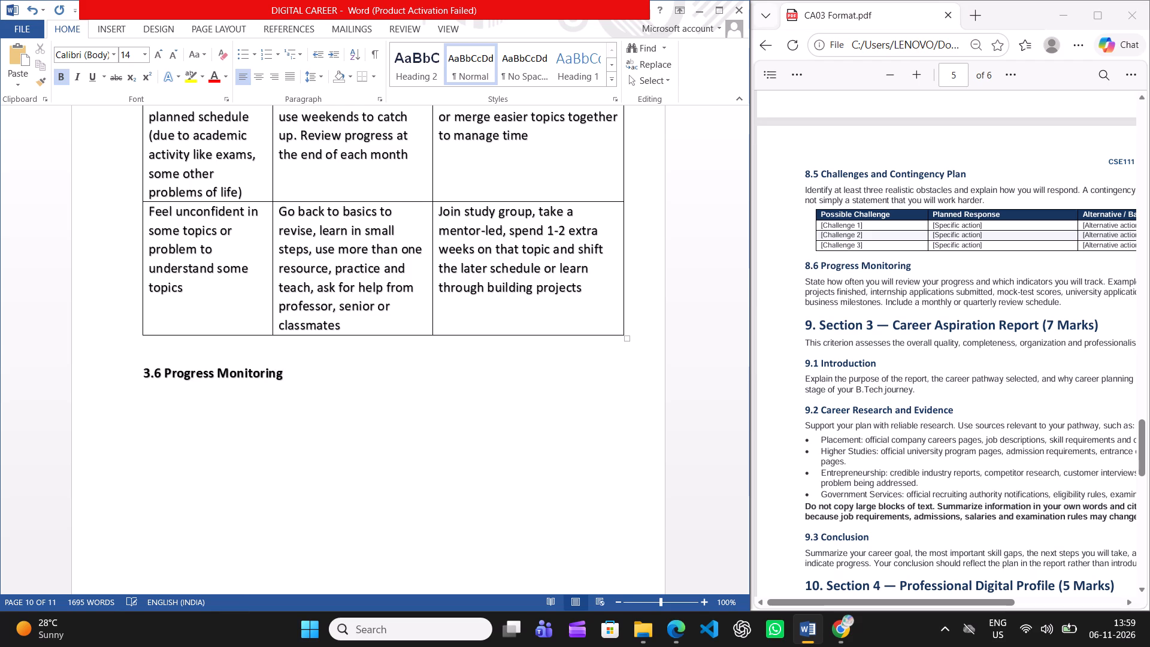
key(shift+colon)
key(Return)
click(62, 71)
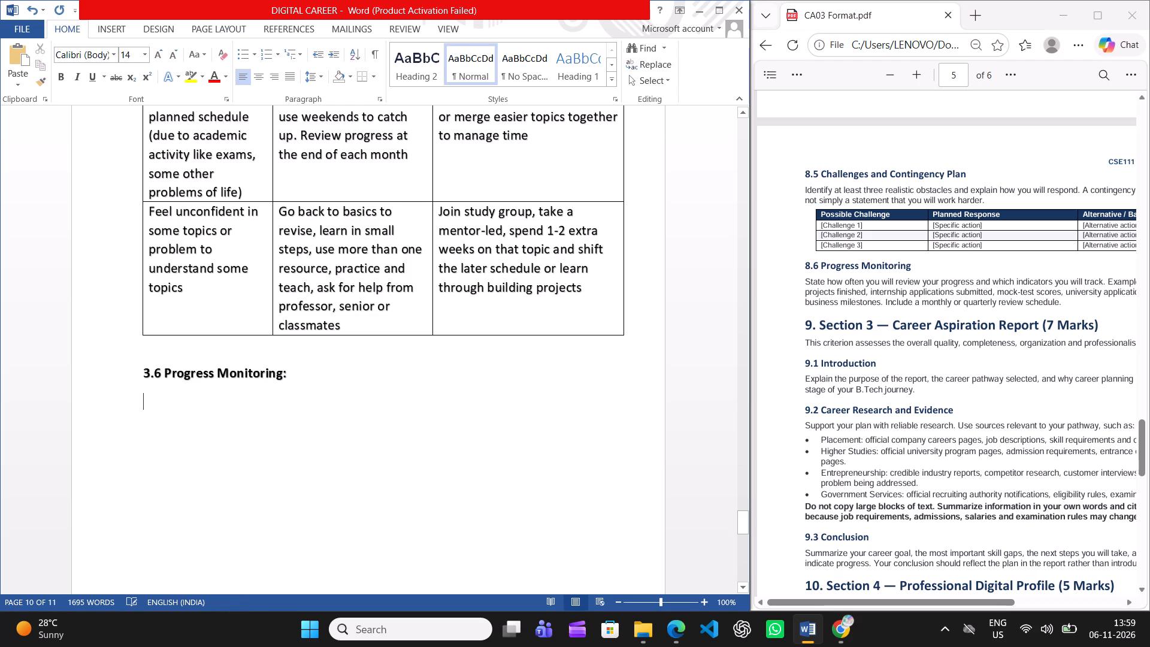
Review the report's earlier sections, from the contents page through the career roadmap to the challenges table and the 3.6 heading.
scroll(112, 199, up, 12)
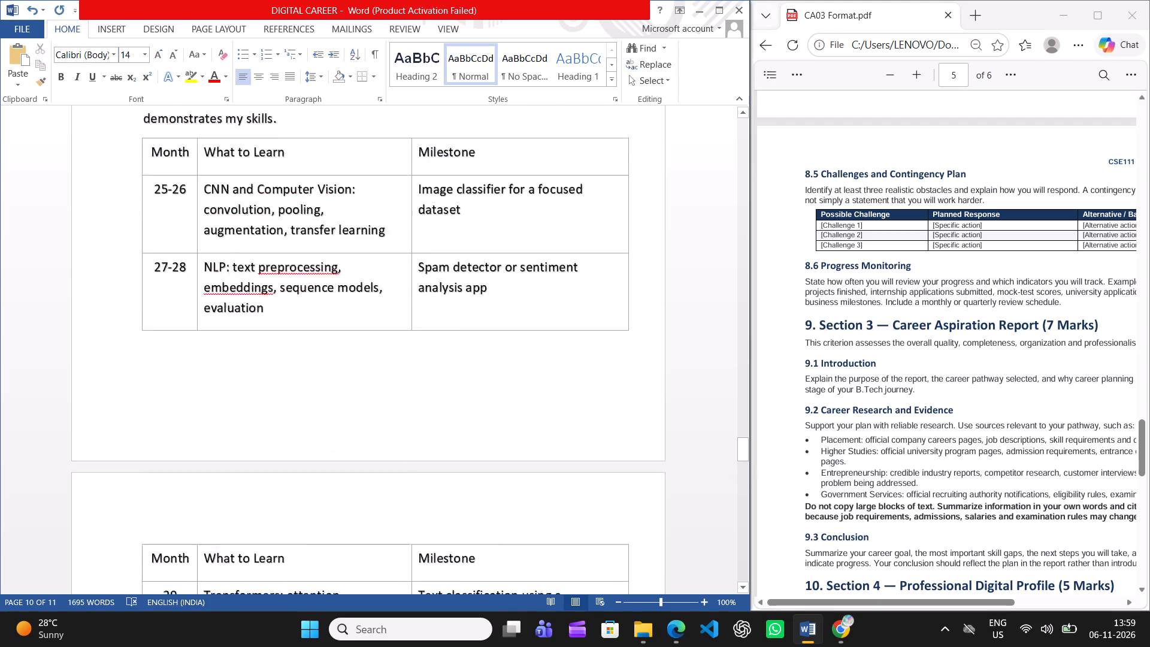
scroll(112, 199, up, 6)
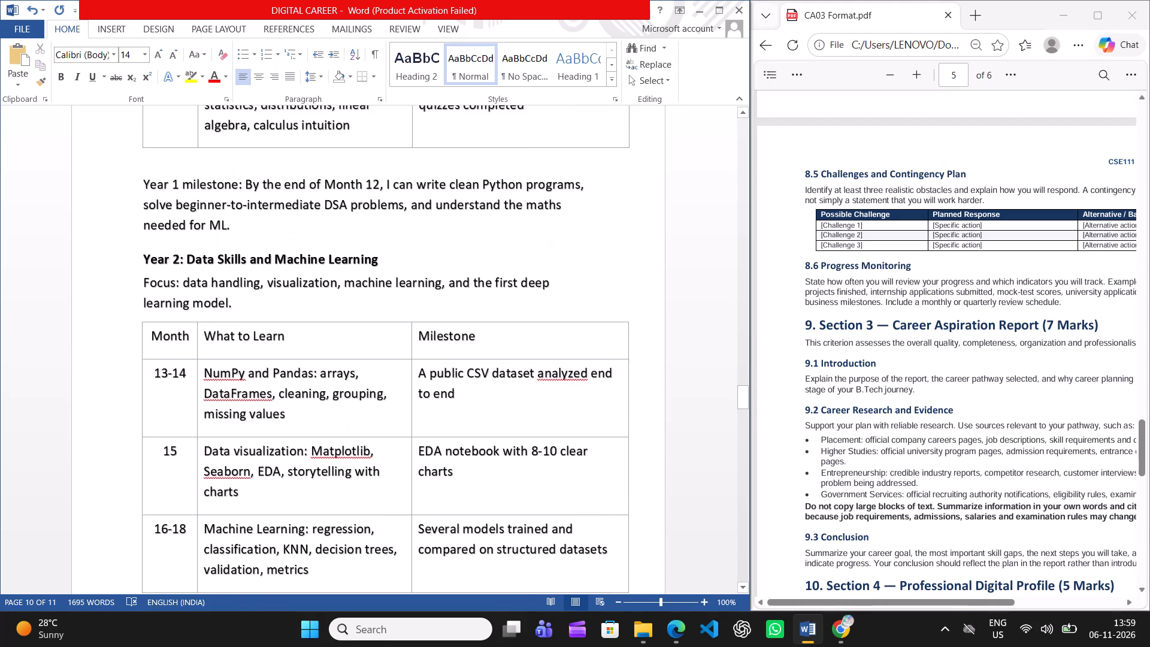
scroll(112, 199, up, 8)
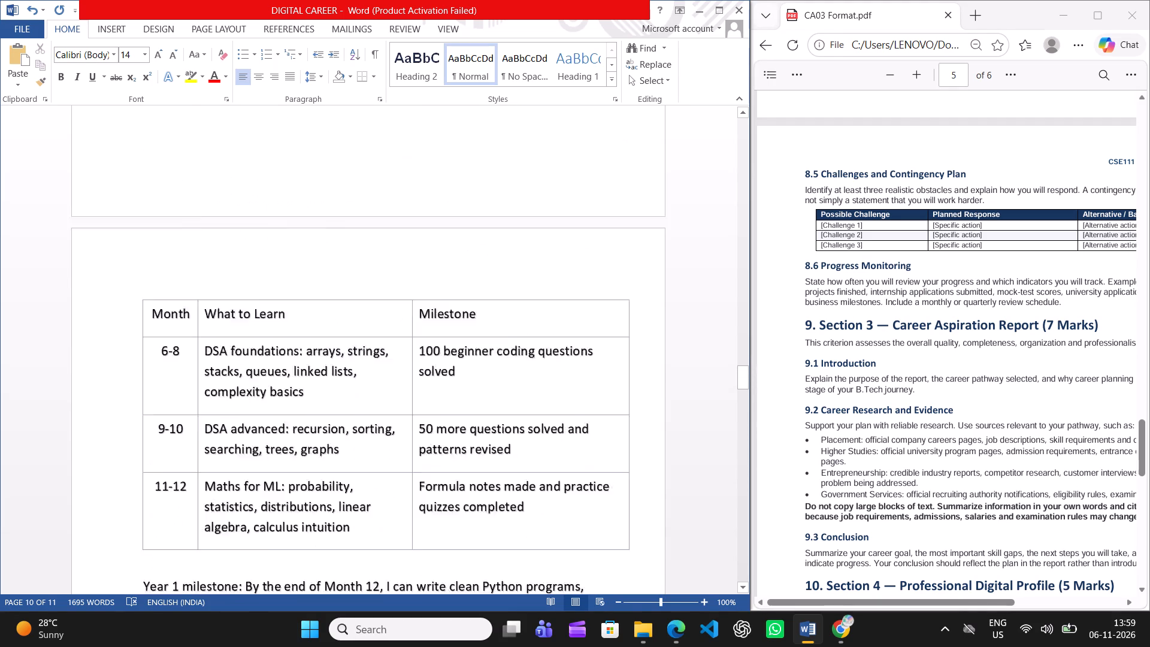
scroll(112, 199, up, 4)
scroll(112, 199, down, 1)
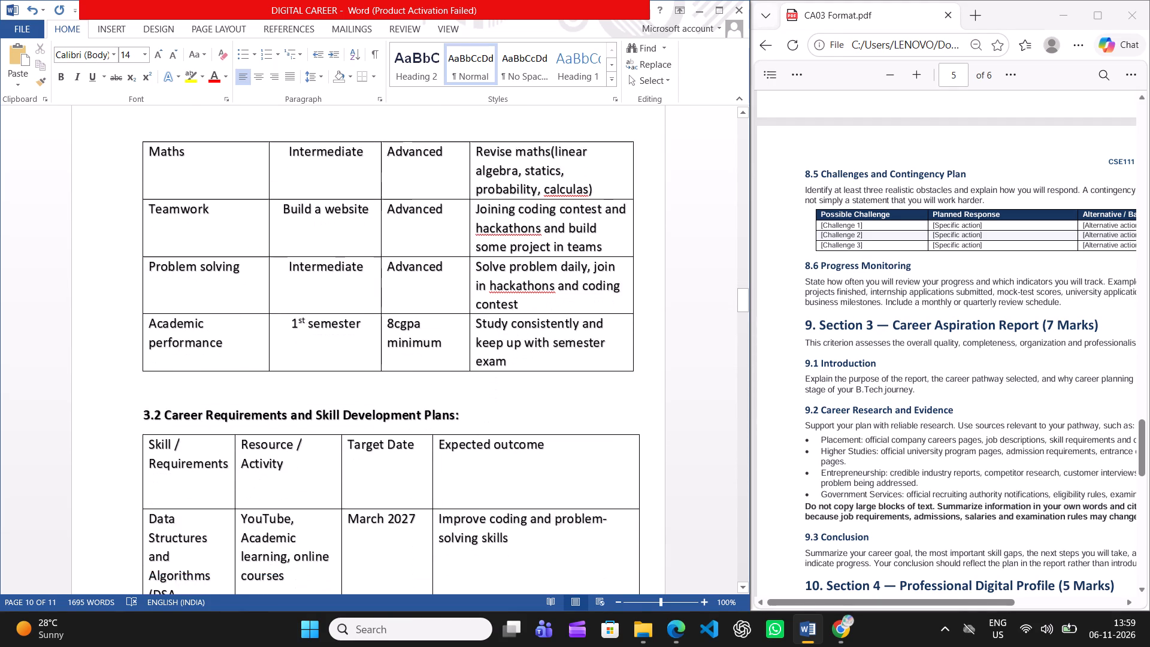
scroll(112, 199, down, 1)
scroll(112, 199, up, 20)
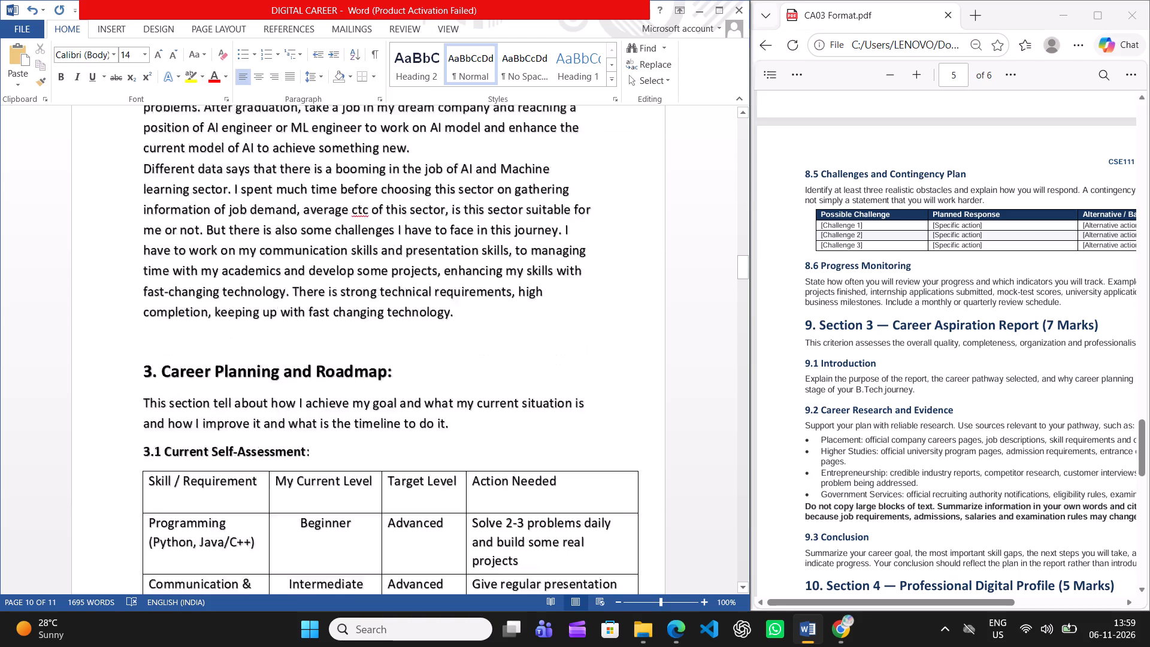
scroll(112, 199, up, 14)
scroll(112, 199, down, 3)
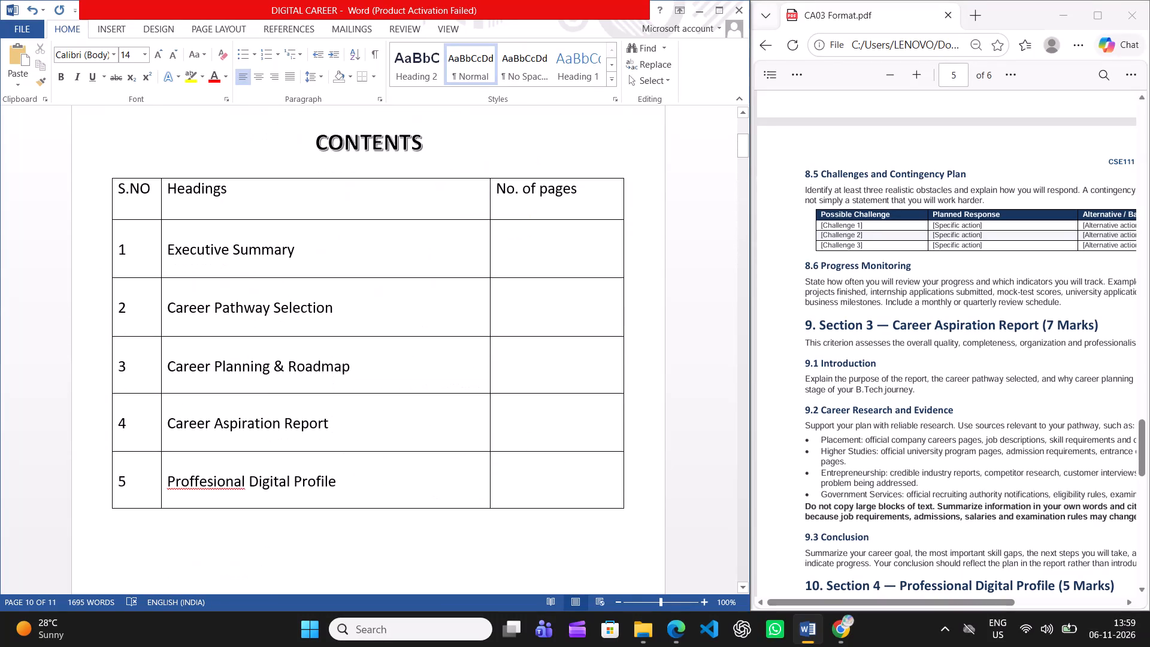
scroll(112, 199, down, 11)
scroll(112, 199, up, 2)
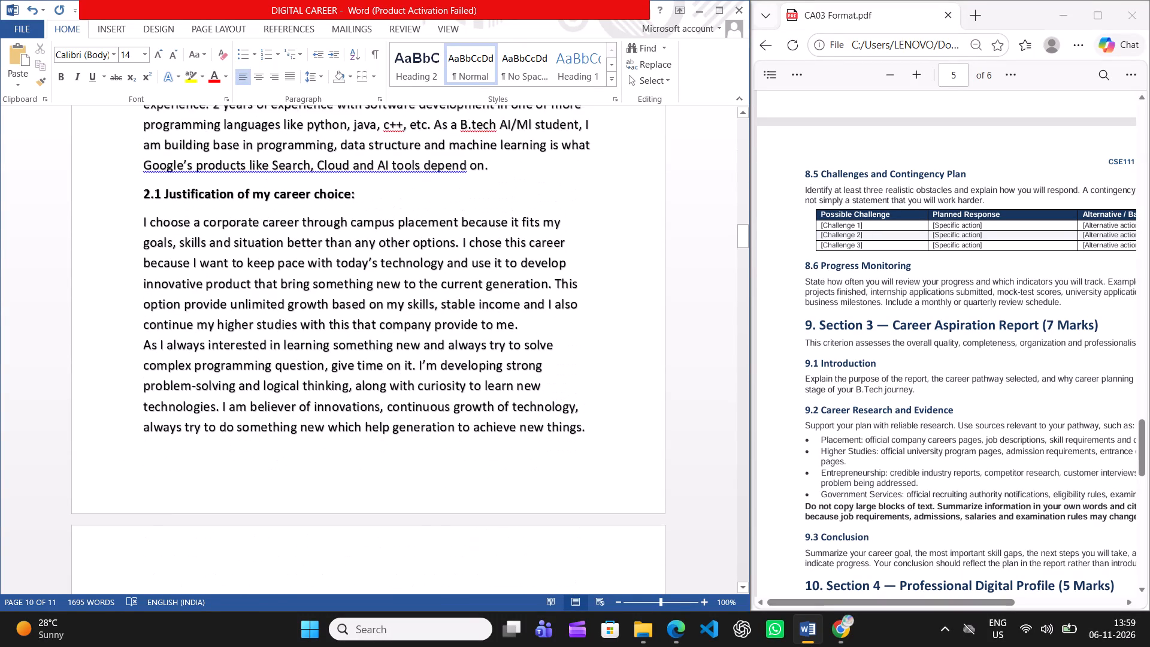
scroll(112, 199, up, 4)
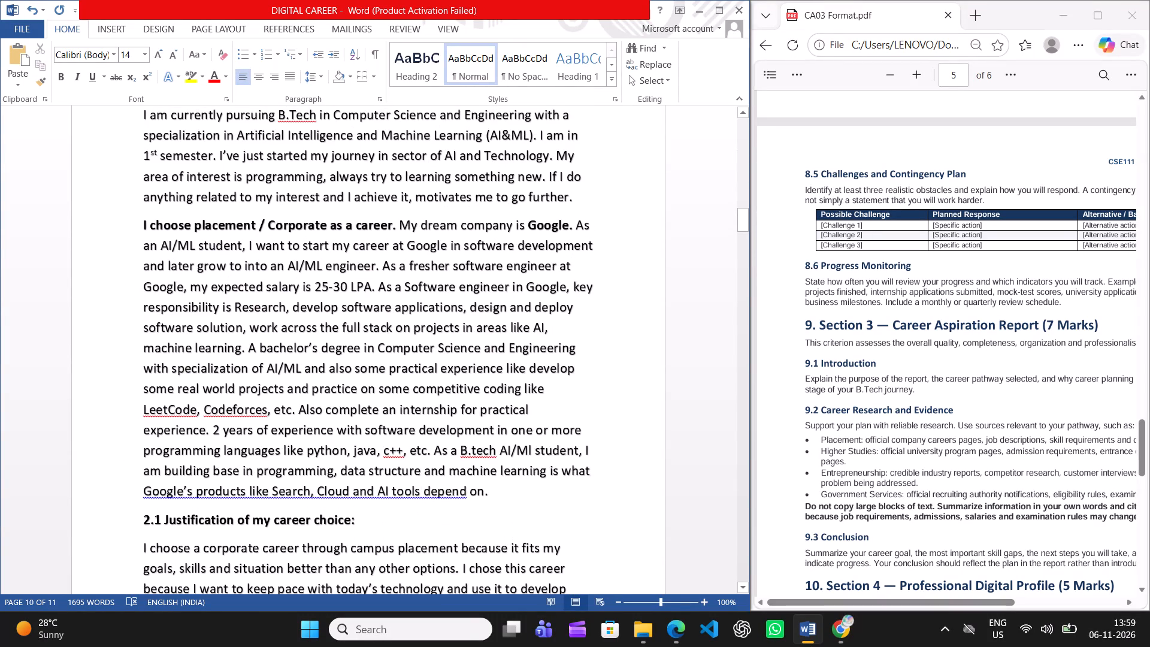
scroll(112, 199, up, 1)
scroll(112, 199, down, 1)
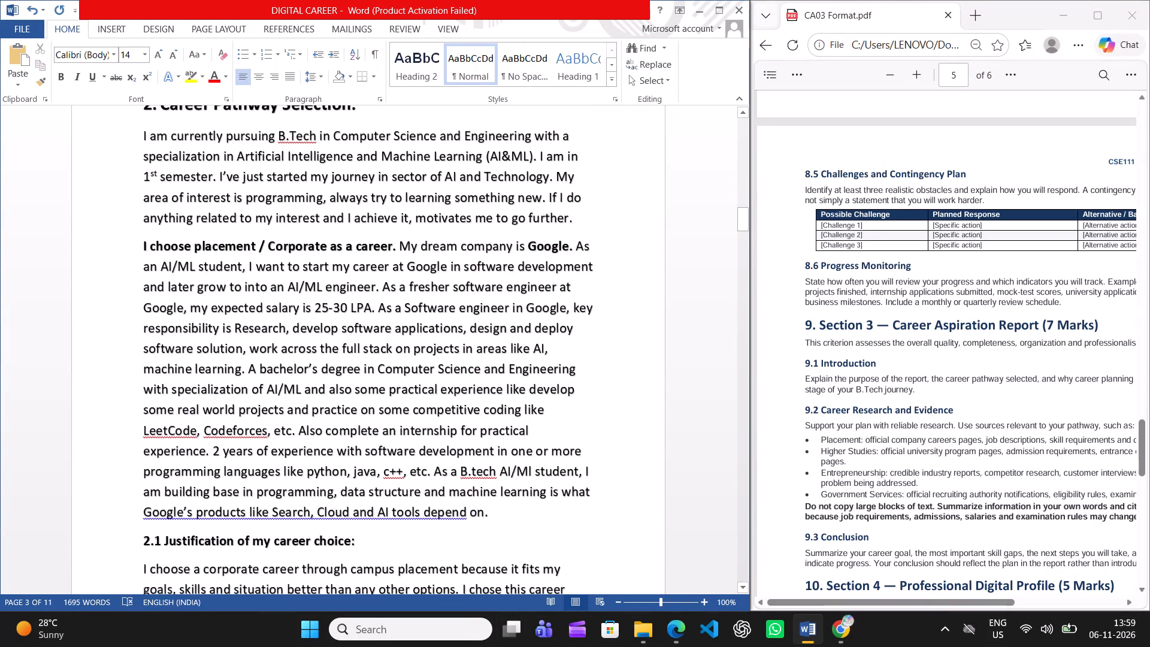
scroll(112, 199, down, 2)
scroll(112, 199, up, 1)
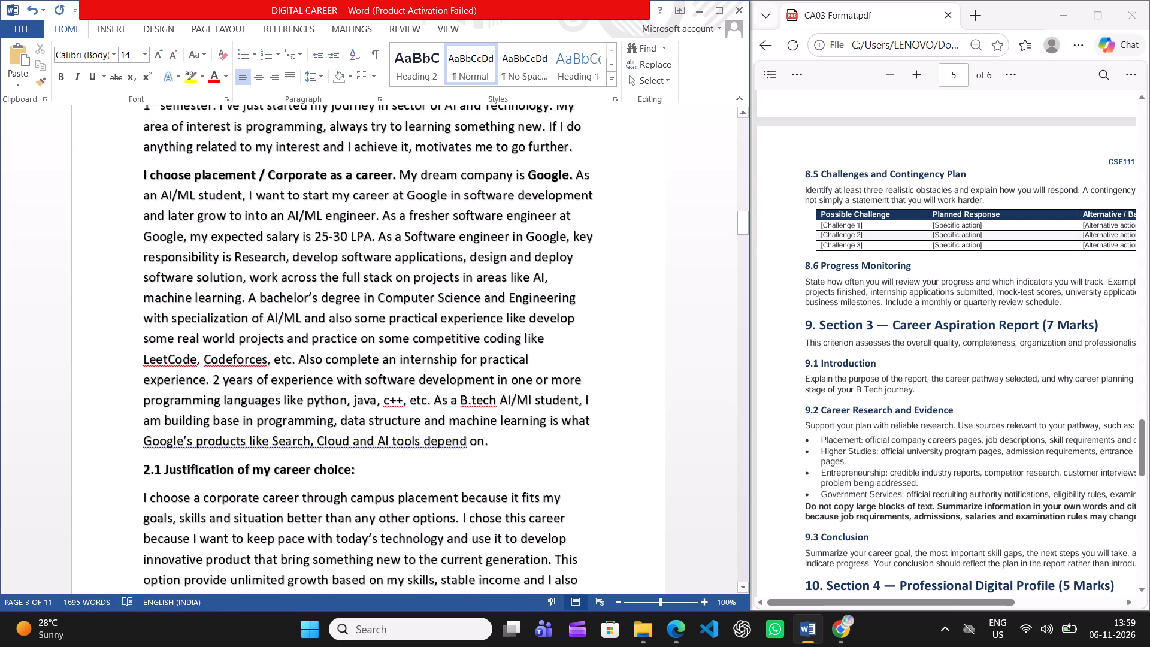
scroll(112, 199, down, 12)
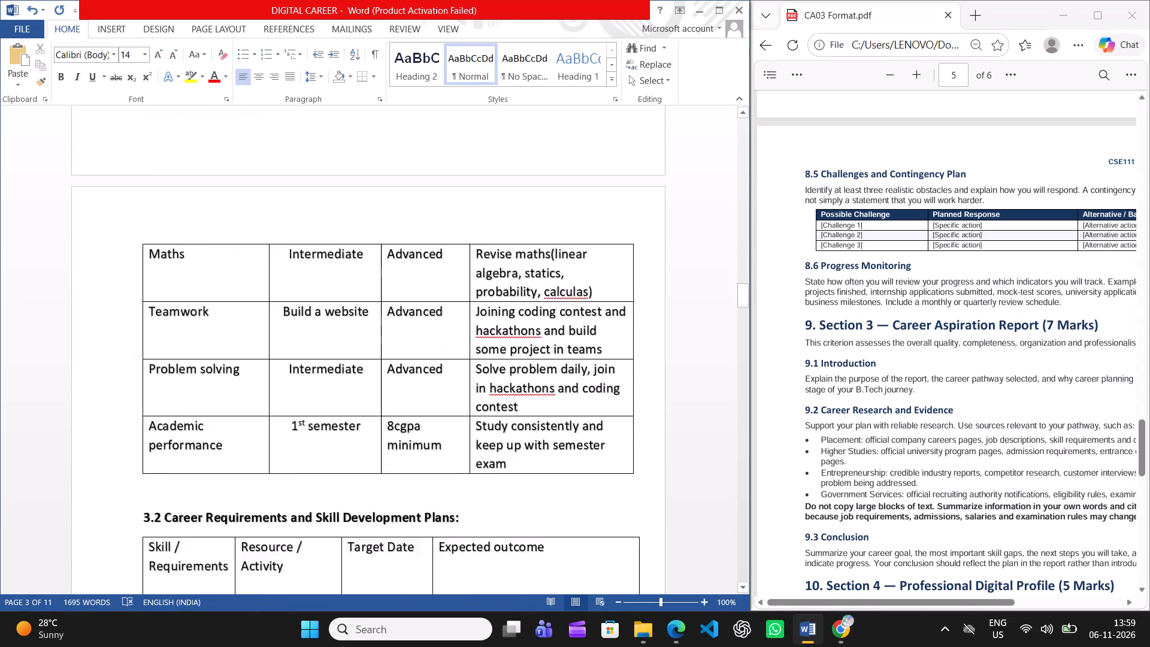
scroll(112, 199, down, 5)
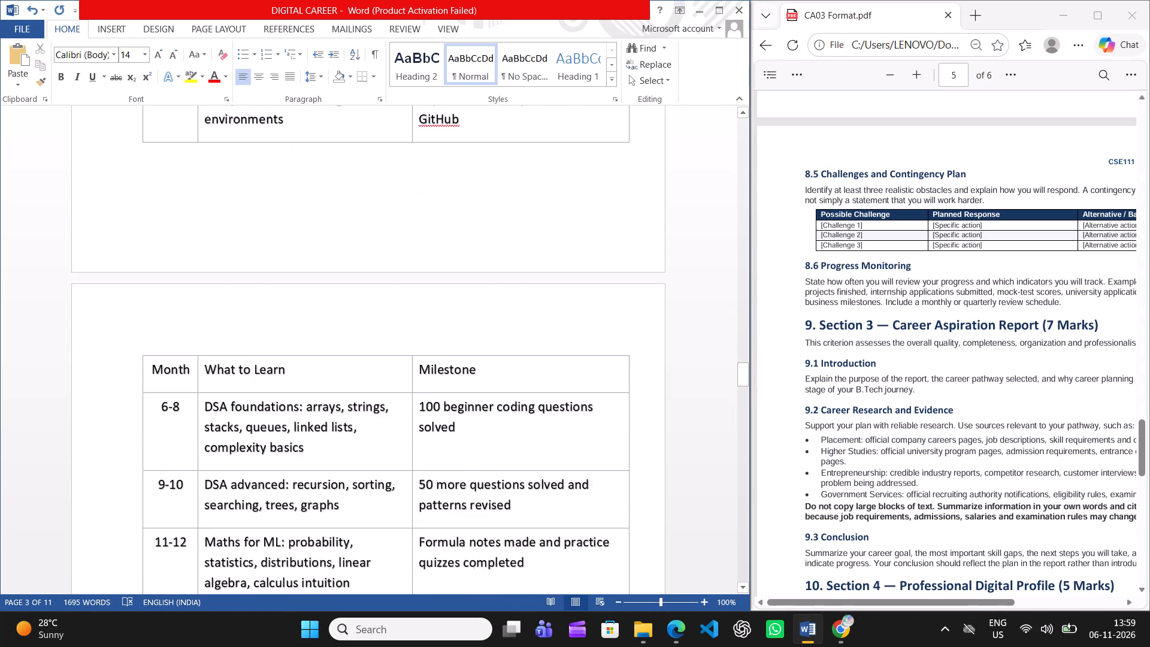
scroll(112, 199, down, 9)
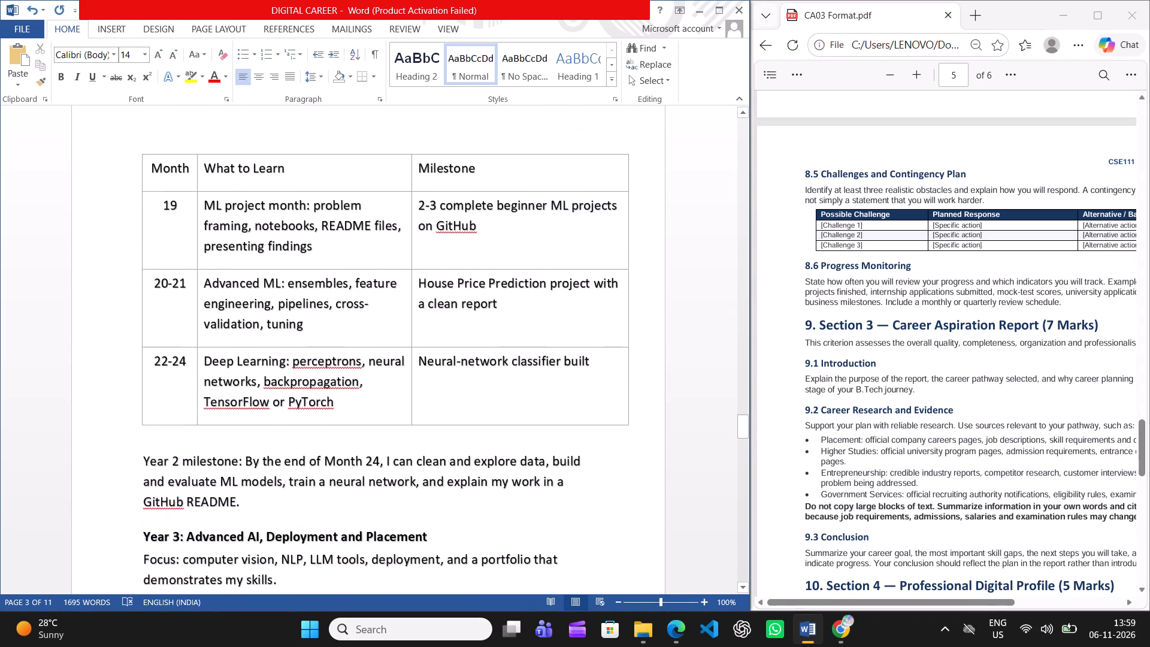
scroll(112, 199, down, 10)
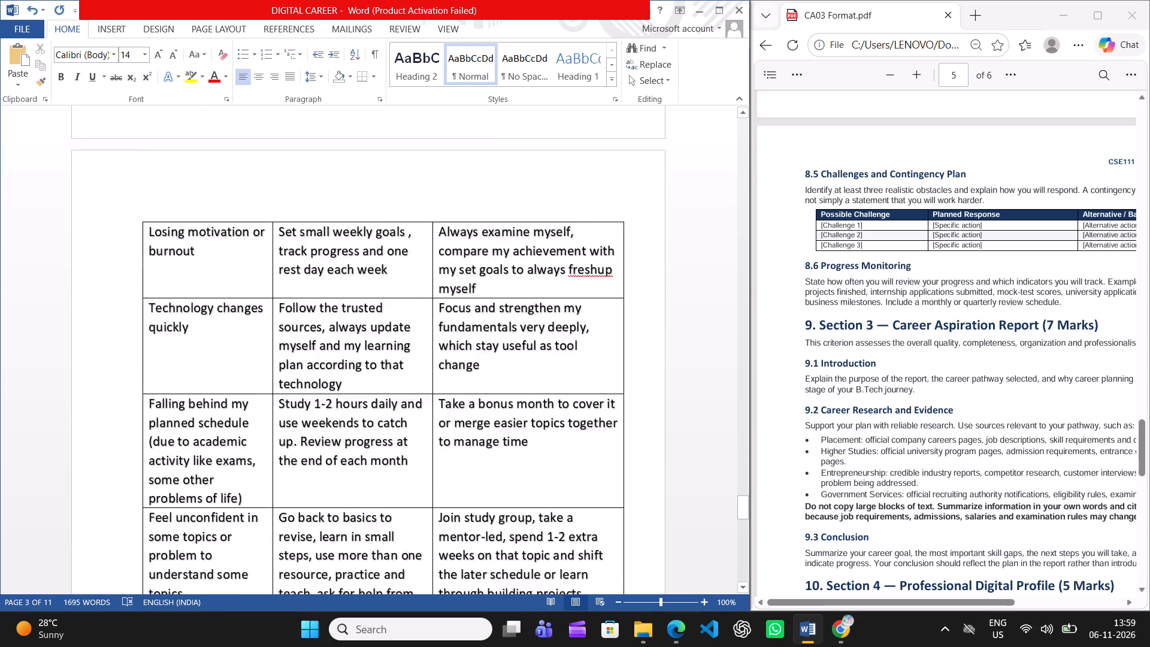
scroll(112, 199, down, 5)
scroll(112, 199, up, 9)
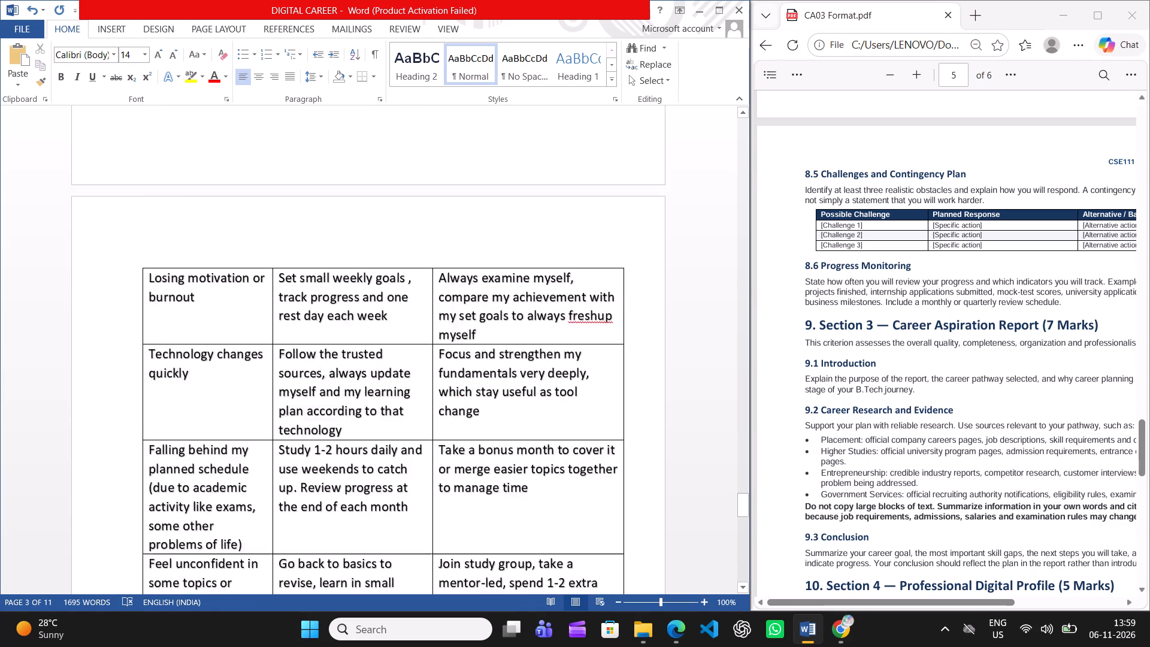
scroll(112, 199, down, 8)
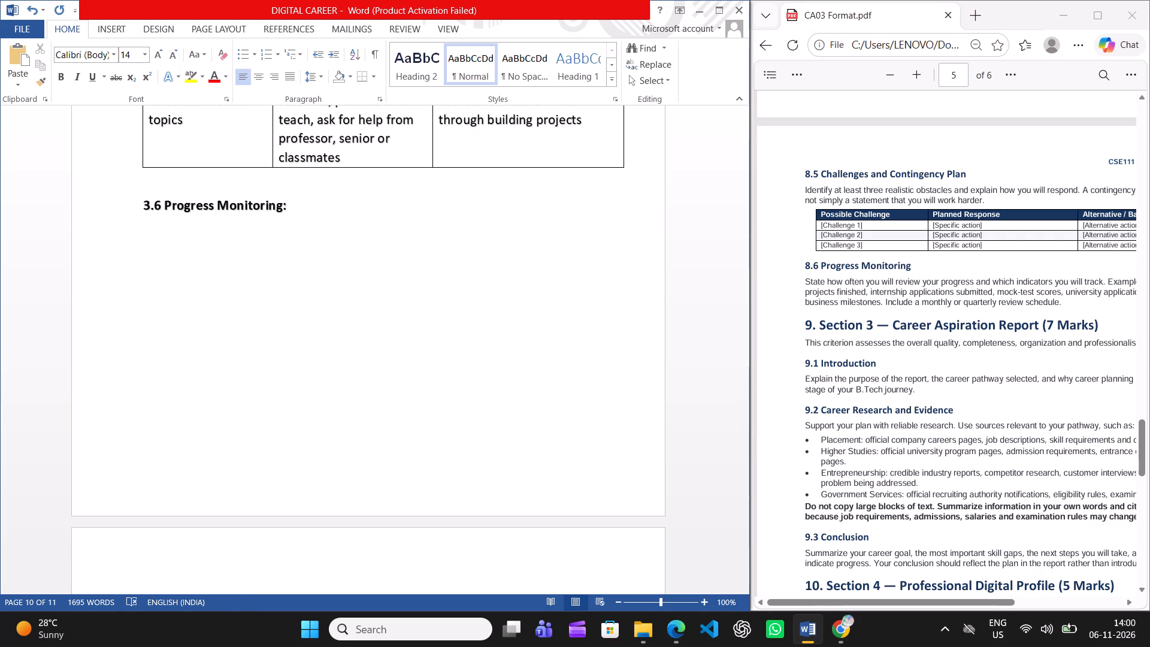
Read the 8.6 Progress Monitoring requirements across their full width in the CA03 Format guide.
scroll(972, 298, left, 1)
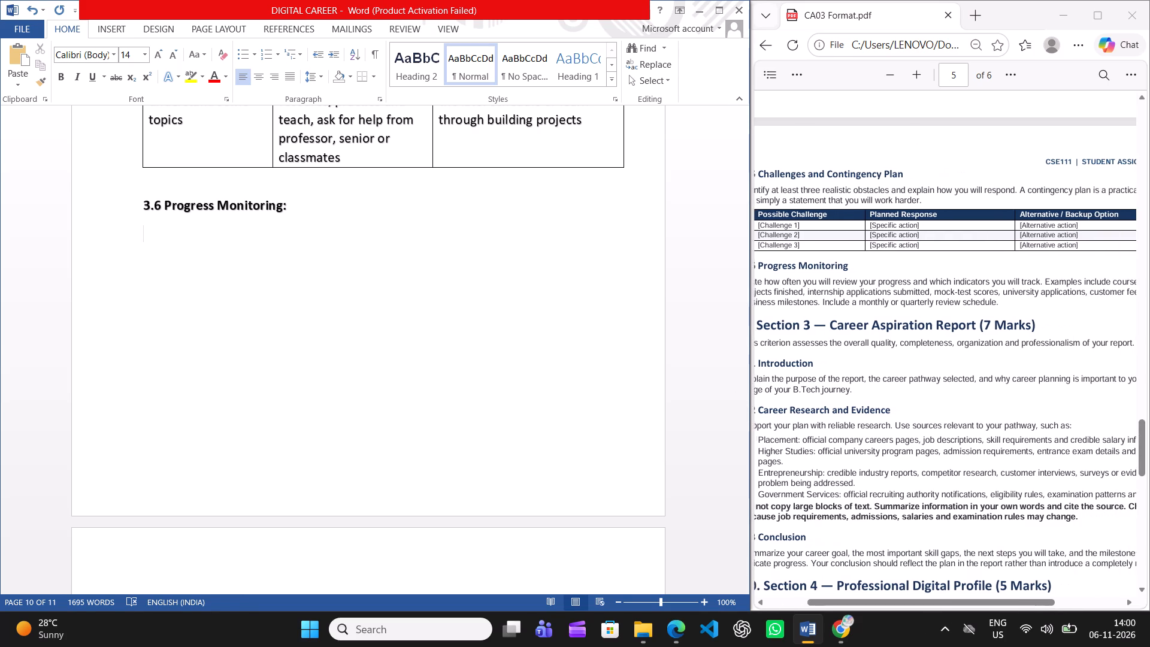
scroll(972, 298, left, 1)
scroll(972, 298, right, 1)
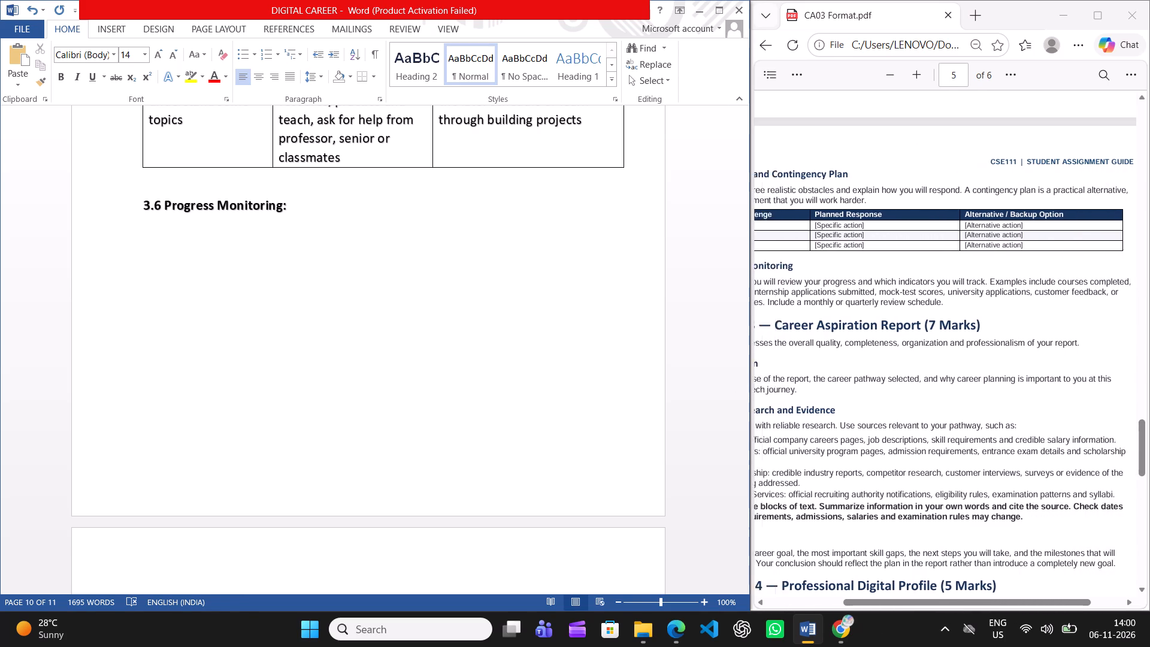
scroll(972, 298, right, 2)
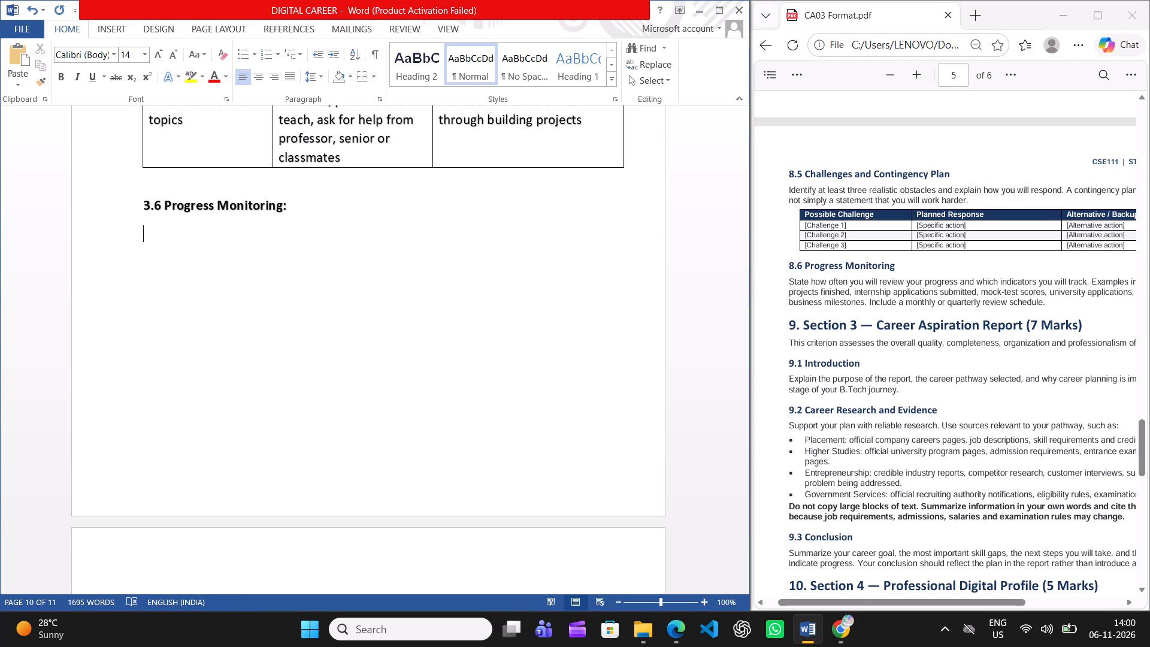
scroll(972, 298, left, 2)
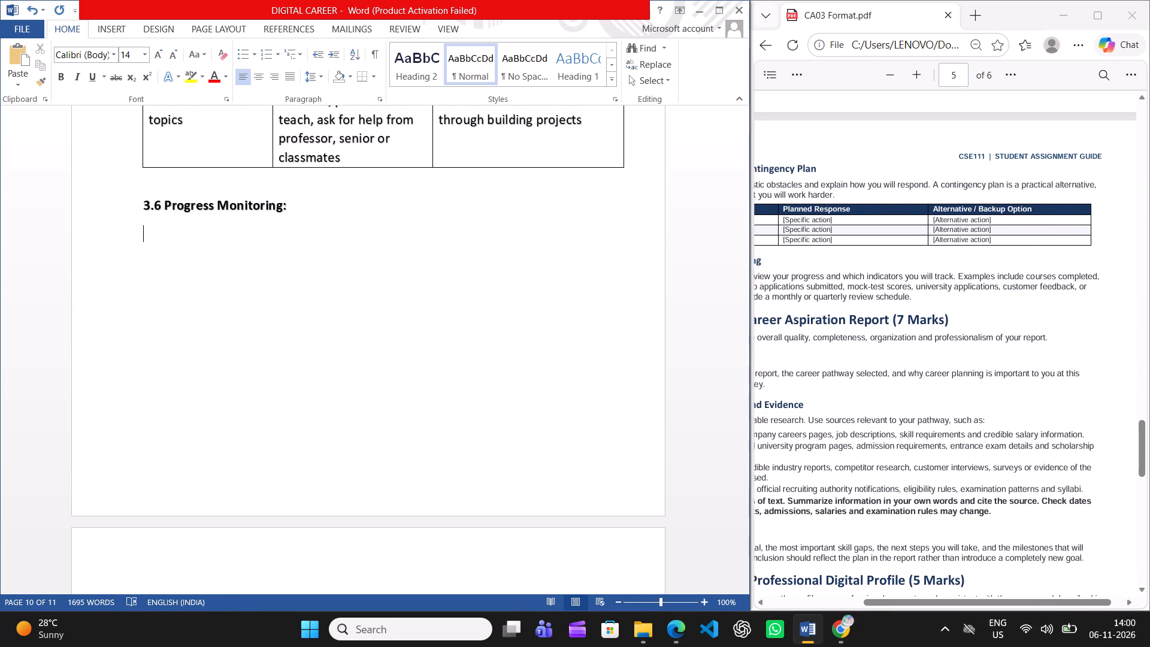
scroll(972, 298, left, 1)
scroll(972, 298, right, 1)
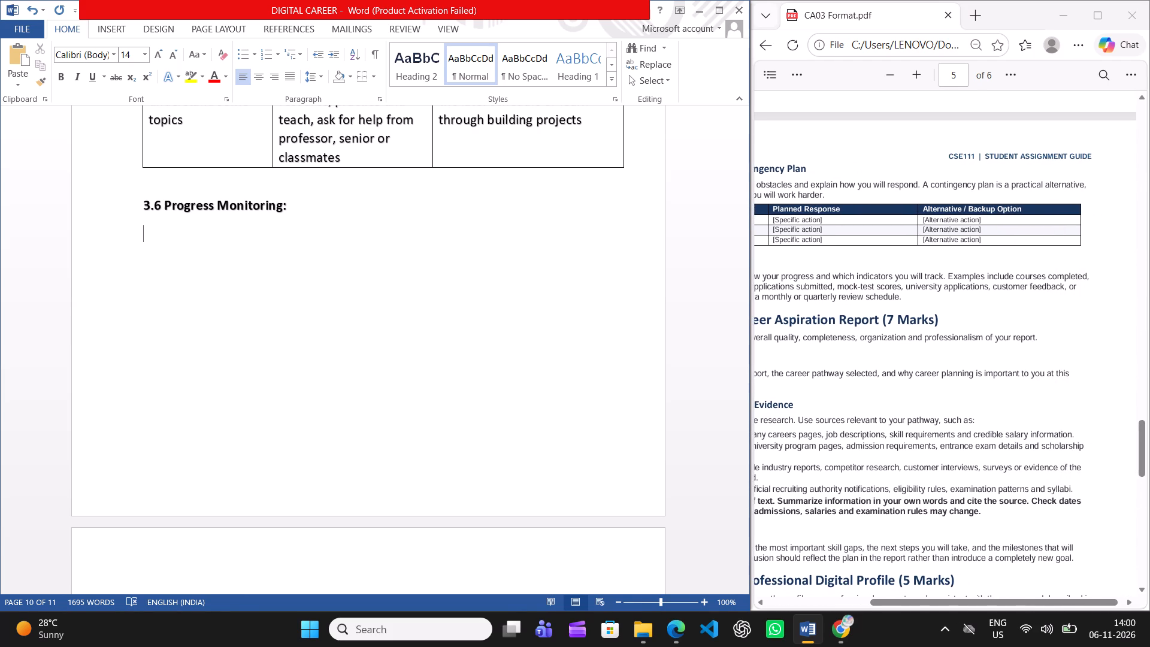
scroll(972, 298, right, 2)
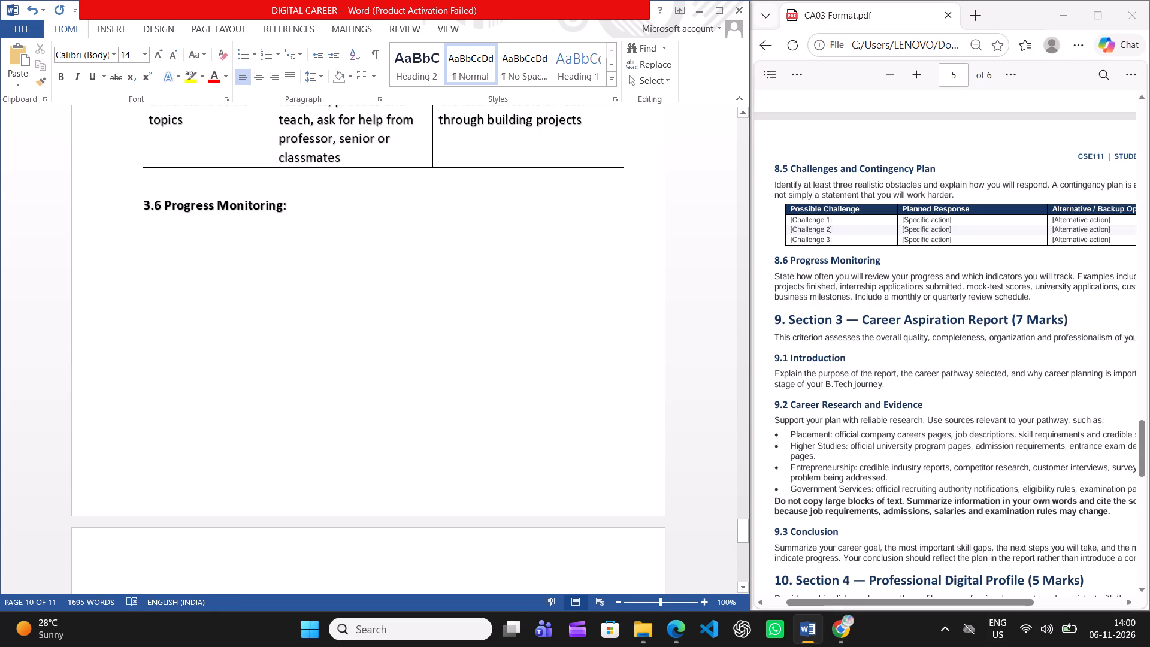
Begin the 3.6 Progress Monitoring paragraph with "I monitor my progress by comparing my schedule".
text(I)
key(space)
text(monitor my progress)
key(space)
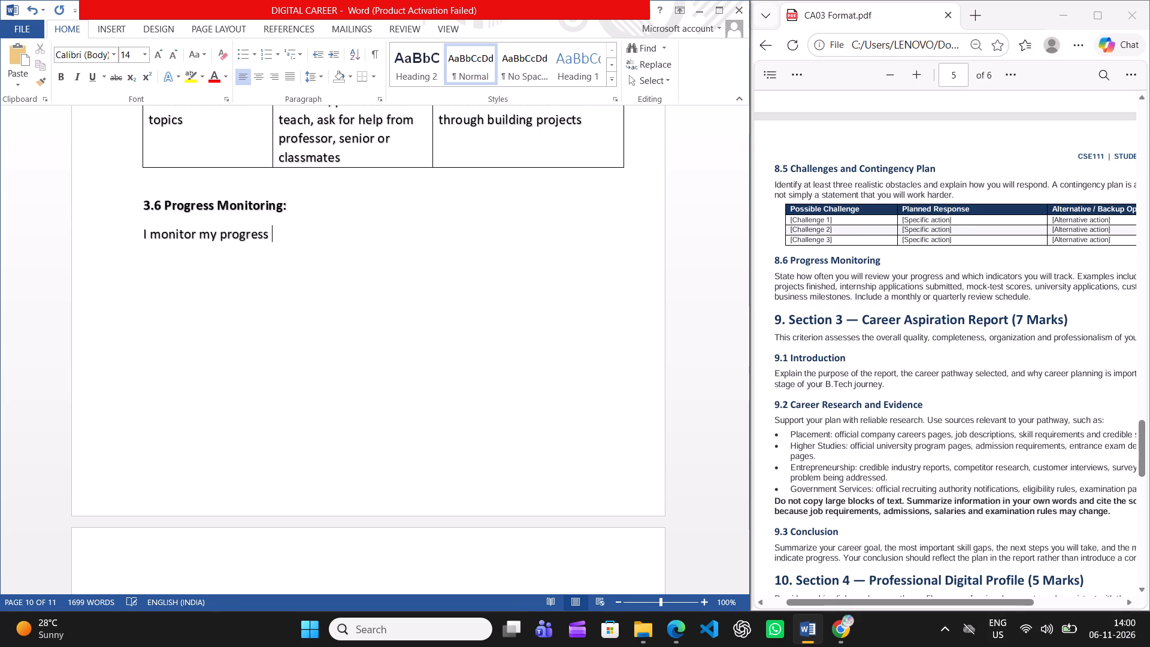
text(by)
key(space)
text(comparing my s)
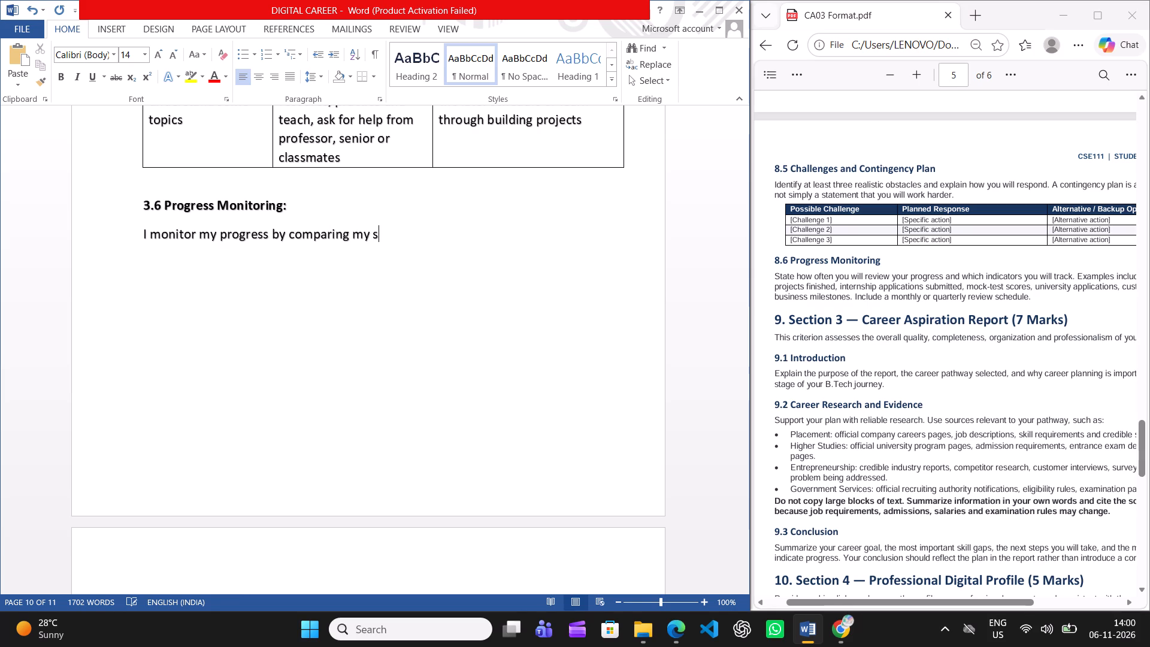
text(chedule)
key(space)
Continue the 3.6 opening sentence with "with at what stage I currently stand".
text(with)
key(space)
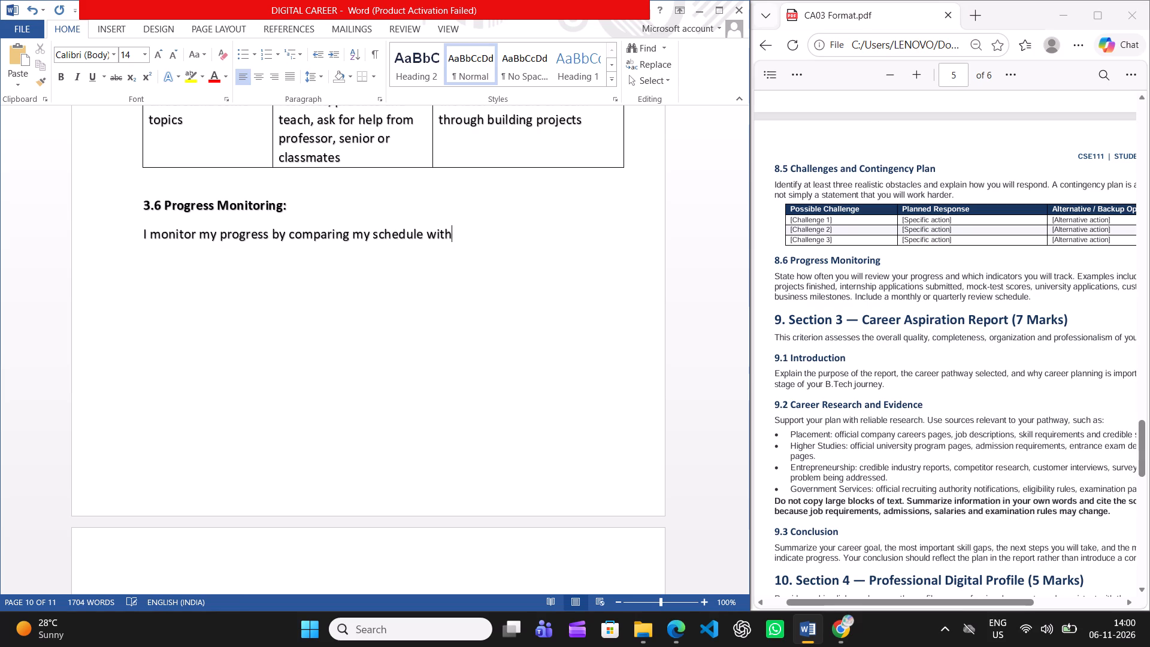
text(at what stage)
key(space)
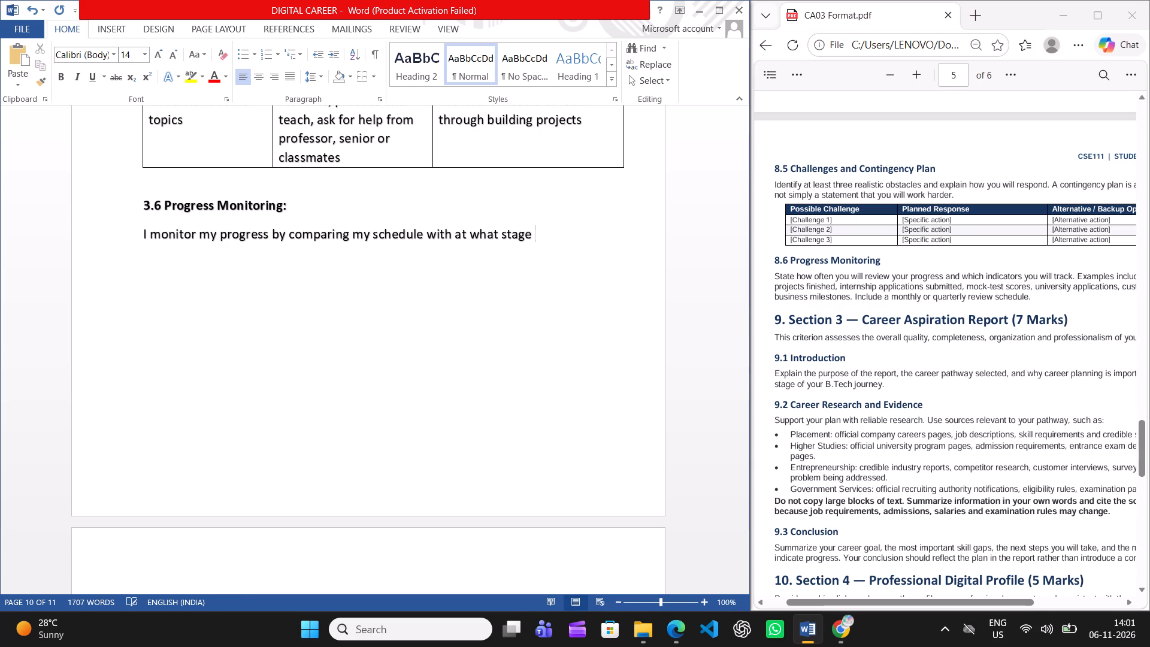
key(i)
key(space)
text(currently st)
text(and)
key(space)
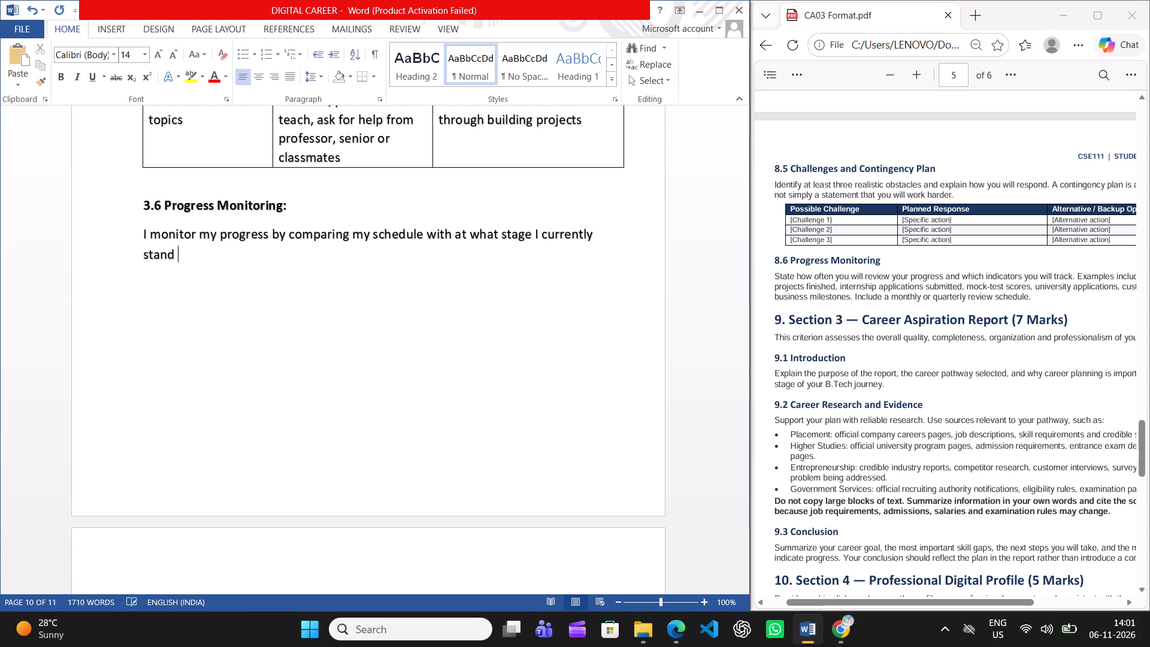
key(BackSpace)
End the opening 3.6 sentence with a full stop and start the second one with "If it matches more than 90%".
text(. If it)
key(space)
text(mat)
text(ches more the n)
key(BackSpace)
key(BackSpace)
key(BackSpace)
text(an)
key(space)
text(90)
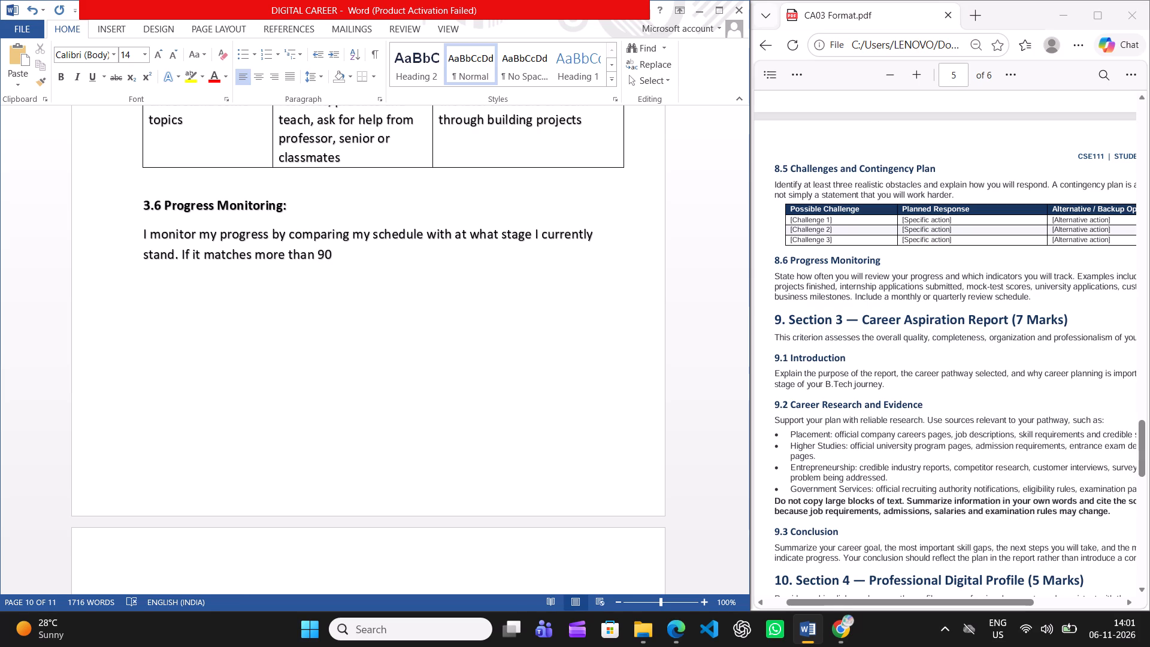
key(shift+percent)
key(space)
Continue the second 3.6 sentence with "it feels good but less than".
text(it f)
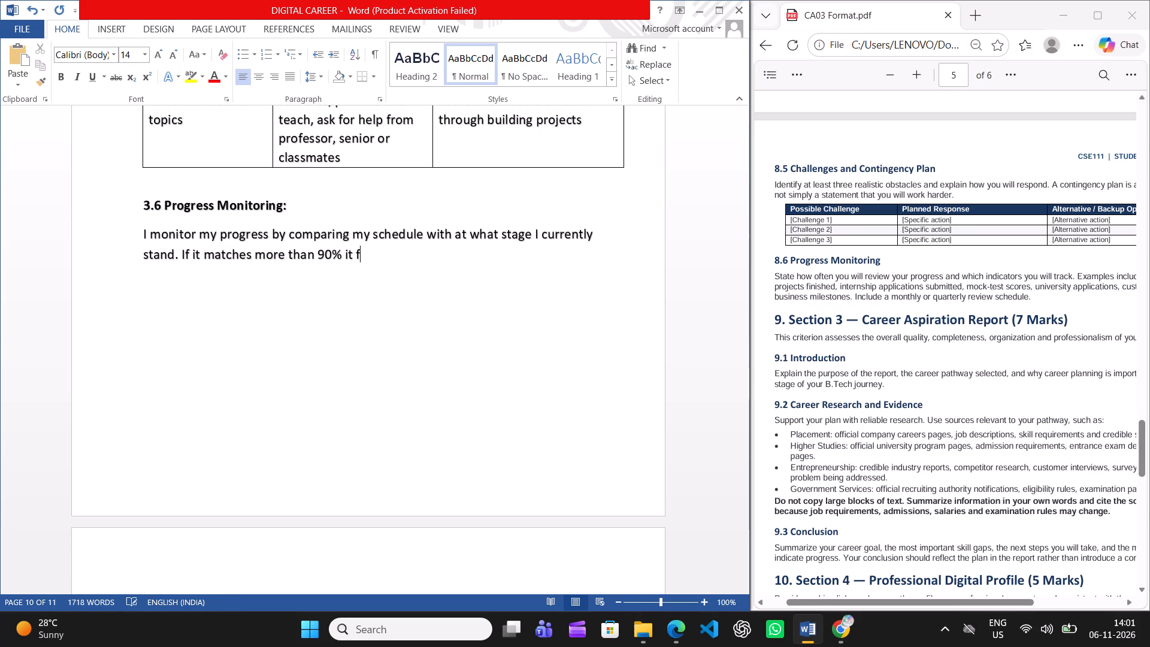
text(eel)
text(s)
key(space)
text(gool)
key(space)
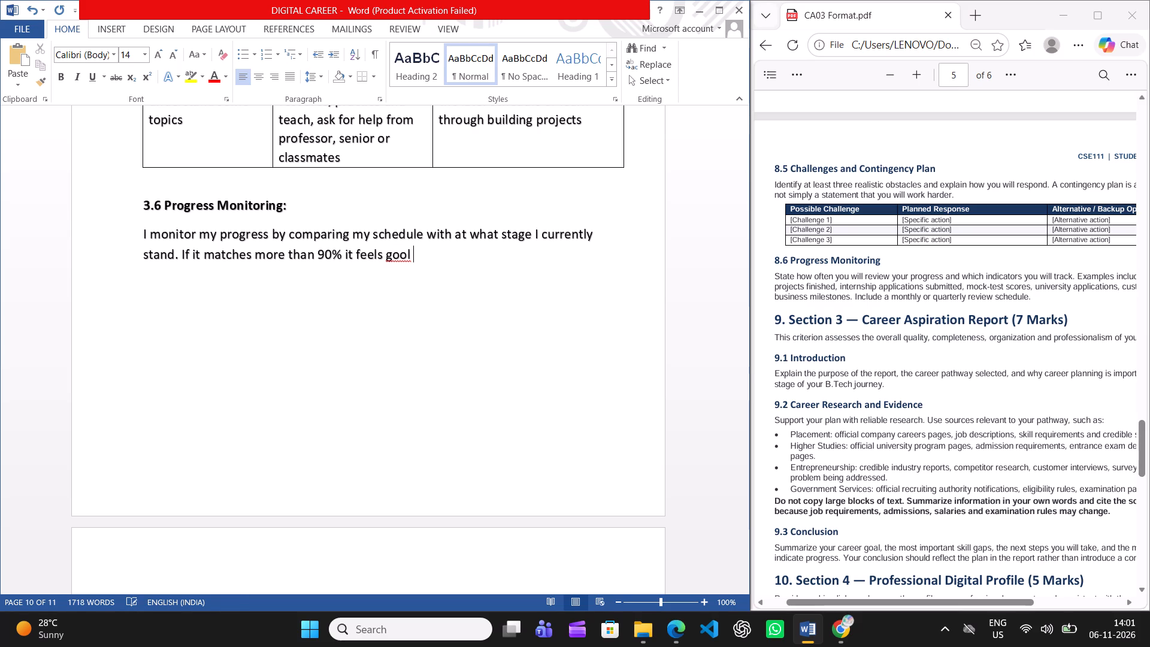
key(BackSpace)
key(BackSpace)
text(d)
key(space)
text(but)
key(space)
text(lexx)
key(BackSpace)
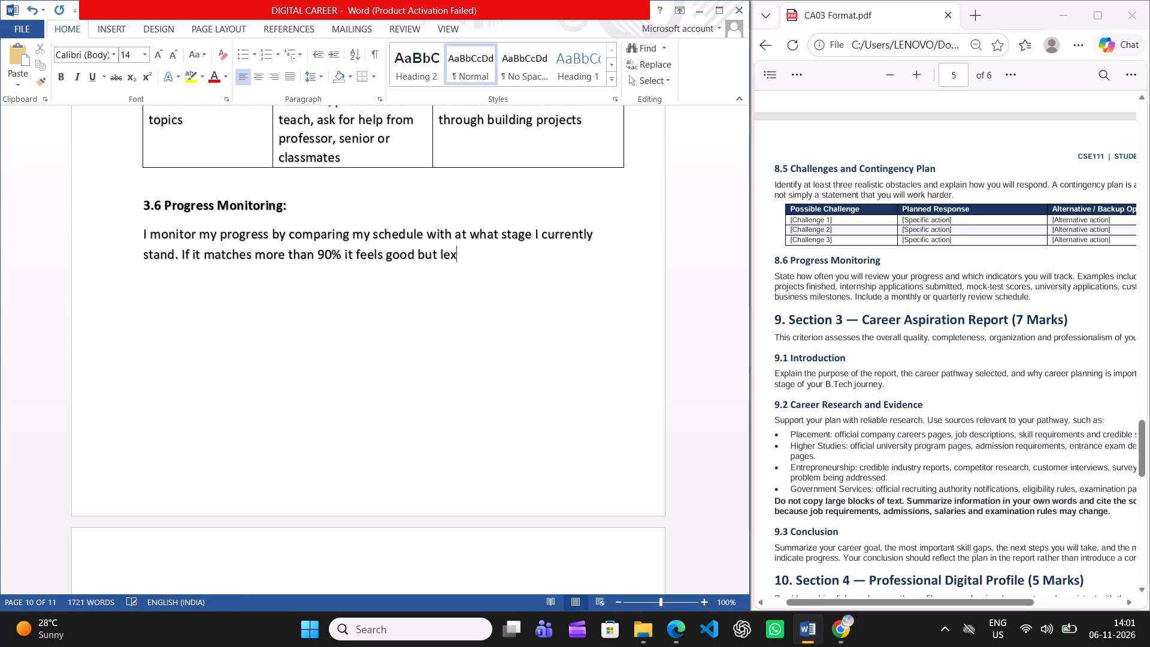
key(BackSpace)
text(ss than)
key(space)
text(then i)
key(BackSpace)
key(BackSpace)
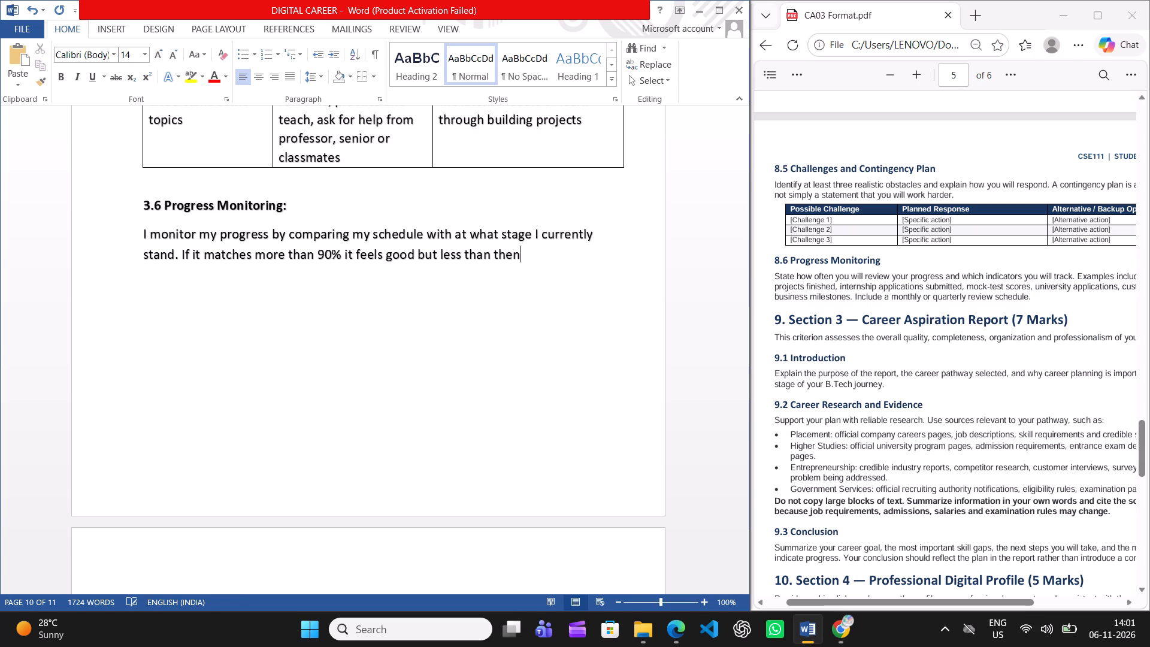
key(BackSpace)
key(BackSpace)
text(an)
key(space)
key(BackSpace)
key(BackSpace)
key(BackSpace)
Continue the 3.6 sentence with "I need to work more" directly after "less than", leaving no "then" between them.
text(en i)
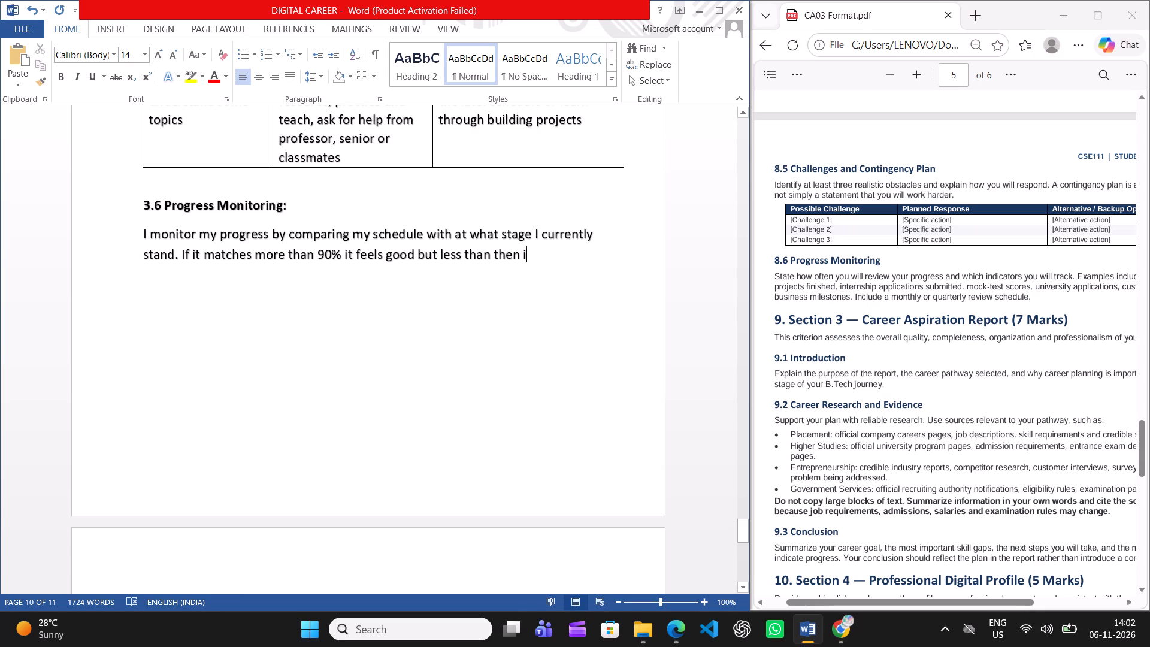
click(517, 257)
key(BackSpace)
key(BackSpace)
key(BackSpace)
key(BackSpace)
key(BackSpace)
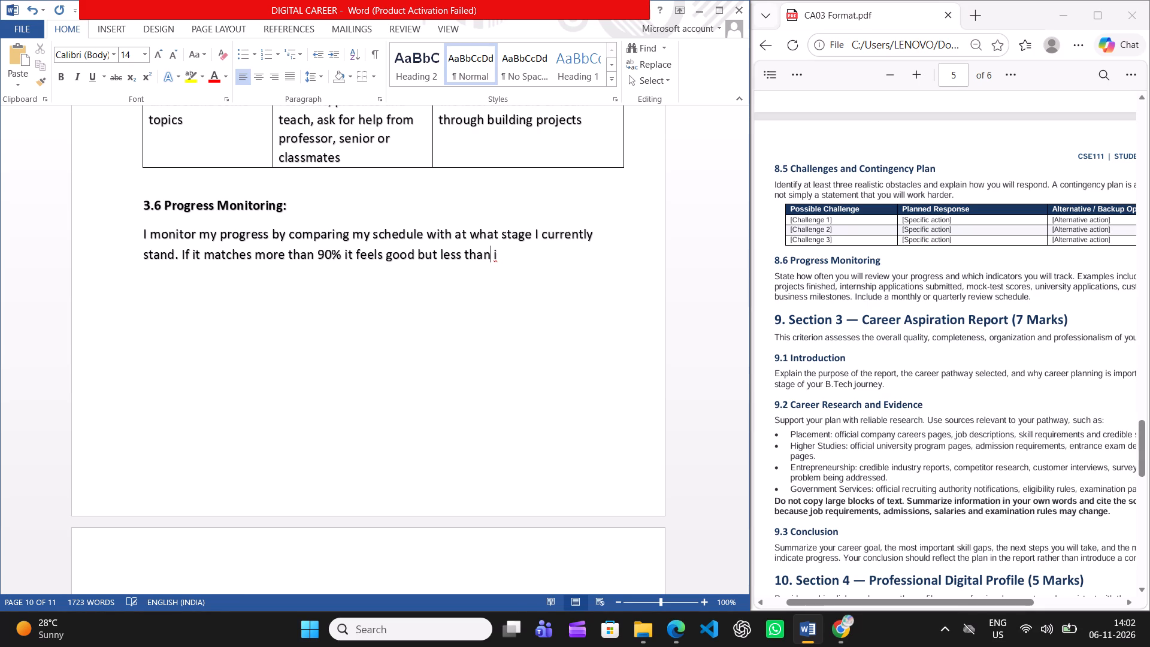
click(517, 257)
key(space)
text(neet=)
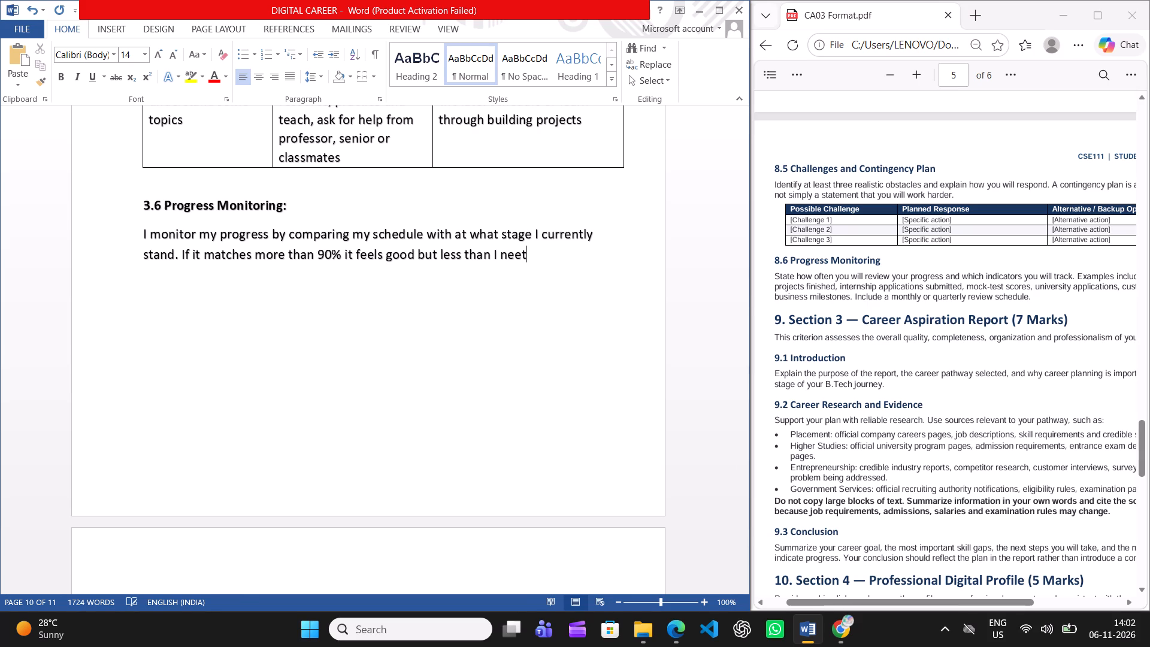
key(BackSpace)
key(BackSpace)
text(d)
key(space)
text(to work more)
key(space)
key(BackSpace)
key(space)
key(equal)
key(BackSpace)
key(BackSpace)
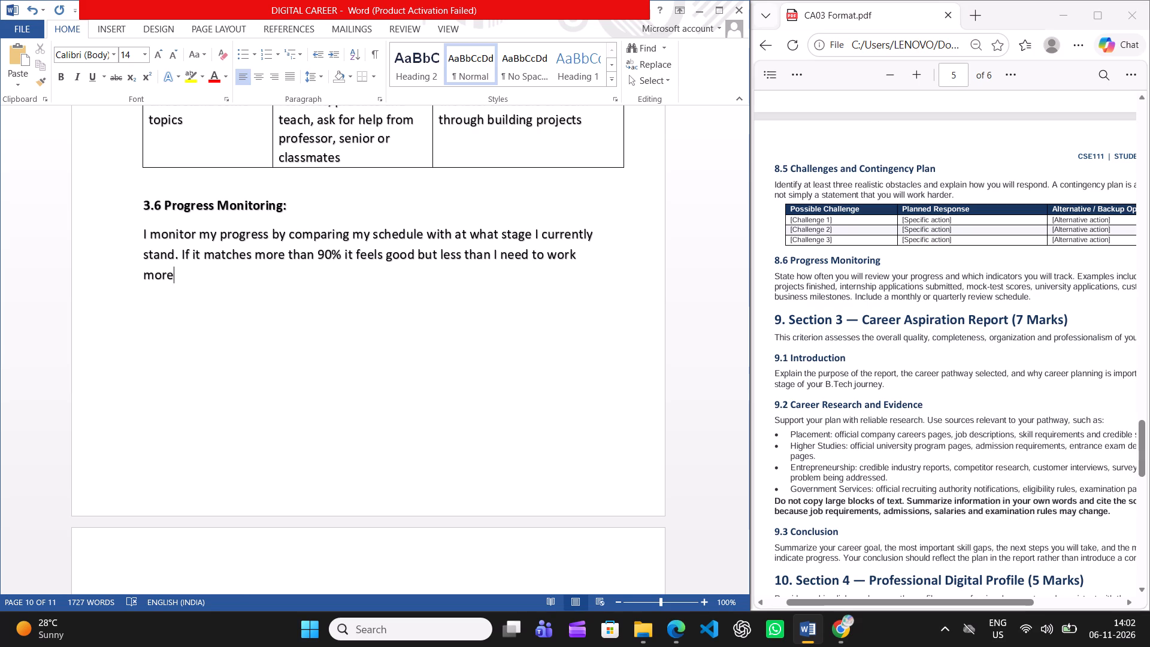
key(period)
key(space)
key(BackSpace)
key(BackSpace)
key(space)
Extend the 3.6 sentence with "or catchup my timeline".
text(or)
key(space)
key(c)
key(a)
text(tchup)
key(space)
text(my)
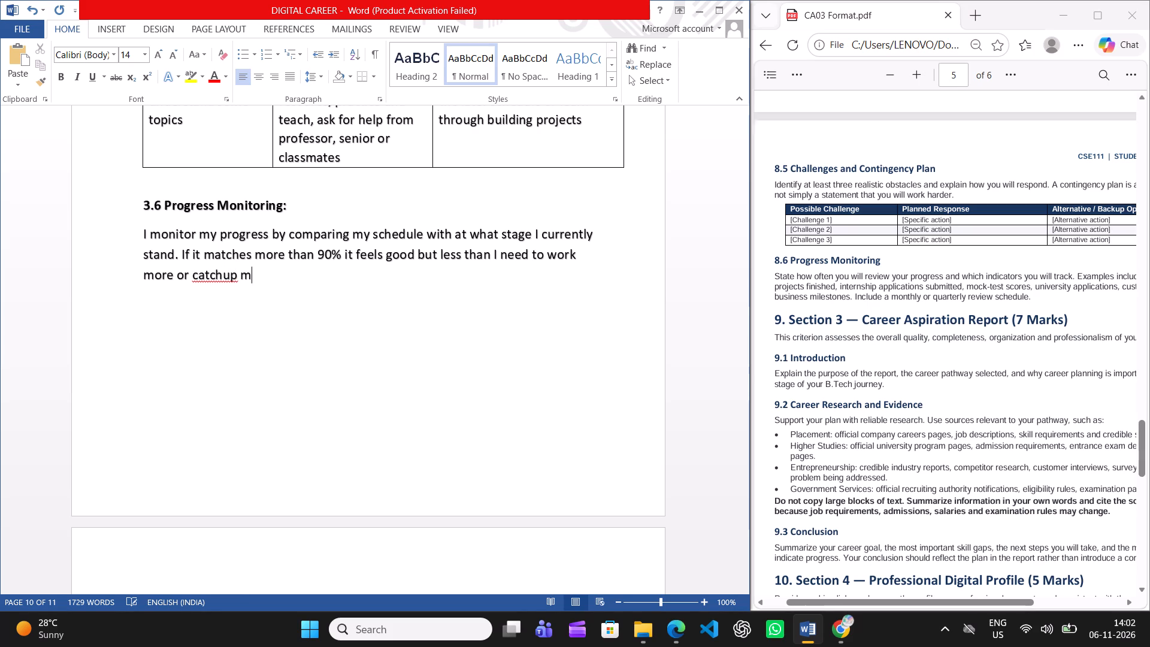
key(space)
text(timle)
key(BackSpace)
text(ine)
key(space)
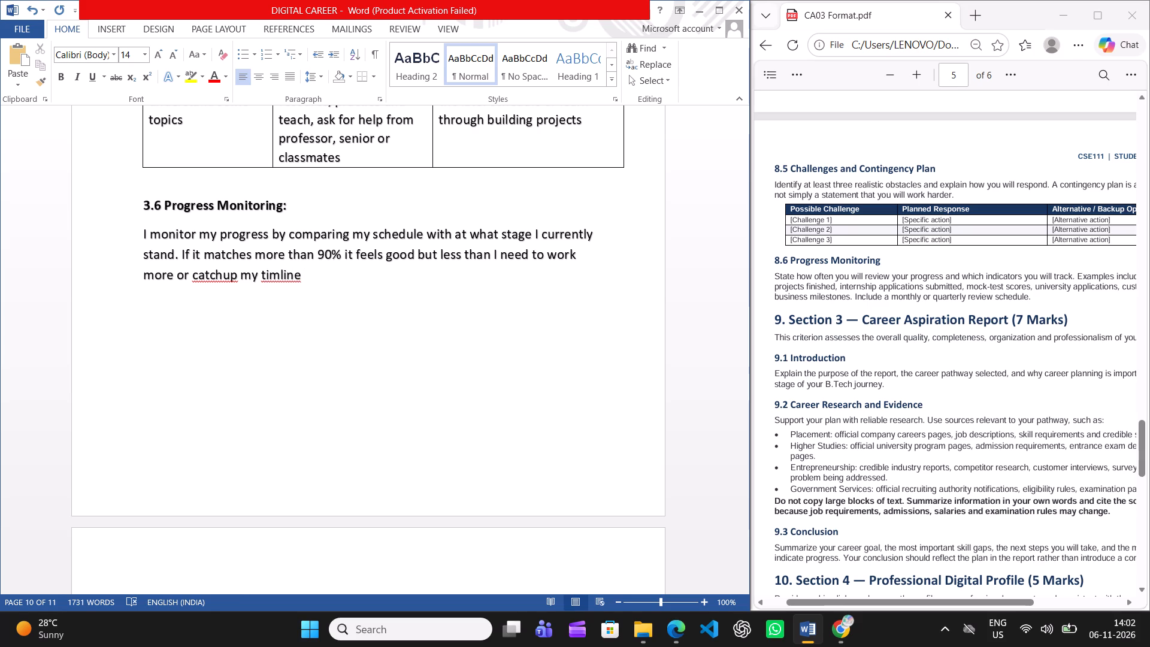
key(BackSpace)
key(BackSpace)
key(BackSpace)
key(BackSpace)
key(BackSpace)
text(eli)
text(ne)
key(space)
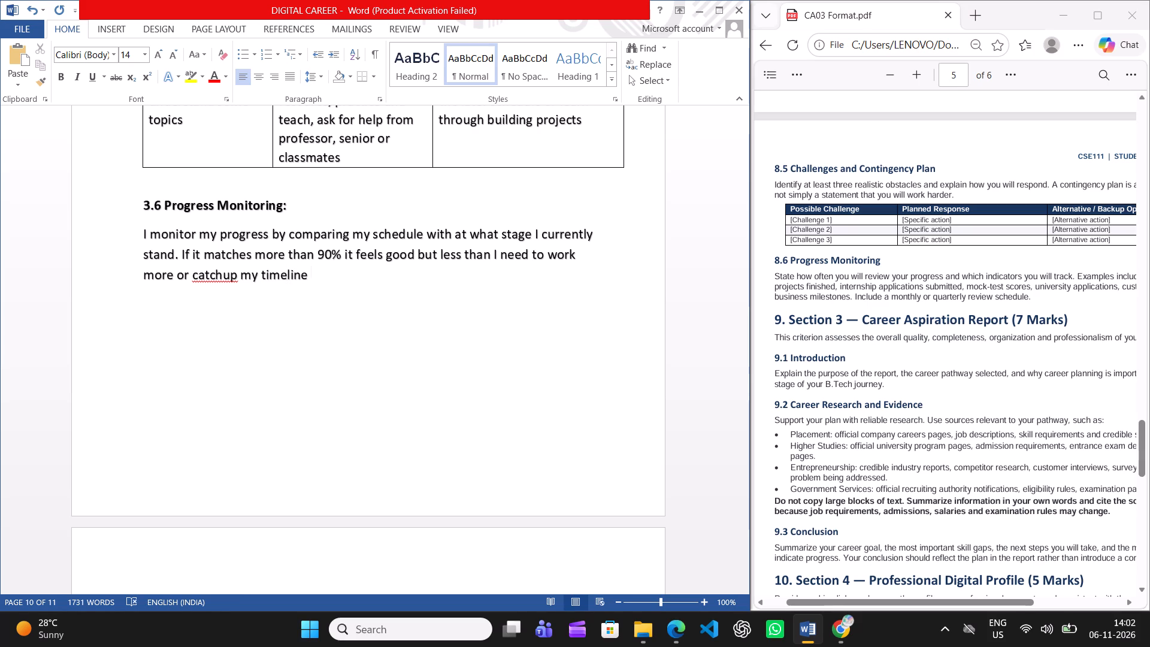
Add "100%" after "timeline" in the 3.6 paragraph.
key(w)
key(BackSpace)
key(BackSpace)
key(space)
text(100)
key(shift+percent)
End the 3.6 sentence after "100%" with a period and start a new one with "Some more indicator like test marks".
text(. some more indicati)
key(BackSpace)
text(or)
key(space)
text(like test marks ;)
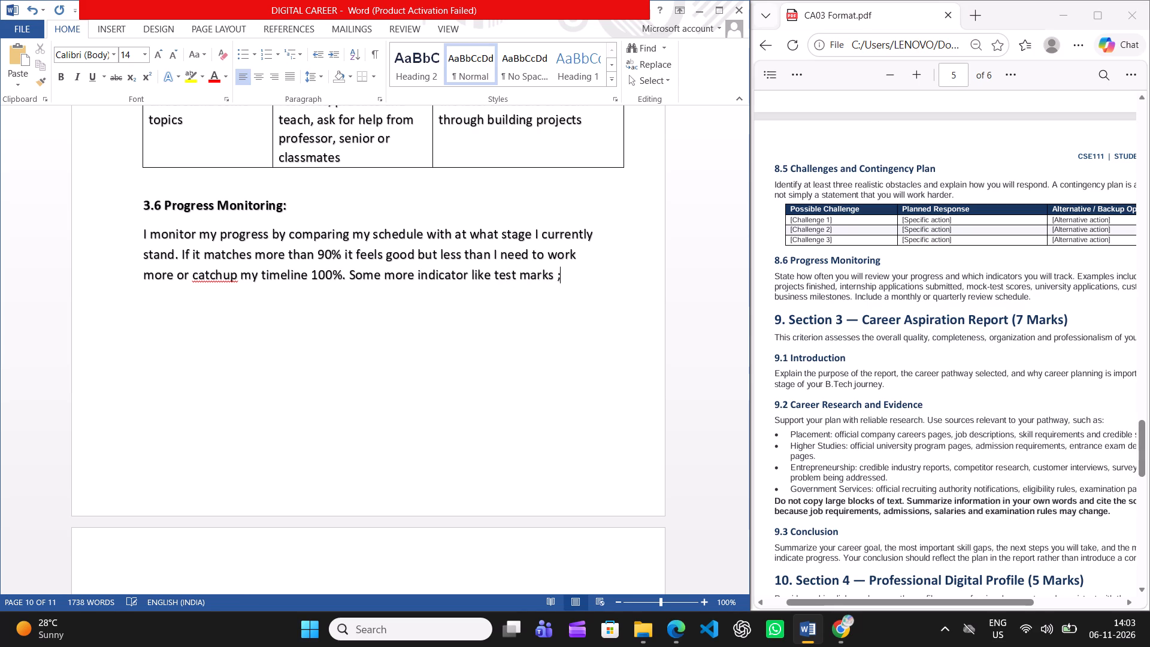
key(BackSpace)
key(BackSpace)
key(space)
Continue the indicator sentence in 3.6 with ", project develop and", leaving no comma after "develop".
key(BackSpace)
text(, p)
text(roject)
key(space)
text(de)
text(velop)
key(space)
key(BackSpace)
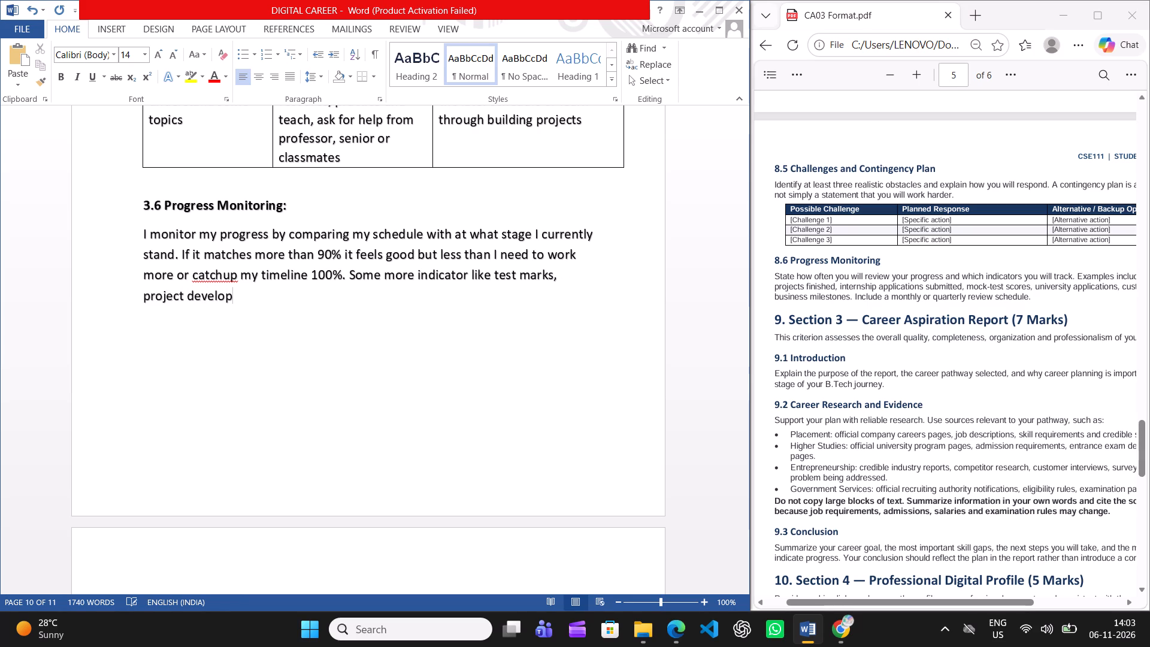
text(,)
key(space)
text(an)
key(BackSpace)
key(BackSpace)
key(BackSpace)
key(space)
key(BackSpace)
key(BackSpace)
key(space)
text(and)
key(space)
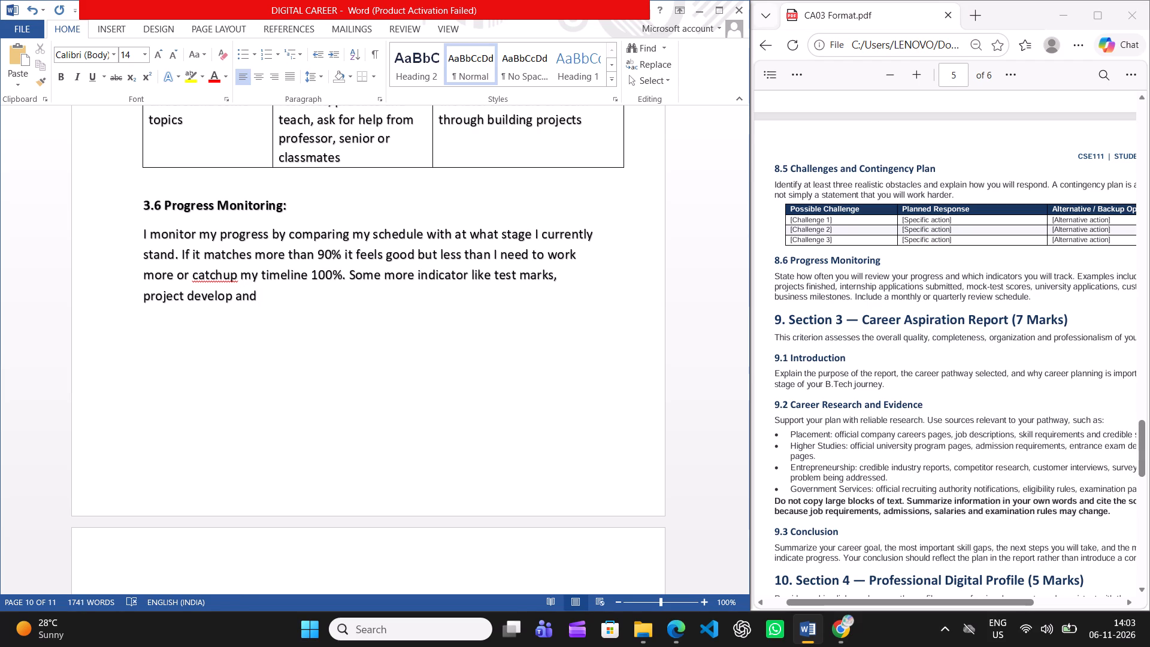
Extend the indicator sentence with "how much I suffer in solving a problem".
text(how muc)
text(h i suffer in)
key(space)
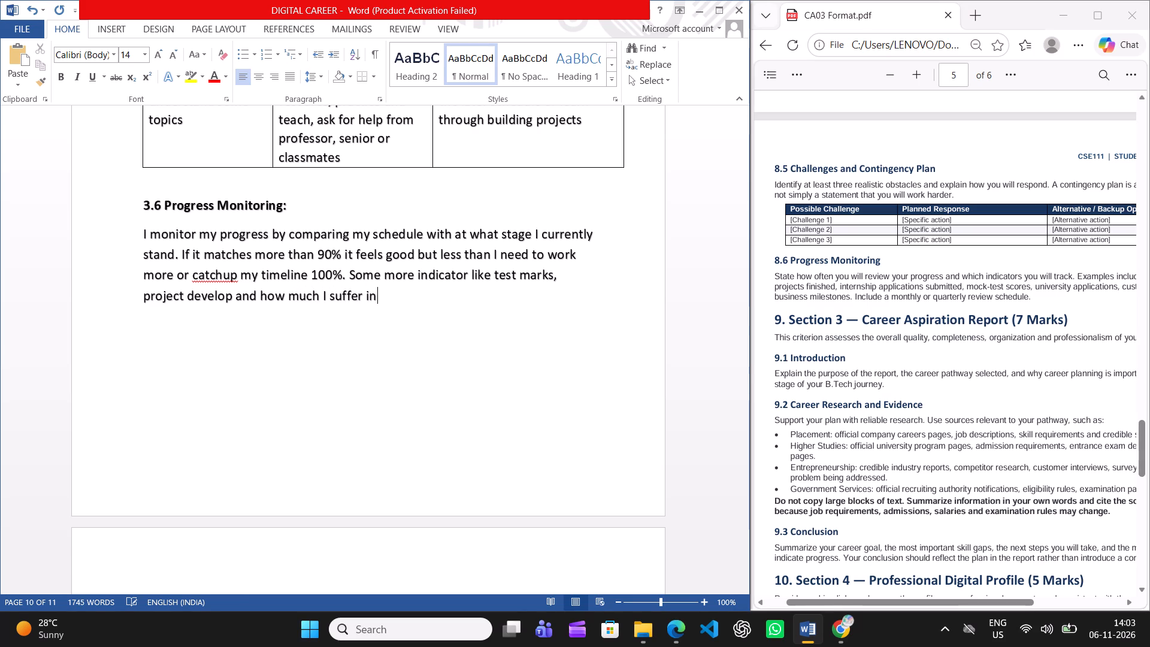
text(solving a)
key(space)
text(problem)
key(space)
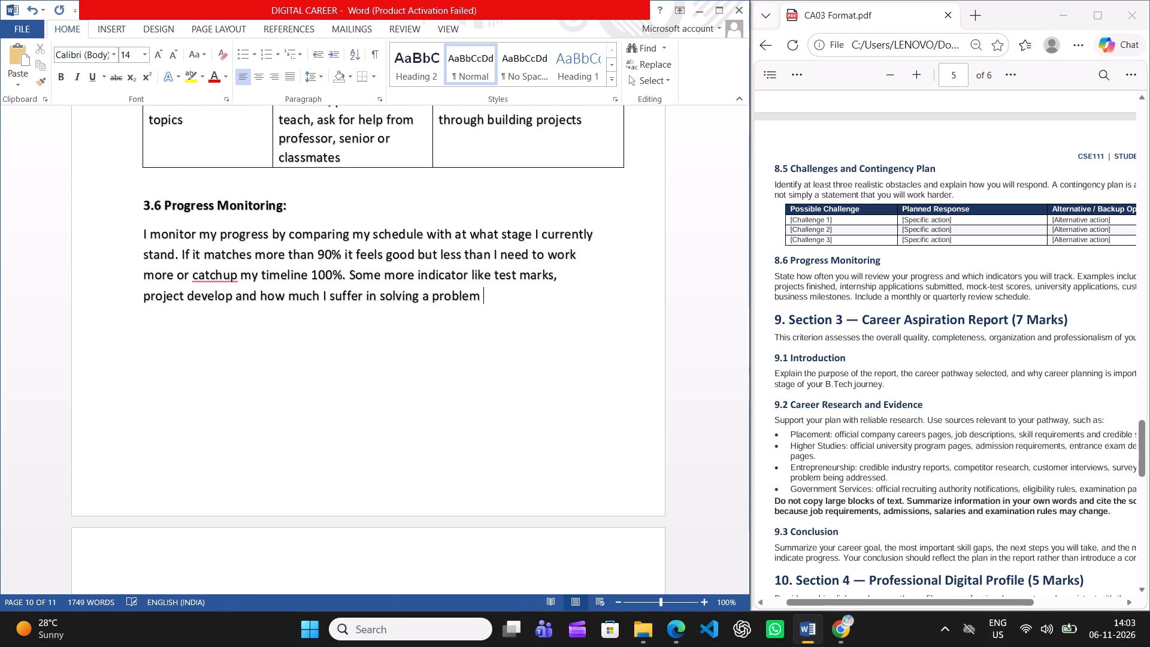
Continue the 3.6 sentence with "give me a reality check that".
text(give me a a=)
key(BackSpace)
key(BackSpace)
text(ra)
key(BackSpace)
text(eality c)
text(heck the)
key(BackSpace)
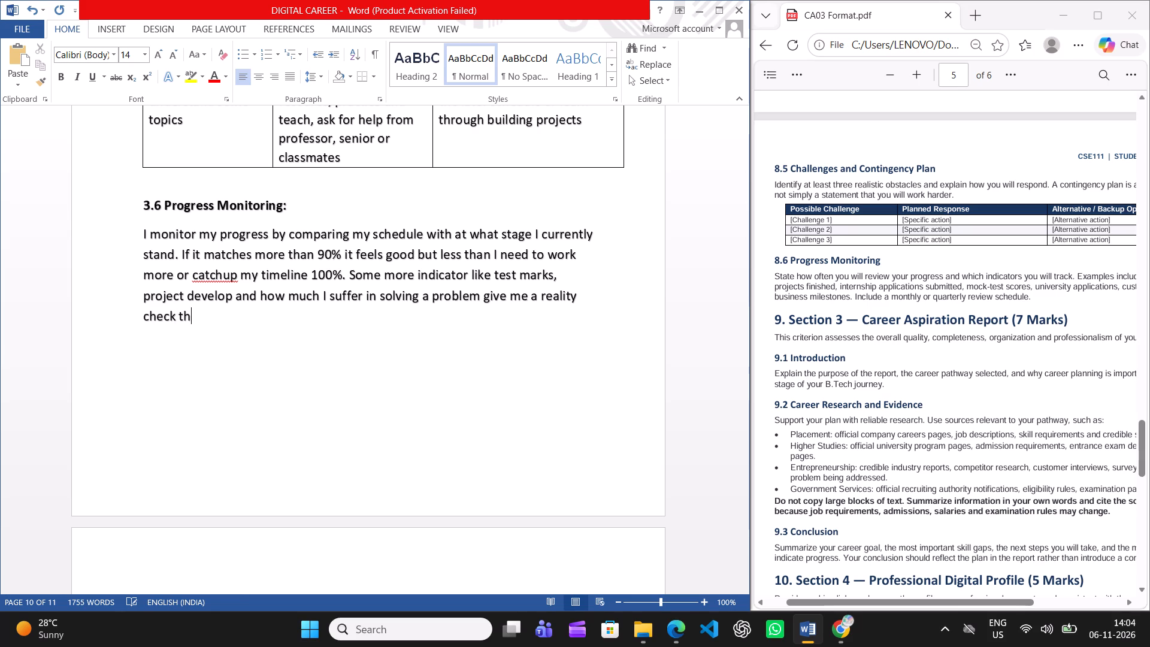
text(at)
key(space)
Add "I learn well or" after "reality check that" in the 3.6 paragraph.
text(i le)
text(aren)
key(BackSpace)
key(BackSpace)
text(n well or)
key(space)
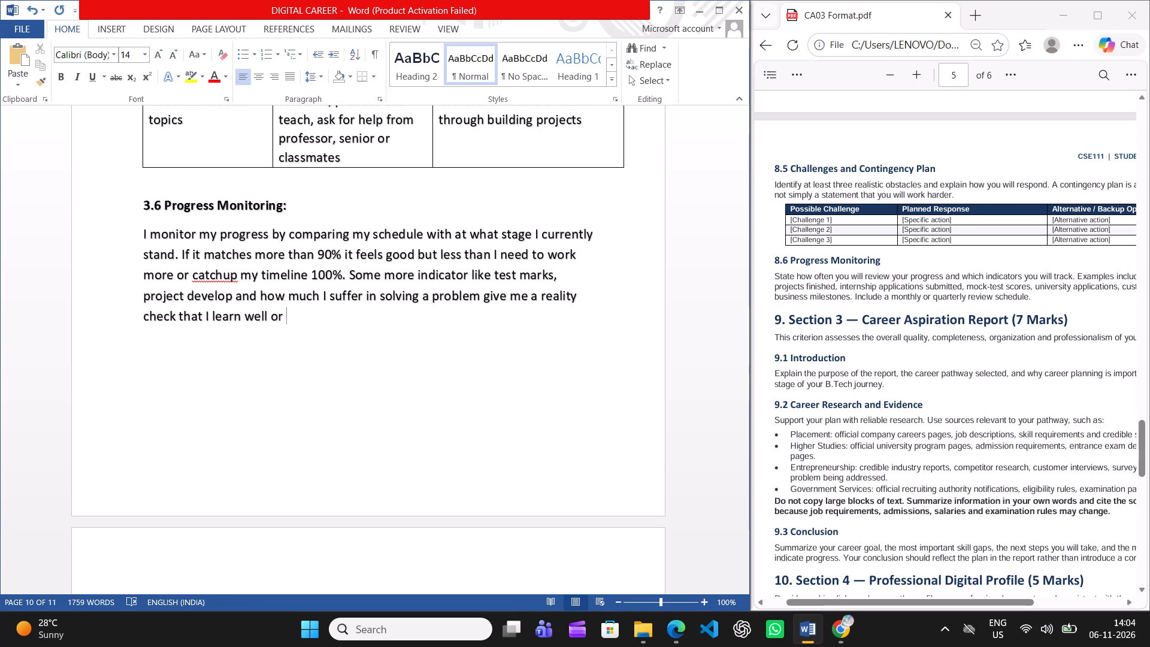
Finish the 3.6 paragraph with "I only complete my course" and a period.
text(i on l)
key(BackSpace)
key(BackSpace)
text(ly complete mu)
key(space)
key(BackSpace)
key(BackSpace)
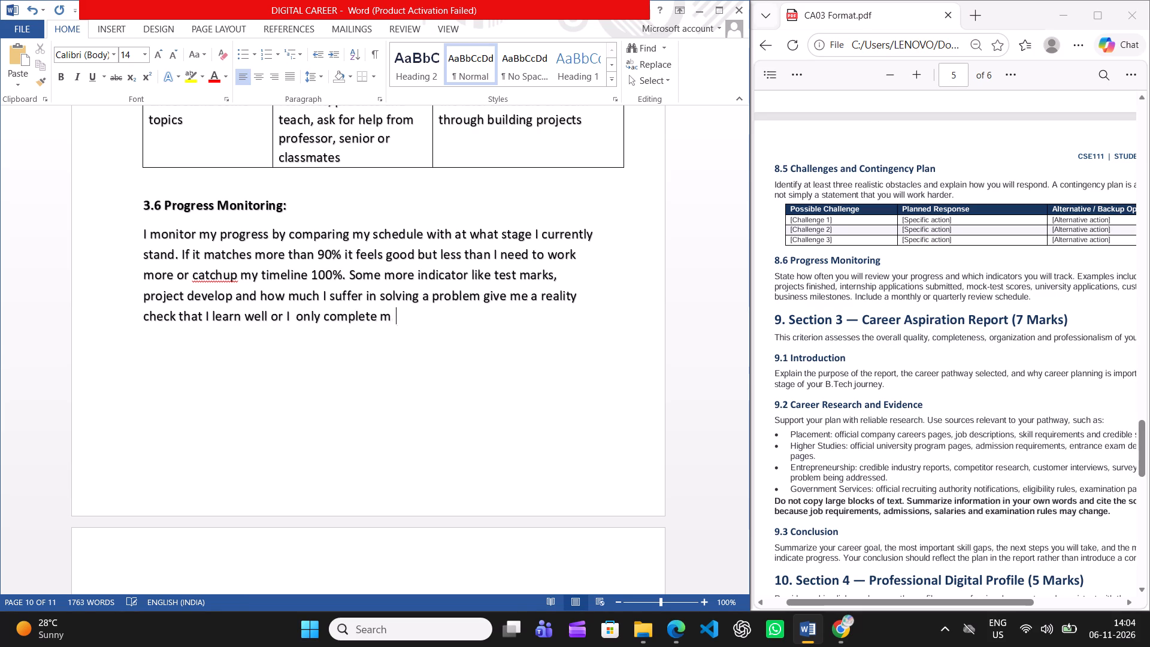
key(BackSpace)
text(my course)
key(period)
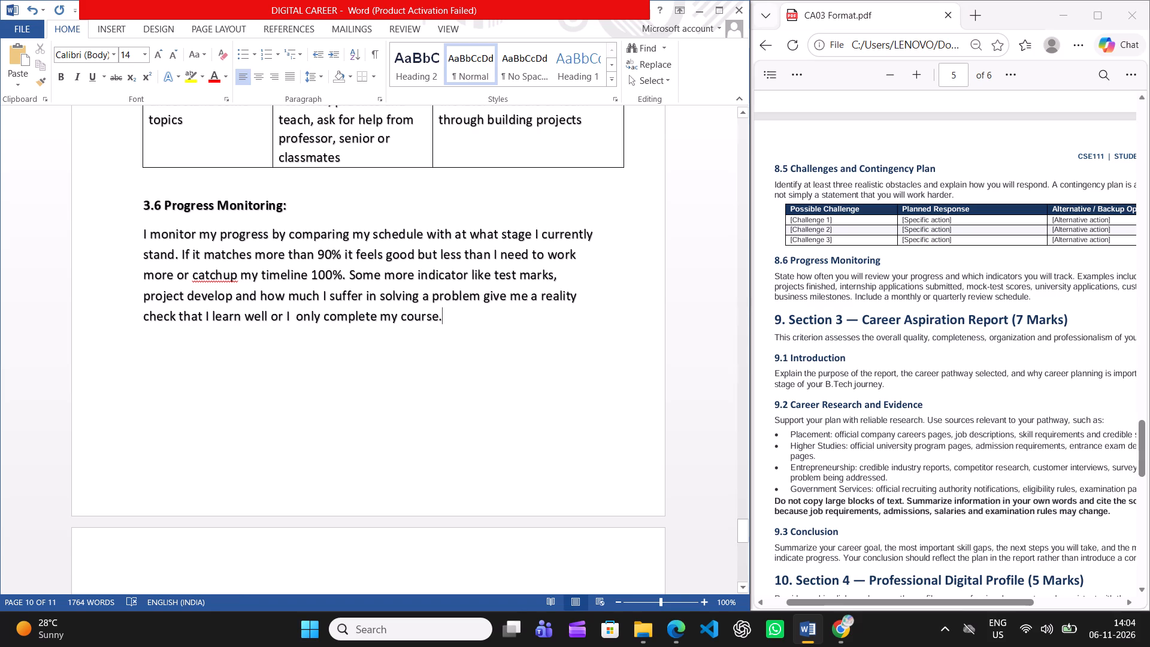
Begin the next section heading, following the format guide, with "4 Career" on the empty line below the 3.6 paragraph.
scroll(906, 270, left, 1)
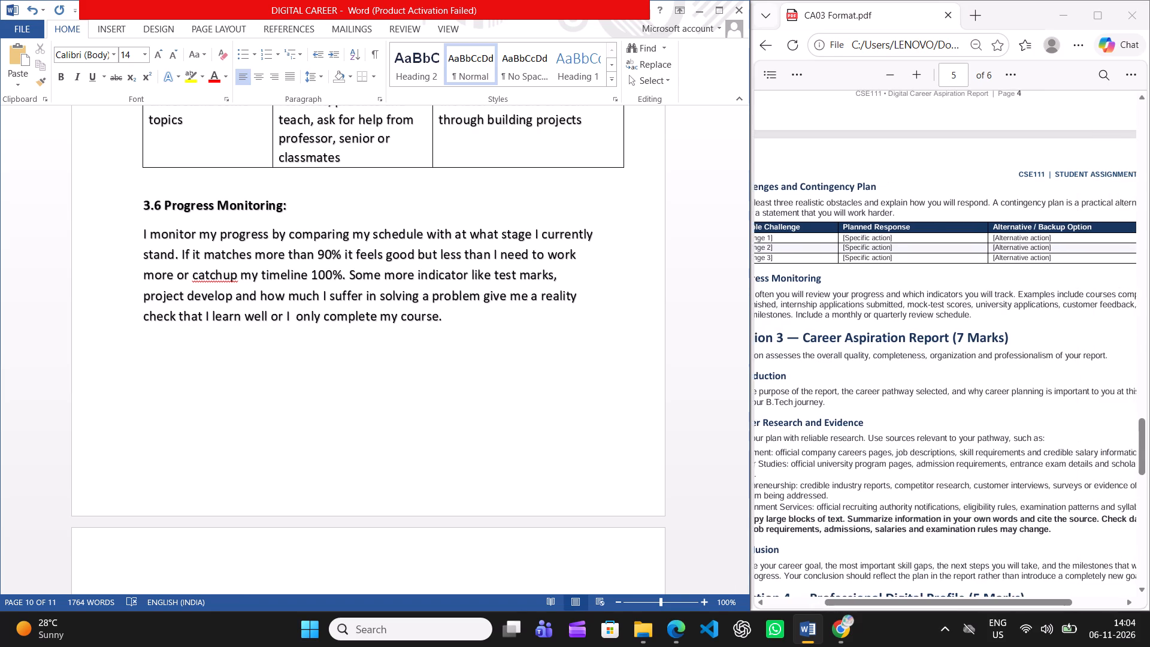
scroll(906, 270, left, 1)
scroll(906, 270, right, 2)
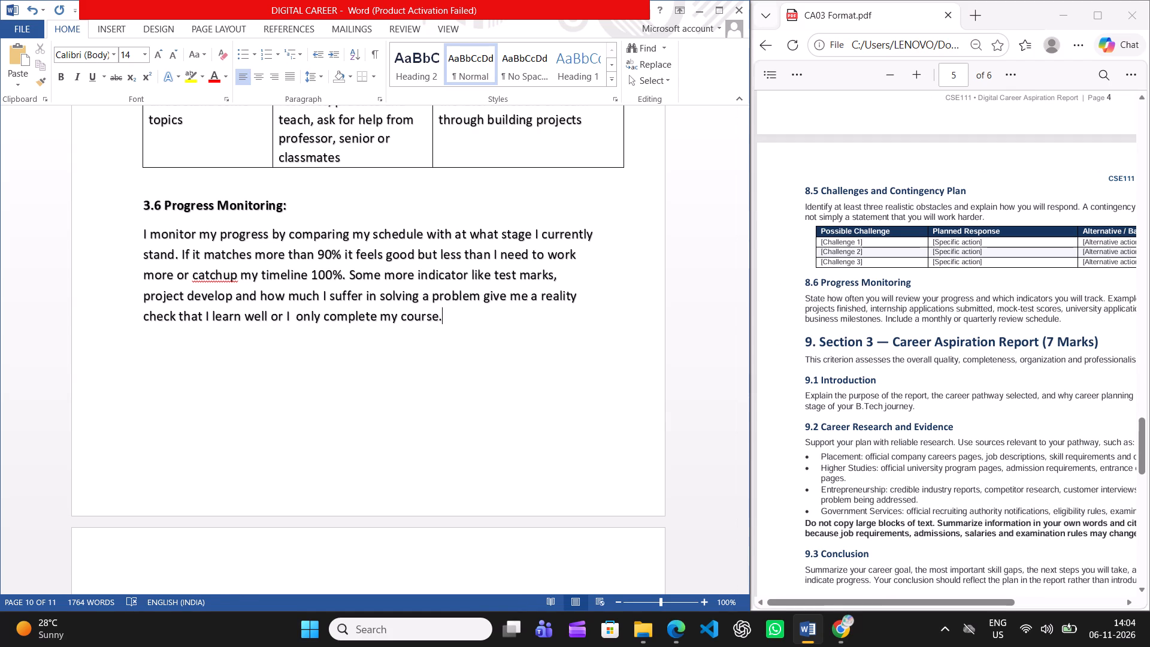
scroll(570, 355, up, 8)
scroll(570, 355, down, 2)
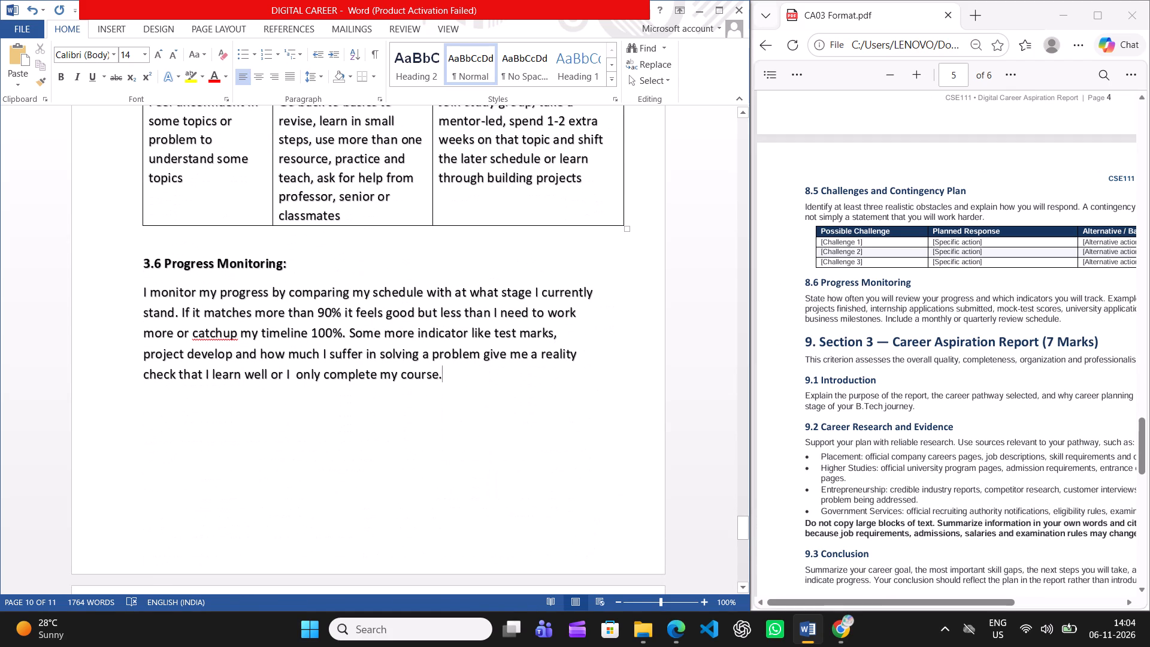
click(454, 404)
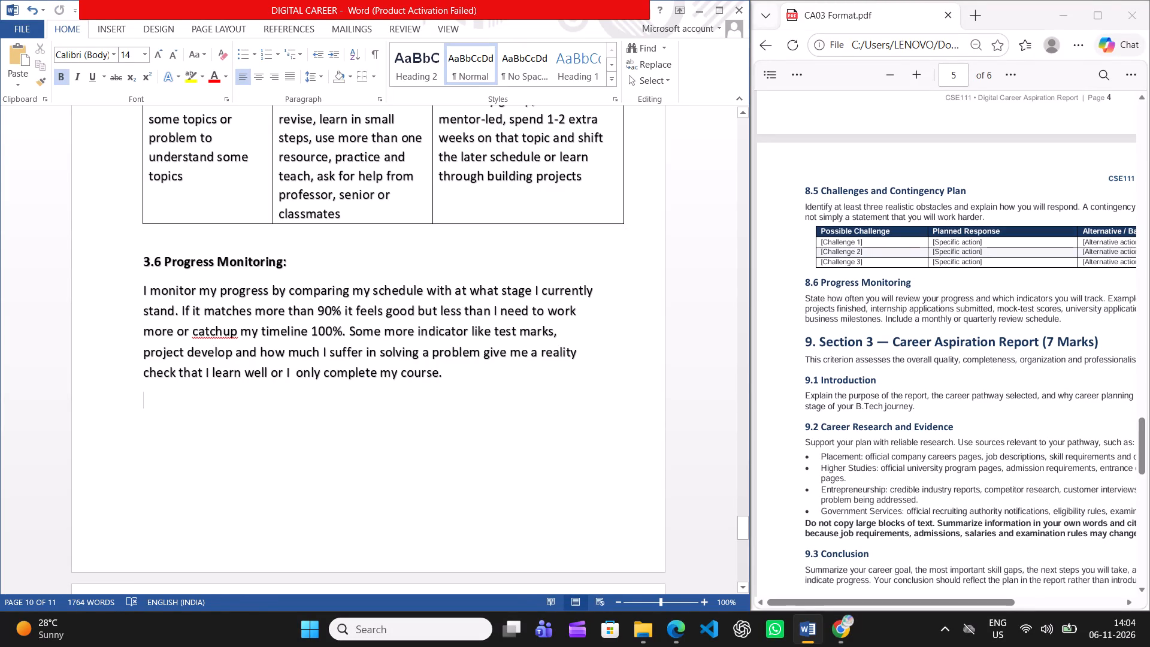
key(4)
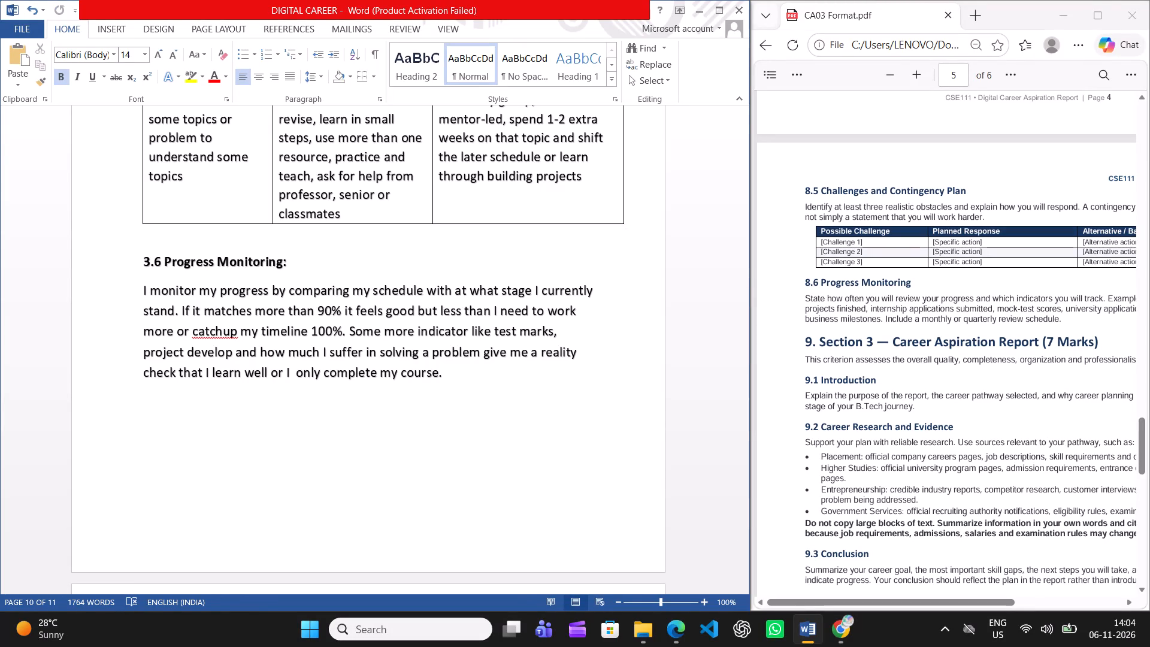
key(space)
key(shift+c)
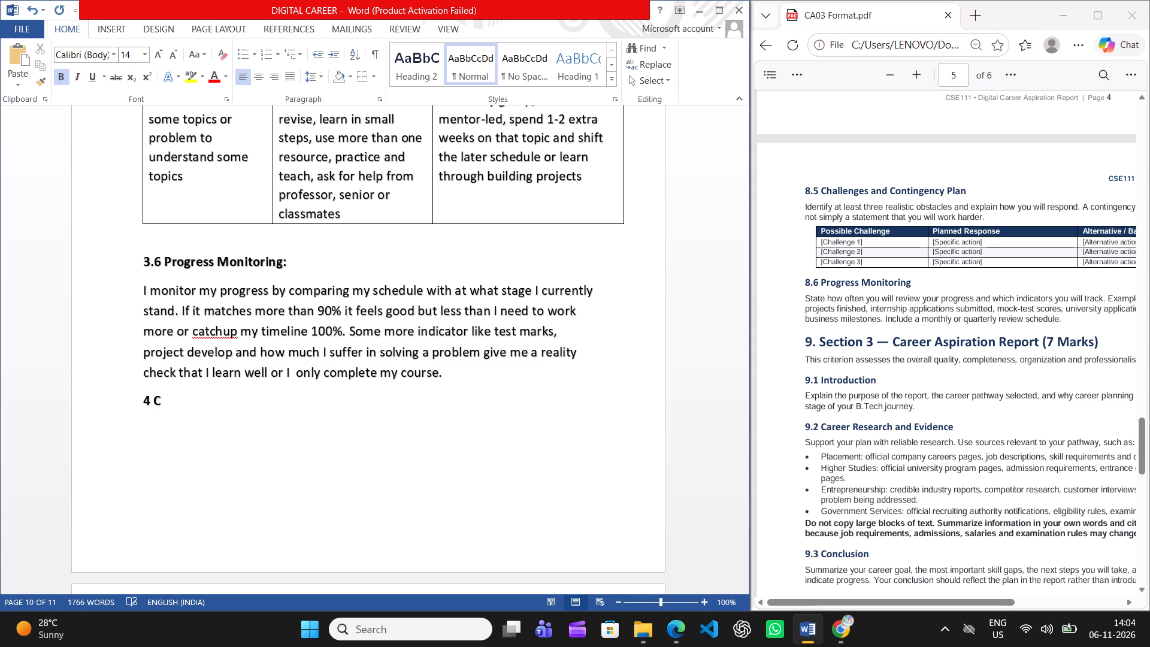
key(r)
key(BackSpace)
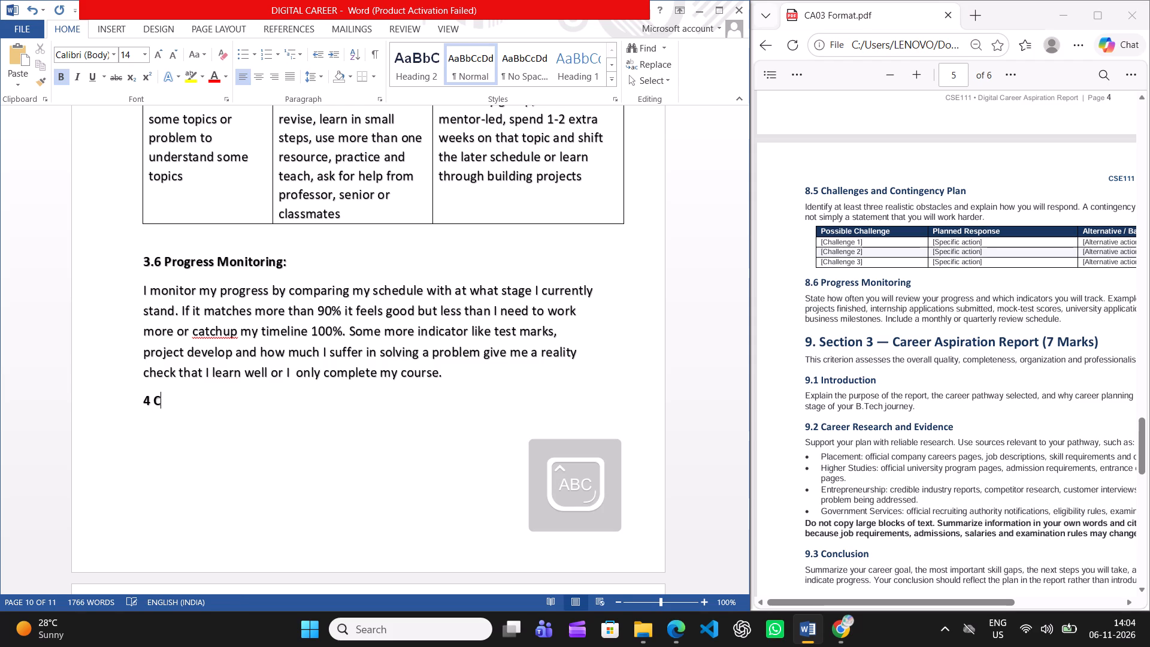
text(areer)
key(space)
Complete the section 4 heading with "Aspiration Report:", spelled correctly.
text(Asipat)
text(iton R)
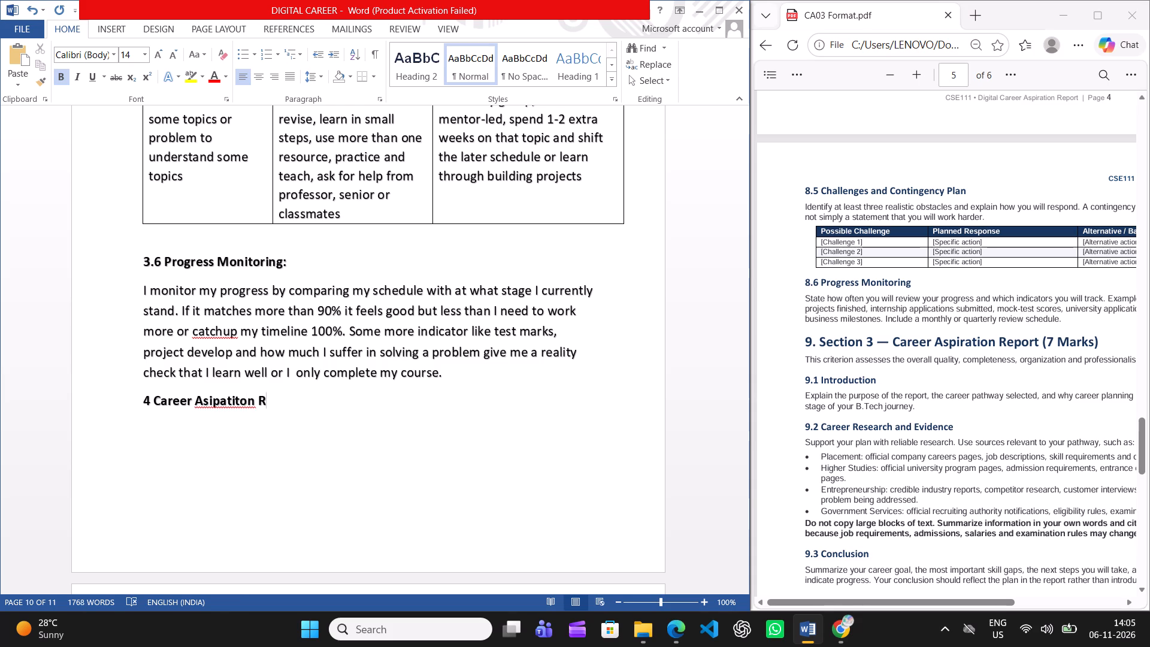
key(BackSpace)
key(BackSpace)
key(BackSpace)
key(BackSpace)
key(BackSpace)
key(BackSpace)
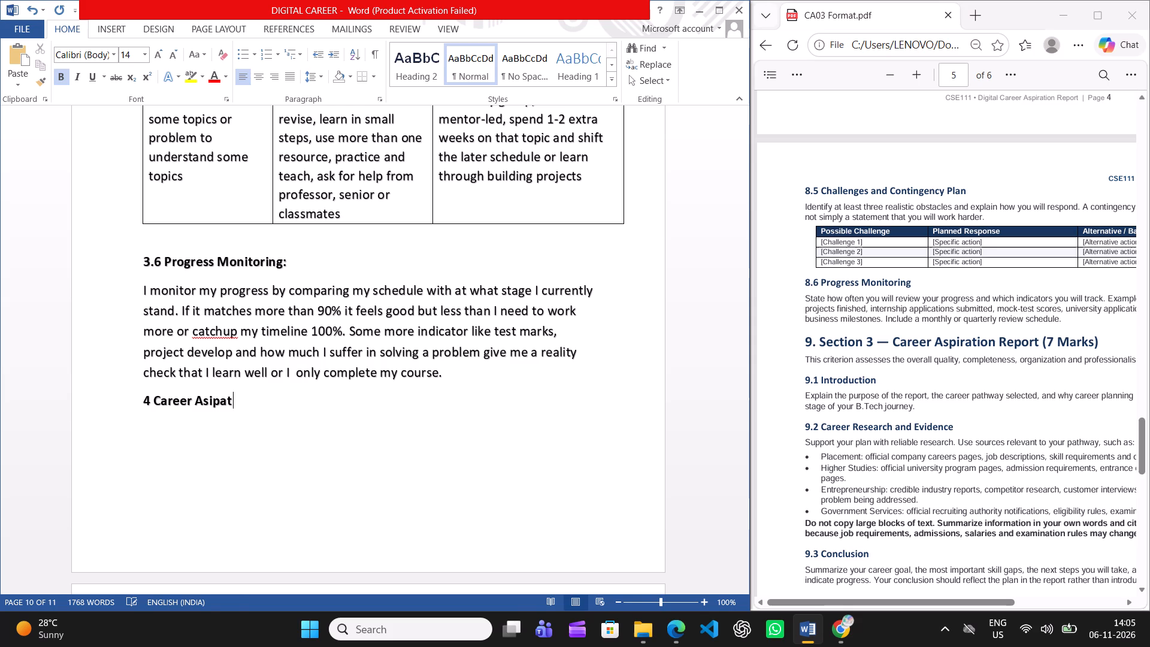
key(BackSpace)
key(BackSpace)
key(BackSpace)
key(BackSpace)
text(piration)
key(space)
key(shift+t)
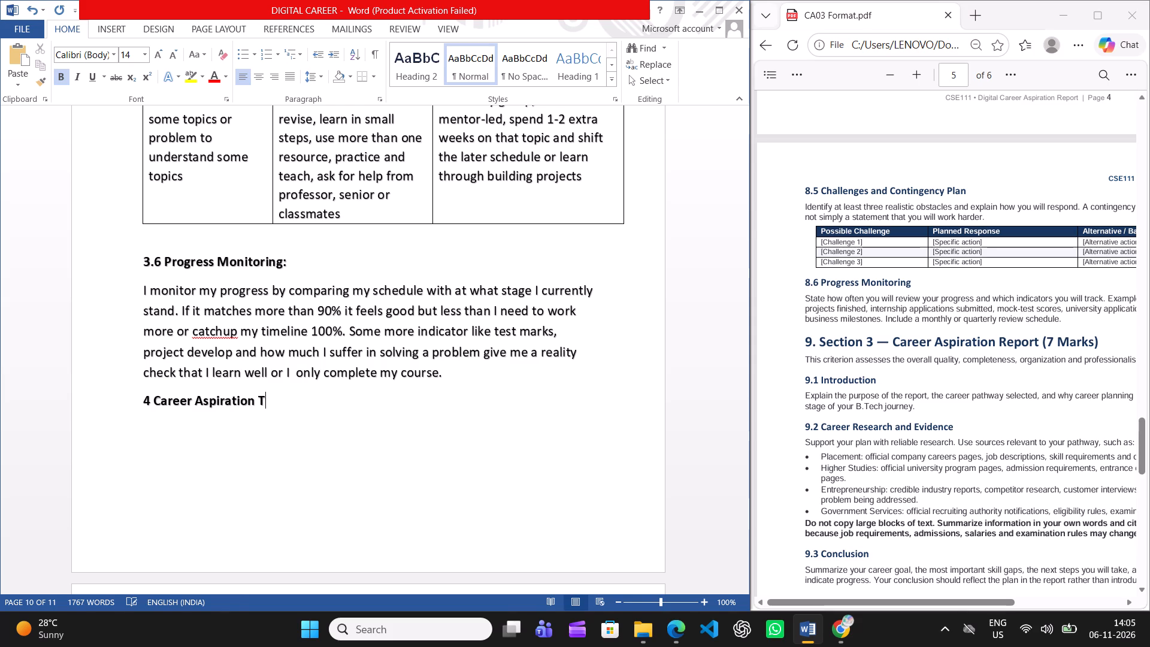
key(BackSpace)
text(Report)
key(shift+colon)
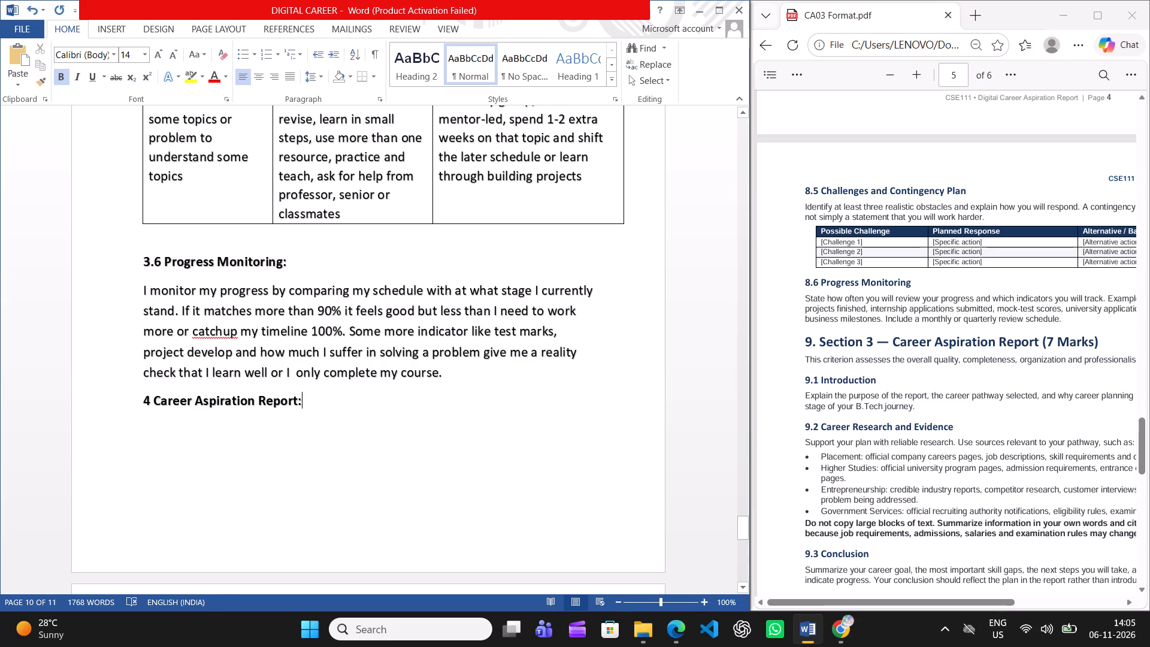
Set the font size of the "4 Career Aspiration Report:" heading to 18.
drag(331, 405, 137, 403)
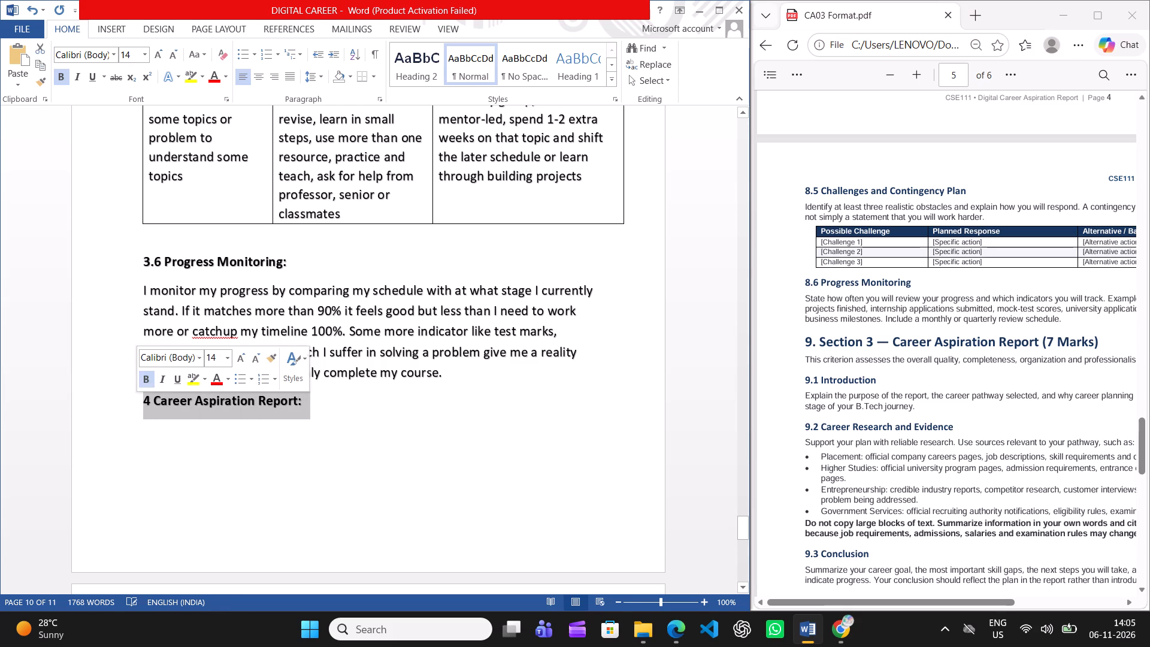
click(133, 55)
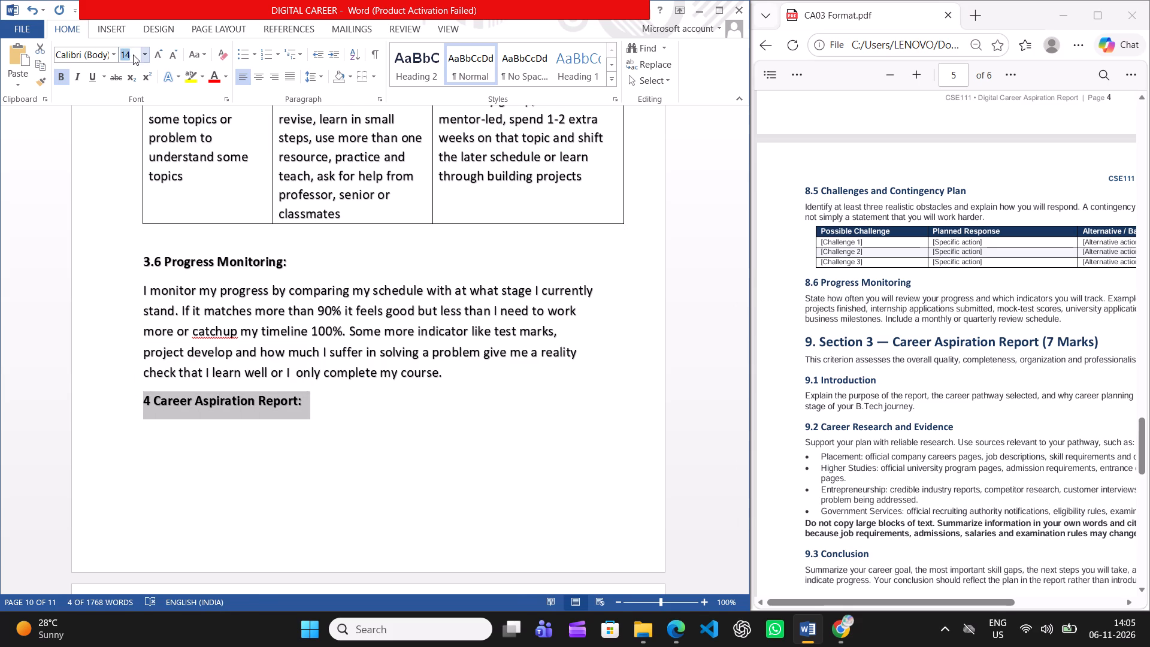
key(BackSpace)
text(18)
click(376, 405)
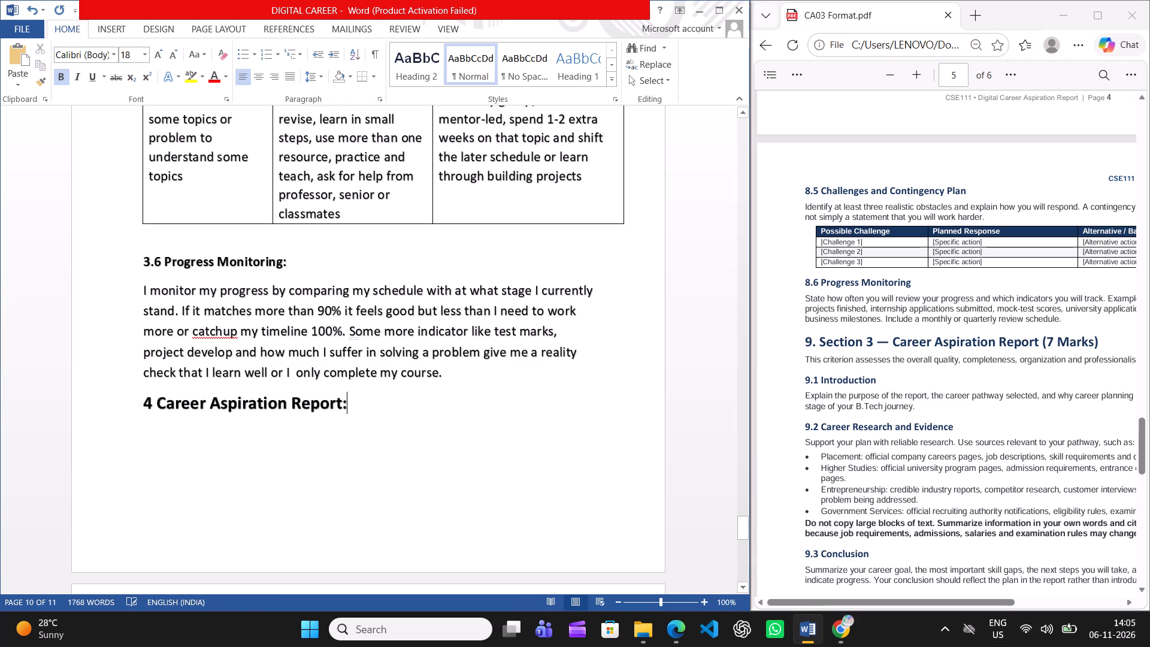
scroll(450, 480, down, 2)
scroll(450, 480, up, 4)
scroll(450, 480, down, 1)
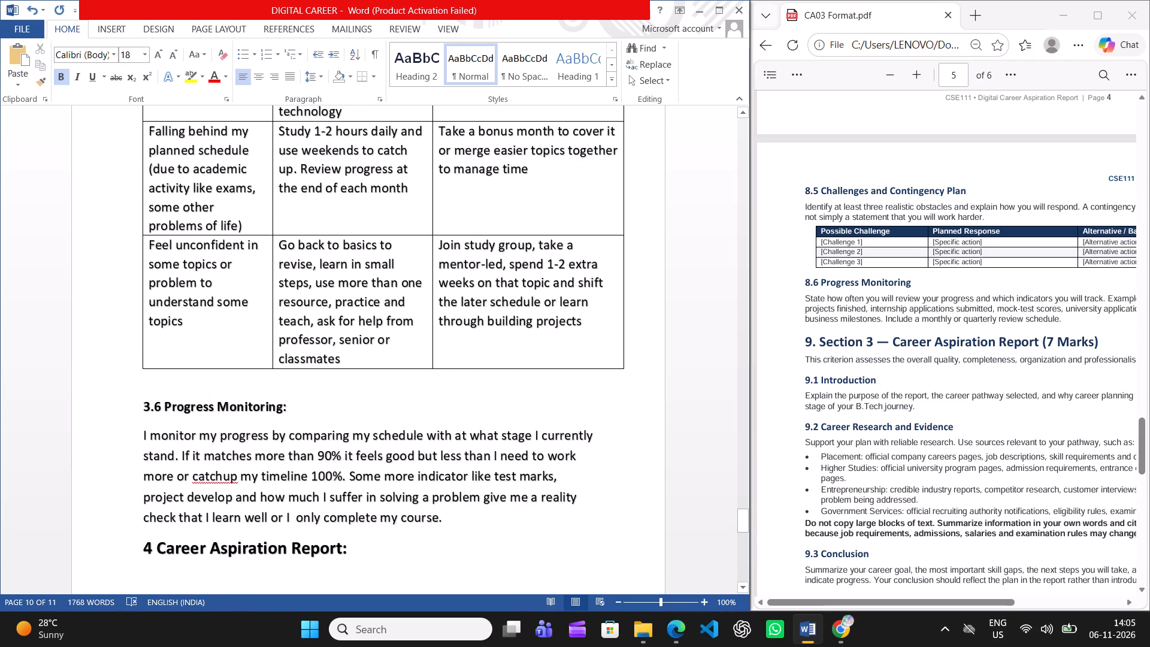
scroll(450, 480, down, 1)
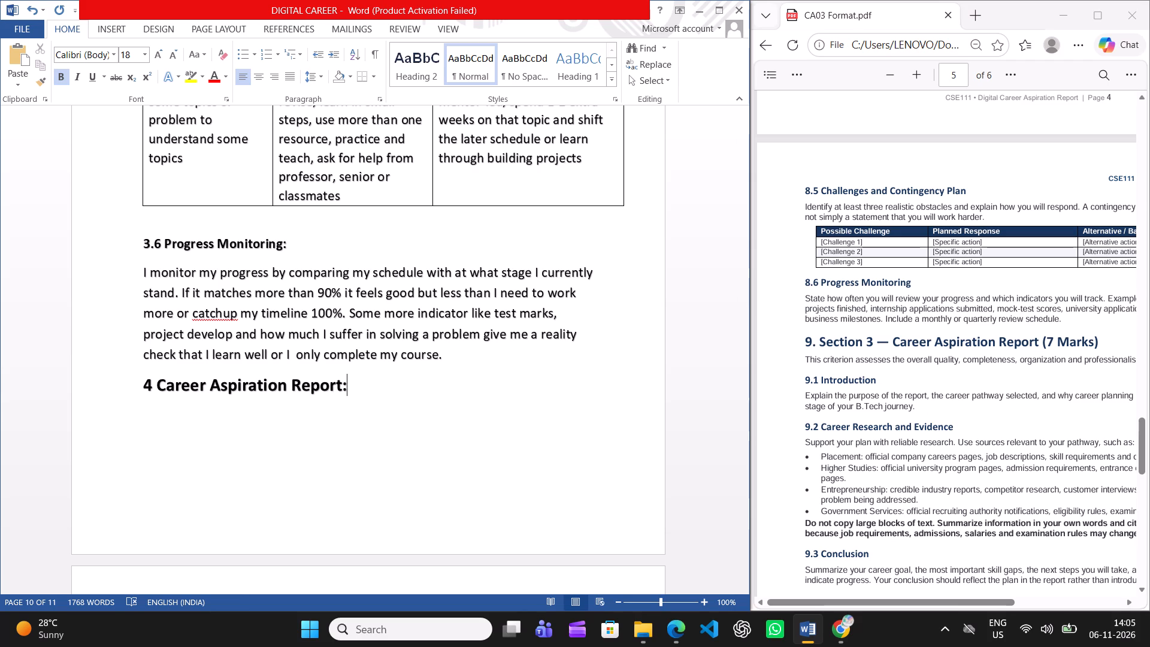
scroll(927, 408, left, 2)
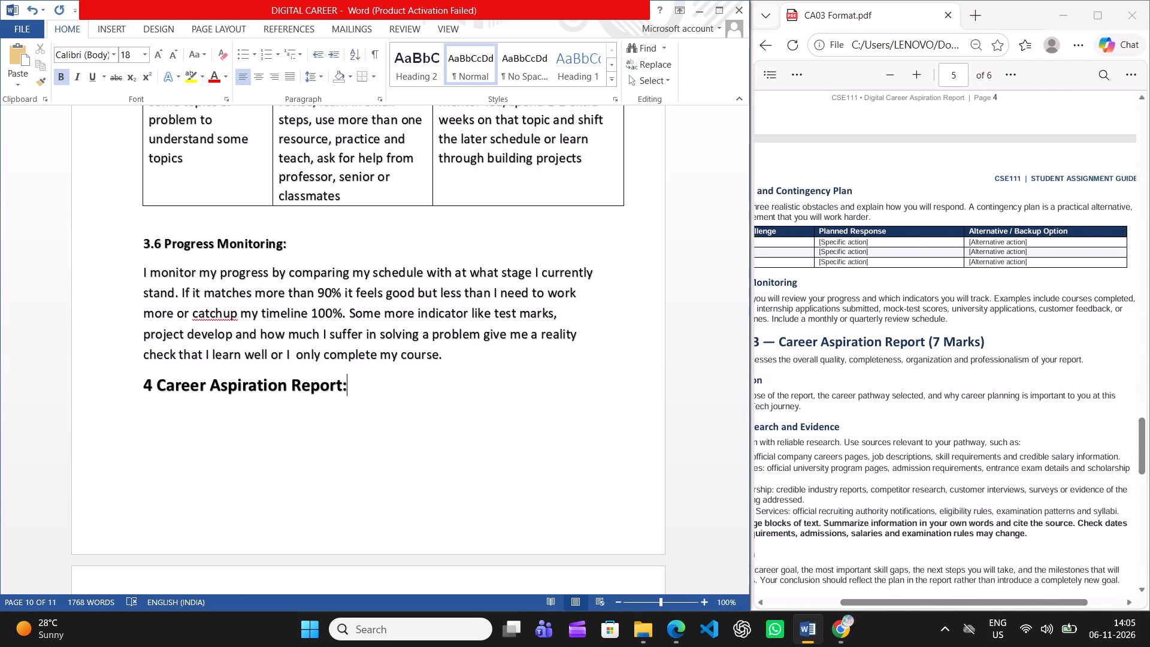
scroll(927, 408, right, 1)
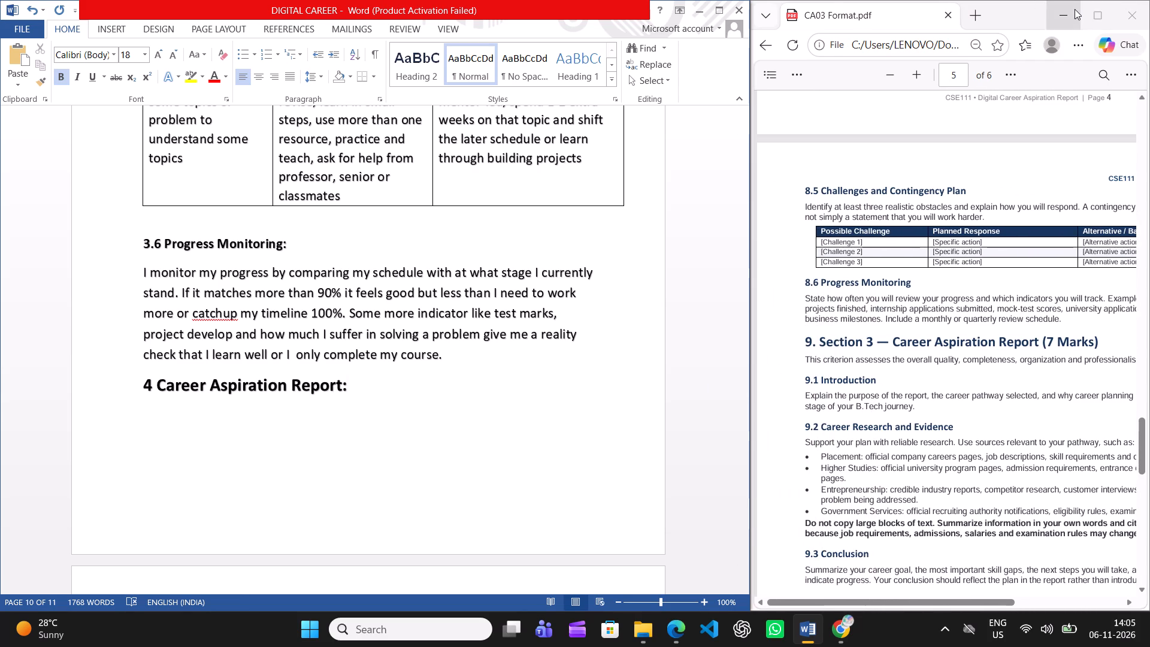
Close the CA03 Format PDF and the DIGITAL CAREER document, saving the document's changes.
click(1128, 11)
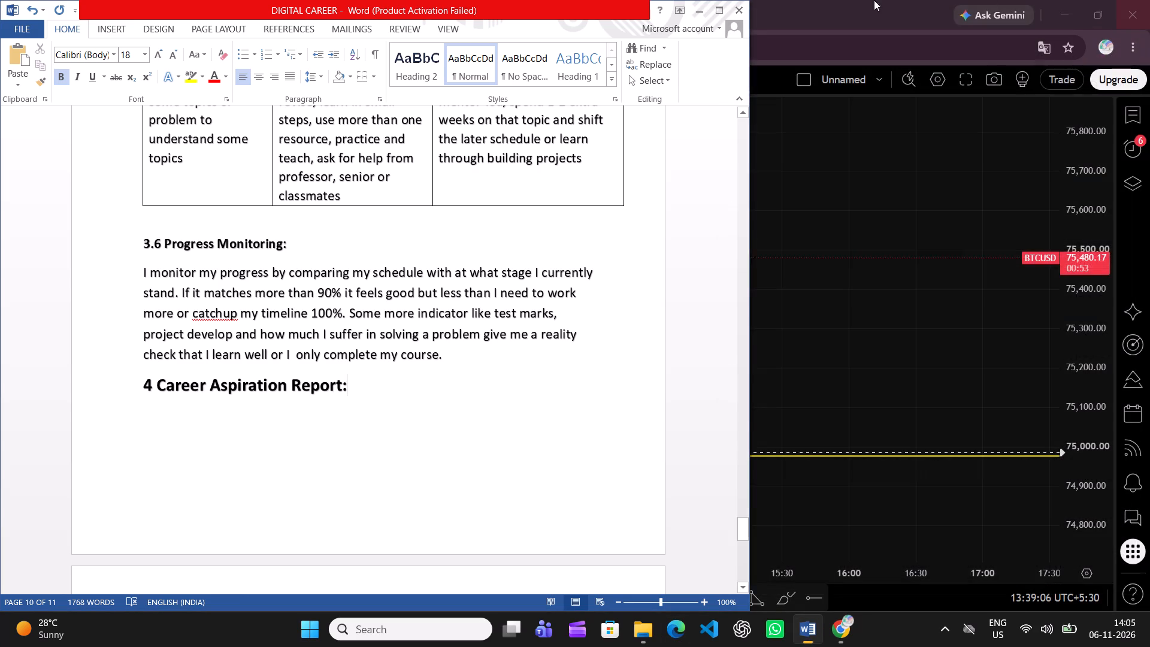
click(740, 10)
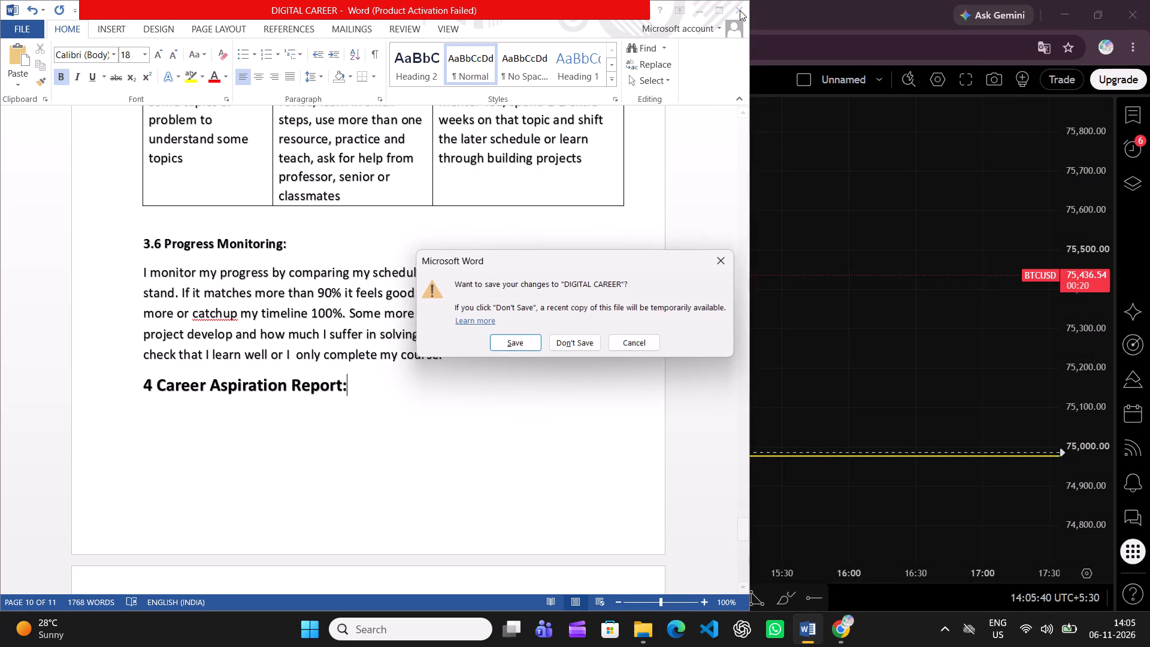
click(515, 345)
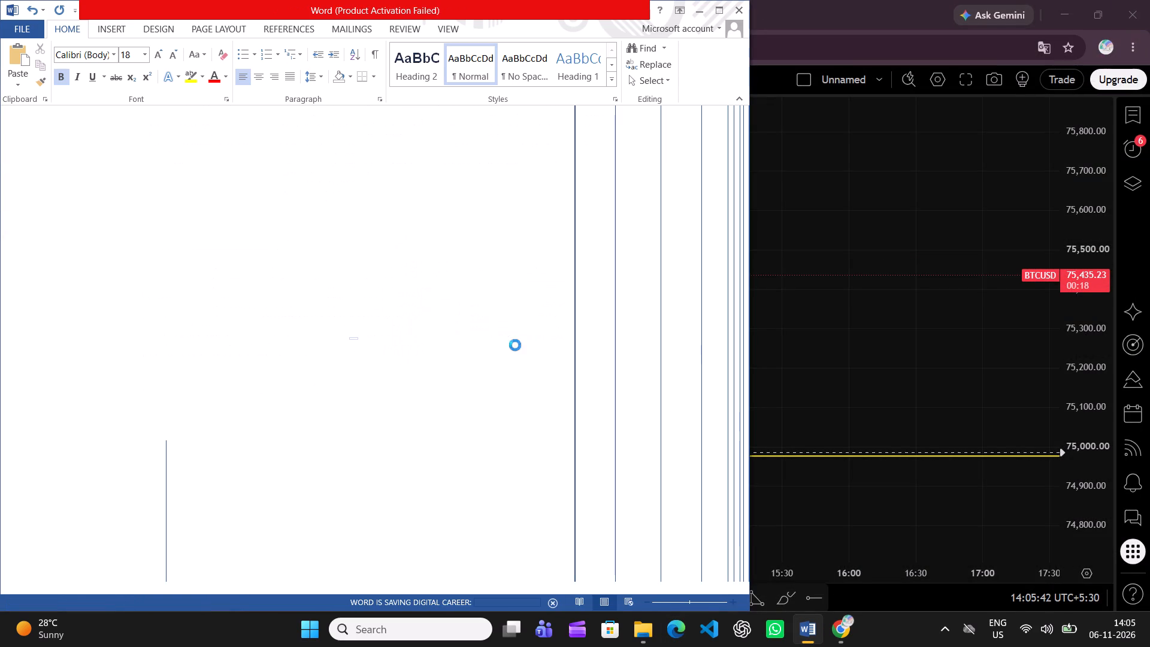
Switch to the XAUUSD chart in Chrome and delete the short position drawing near 13:30.
scroll(515, 345, down, 5)
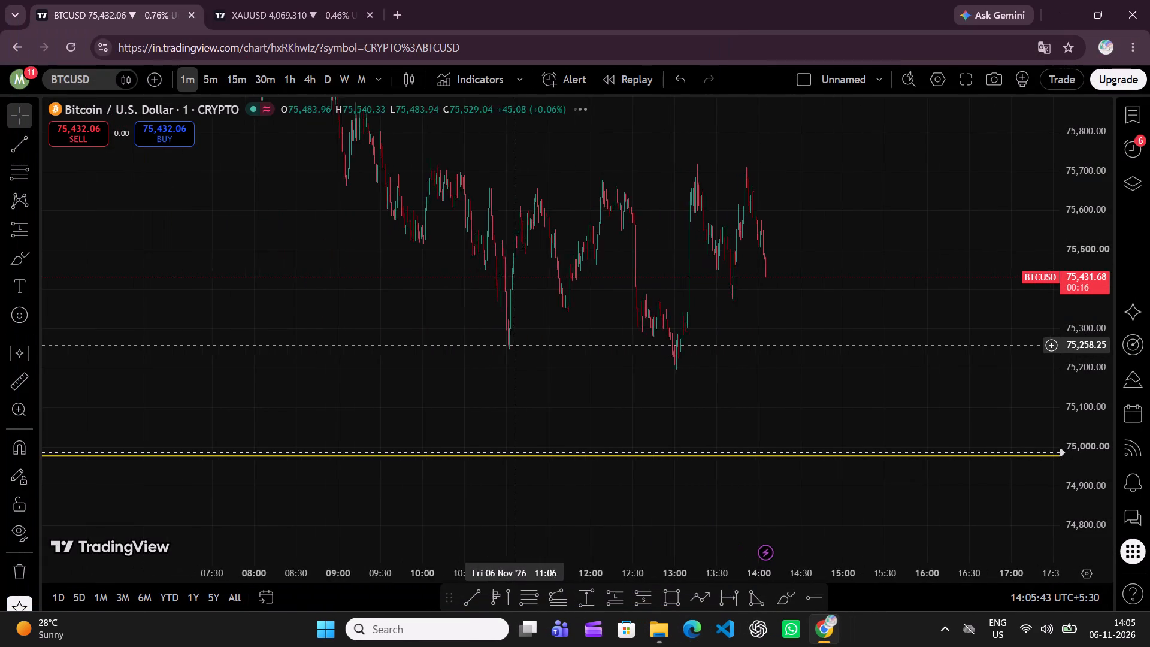
scroll(515, 345, up, 5)
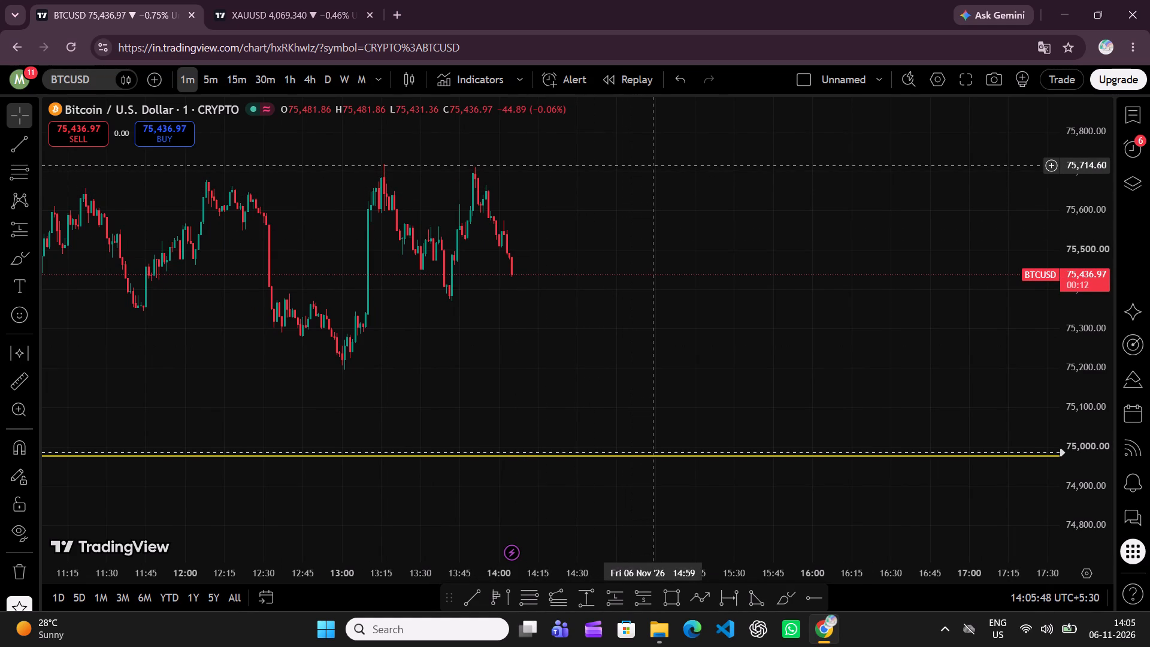
click(231, 1)
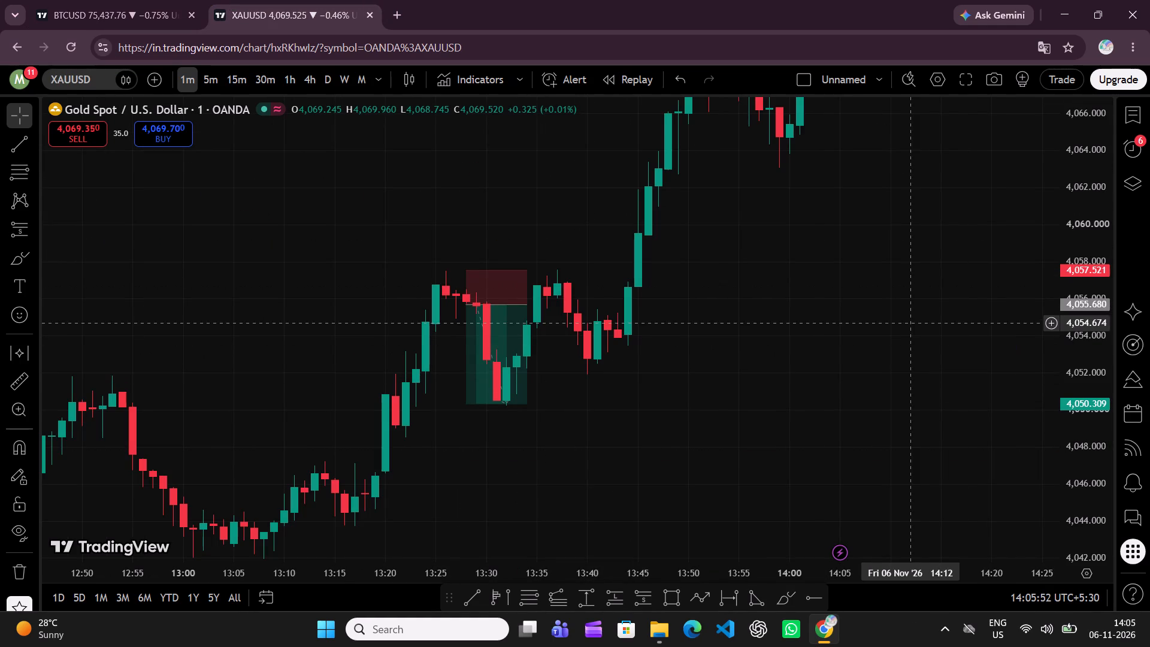
drag(909, 323, 907, 525)
scroll(907, 525, down, 3)
click(723, 486)
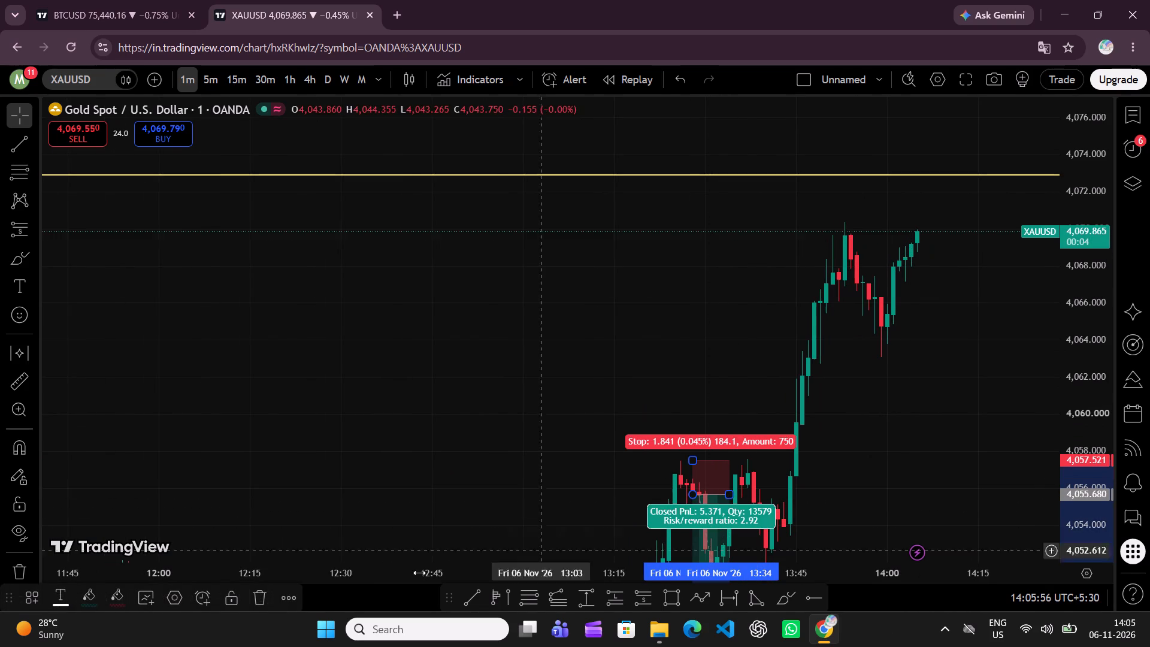
click(255, 598)
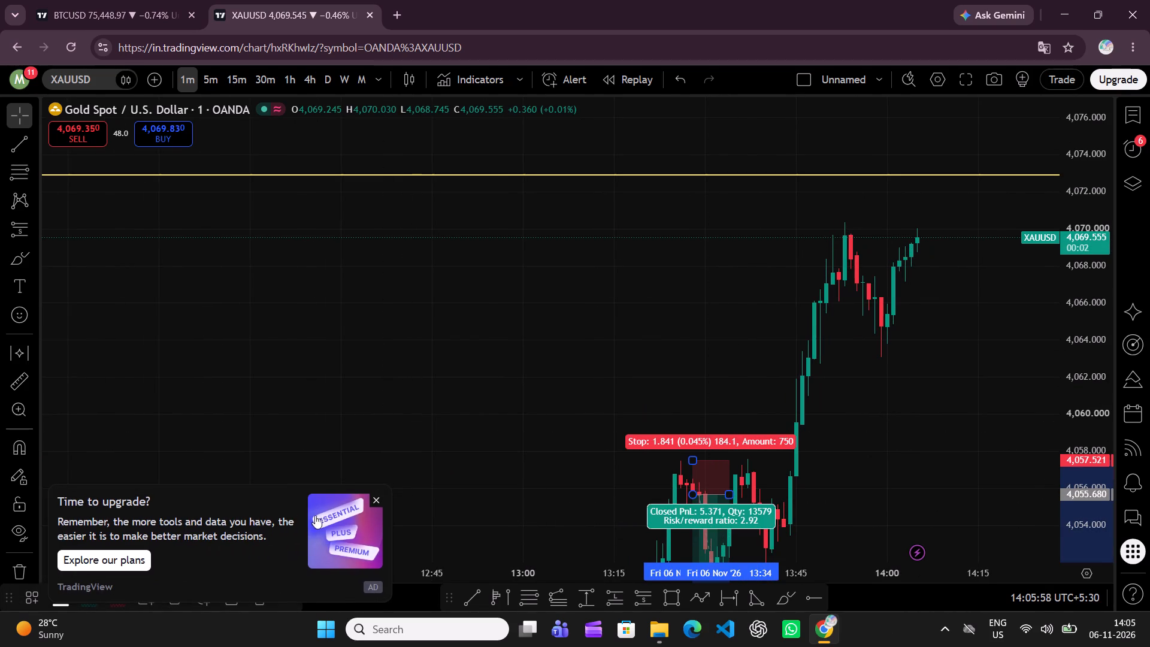
click(378, 500)
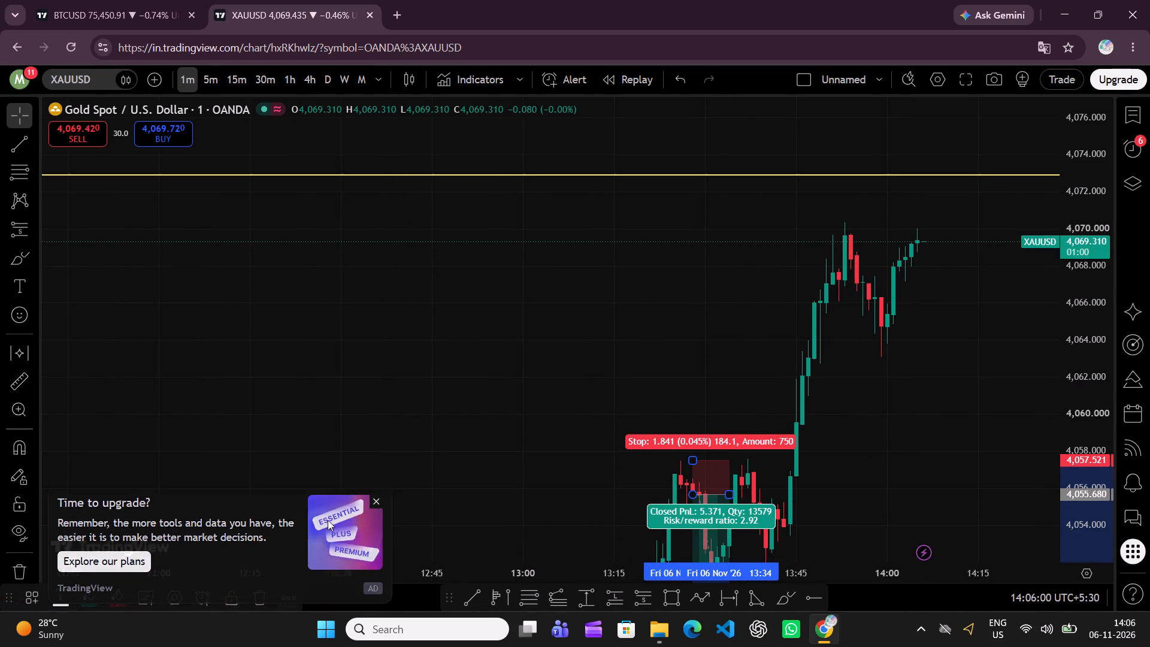
click(263, 607)
Examine the recent XAUUSD price action and the yellow levels above and below it on the 1-minute chart.
scroll(382, 399, up, 2)
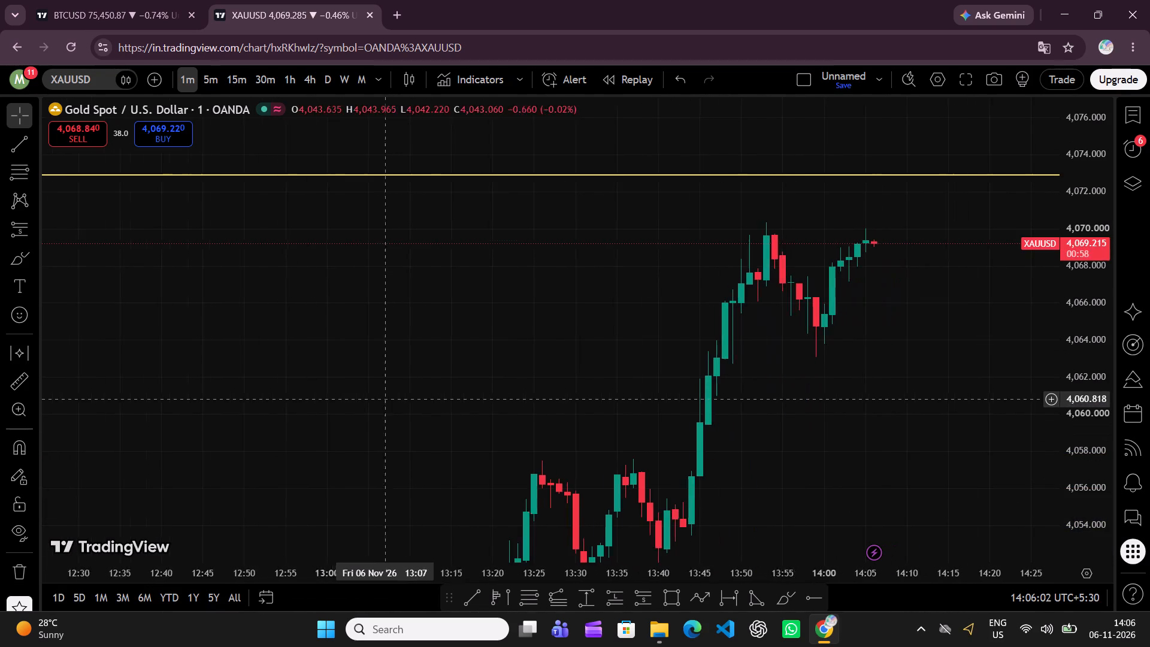
scroll(855, 383, left, 1)
drag(855, 383, 864, 233)
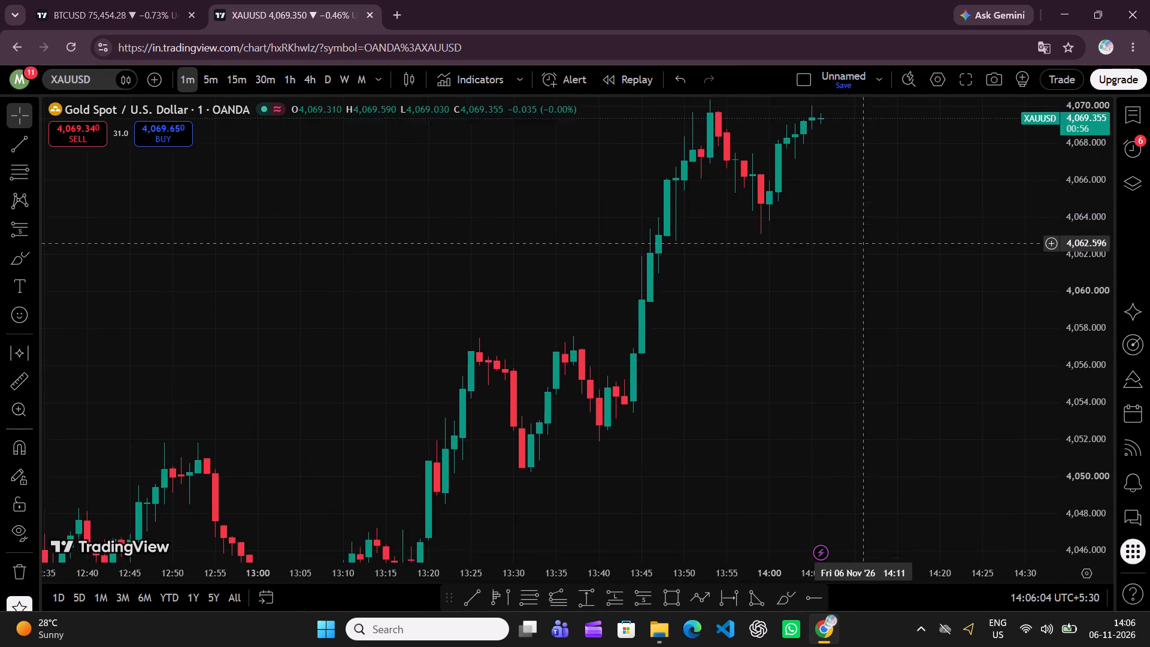
drag(864, 233, 882, 86)
drag(798, 349, 829, 102)
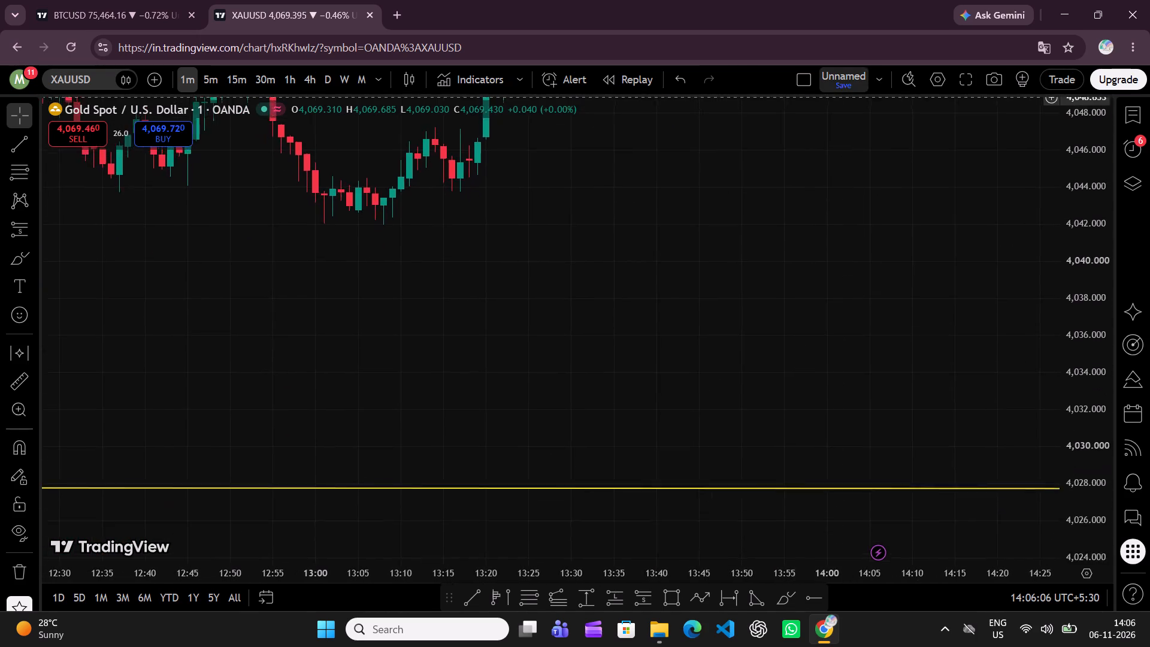
drag(829, 102, 668, 583)
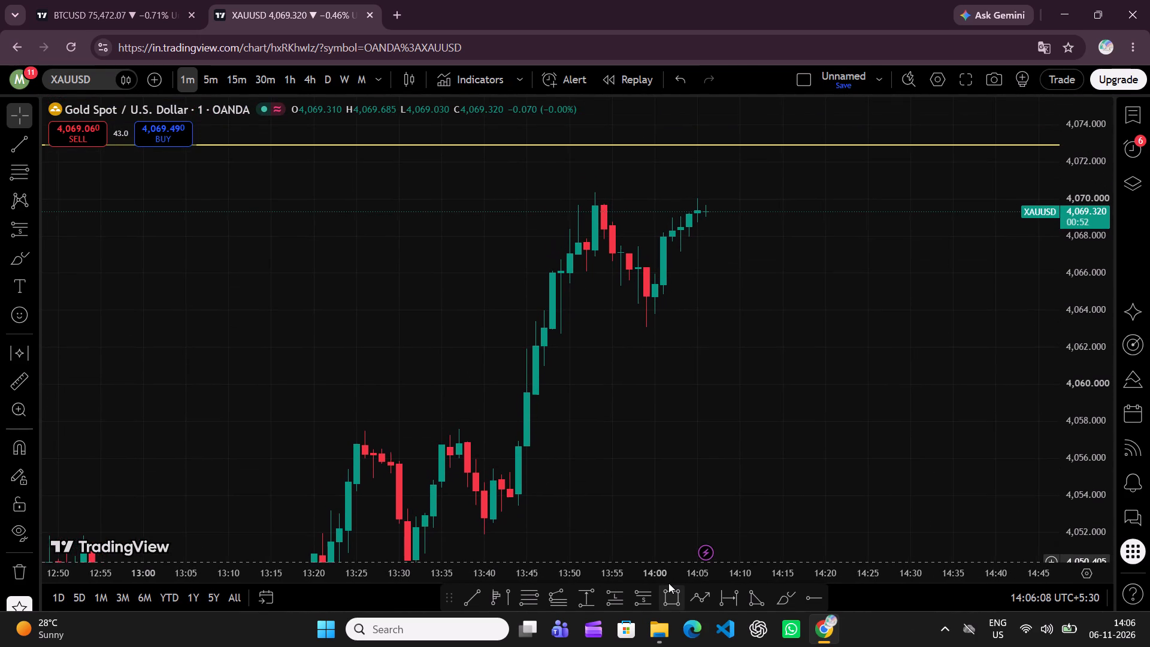
drag(668, 583, 668, 583)
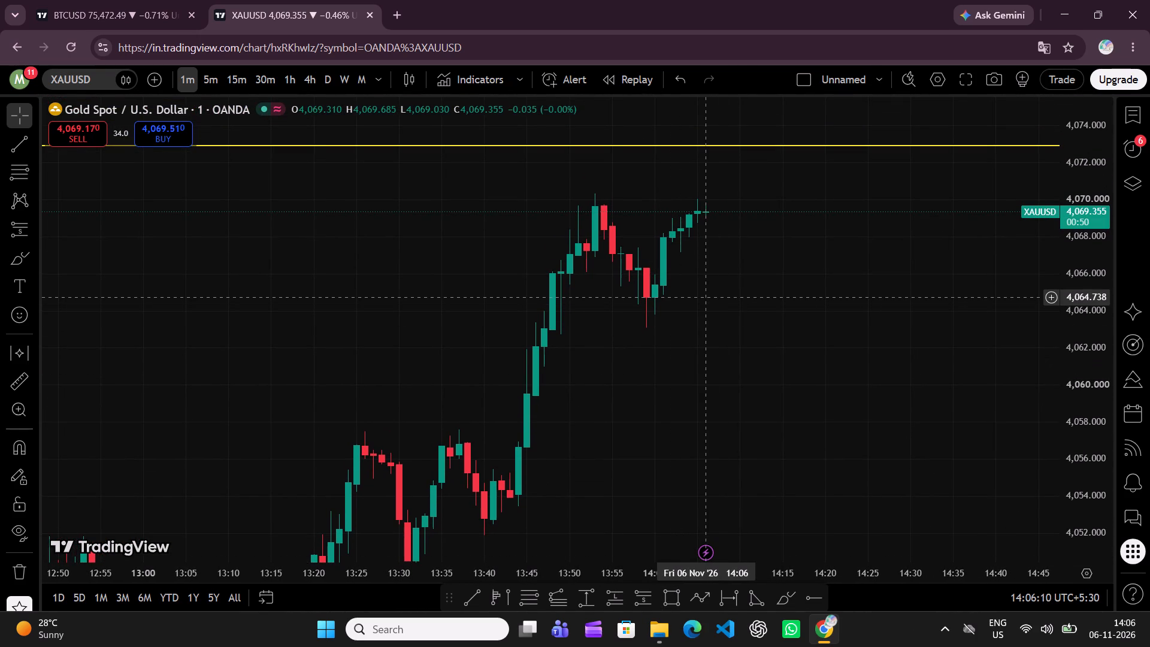
Set the XAUUSD chart to the 1-hour timeframe and view the candles between the two yellow lines.
click(236, 76)
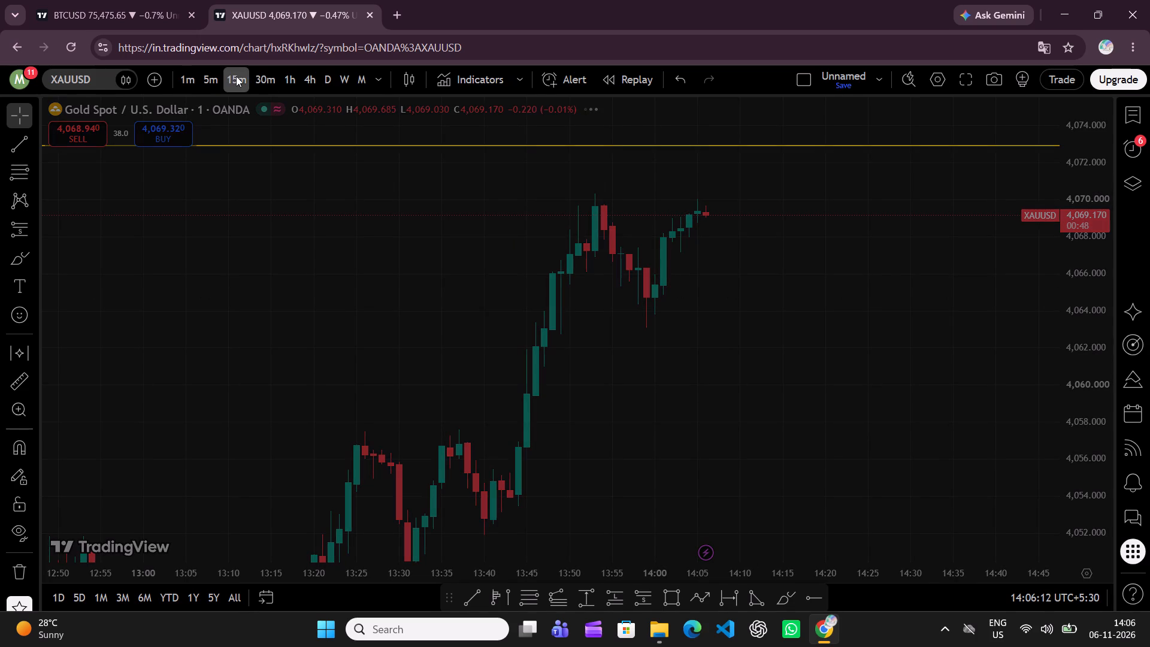
click(290, 79)
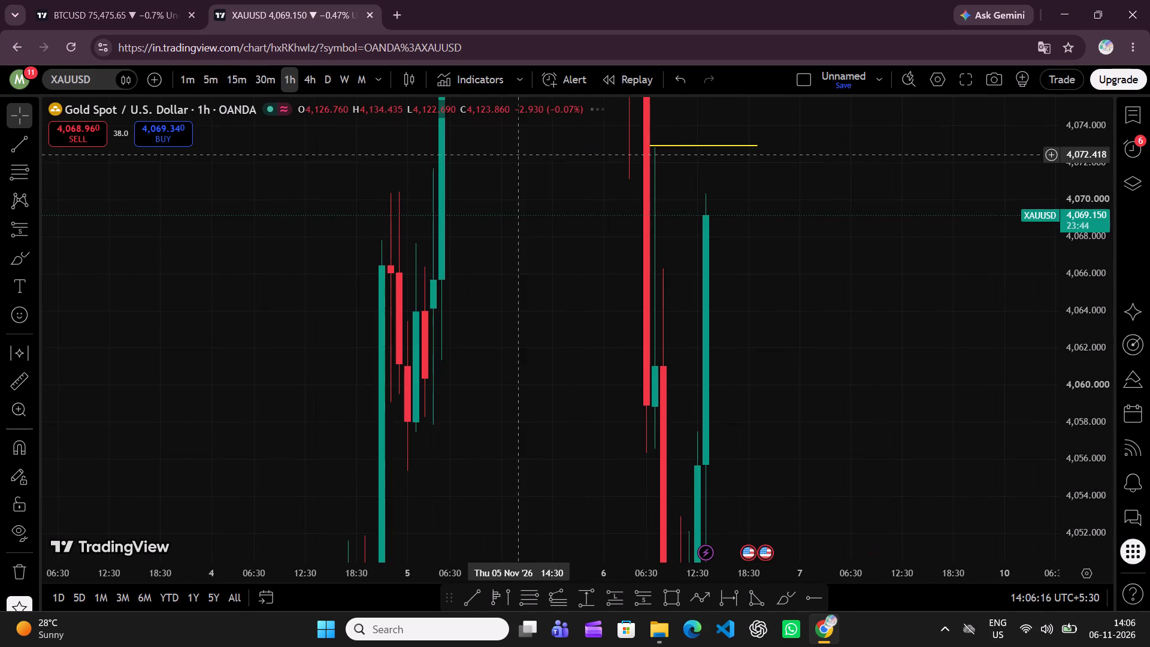
scroll(1106, 296, down, 10)
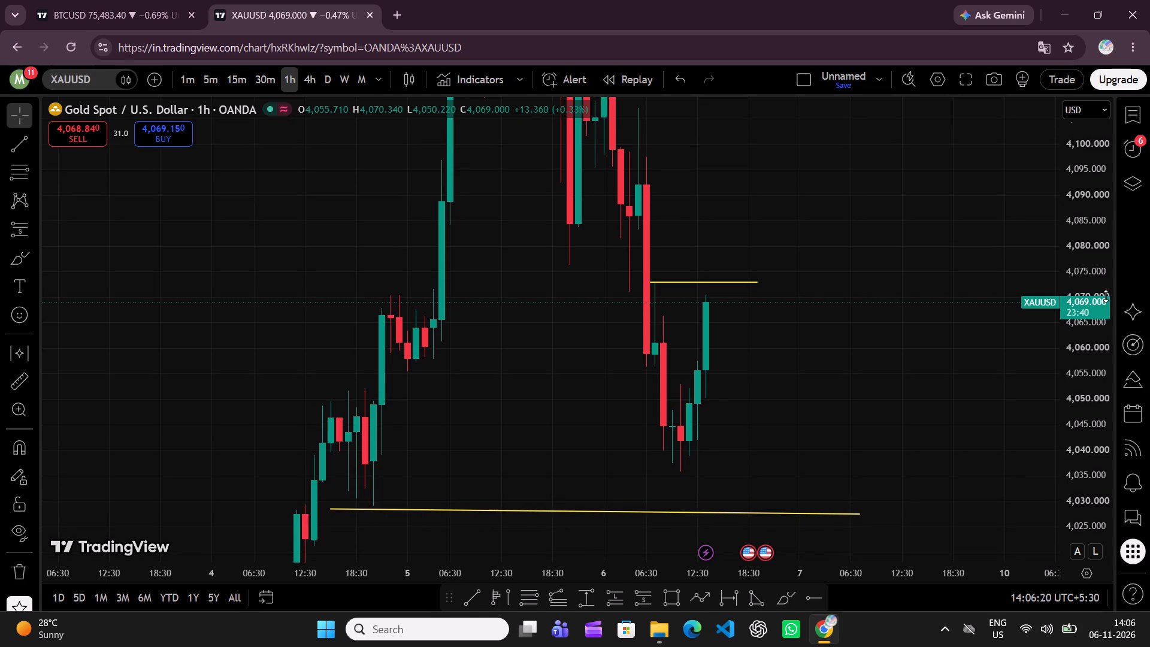
scroll(1106, 296, down, 2)
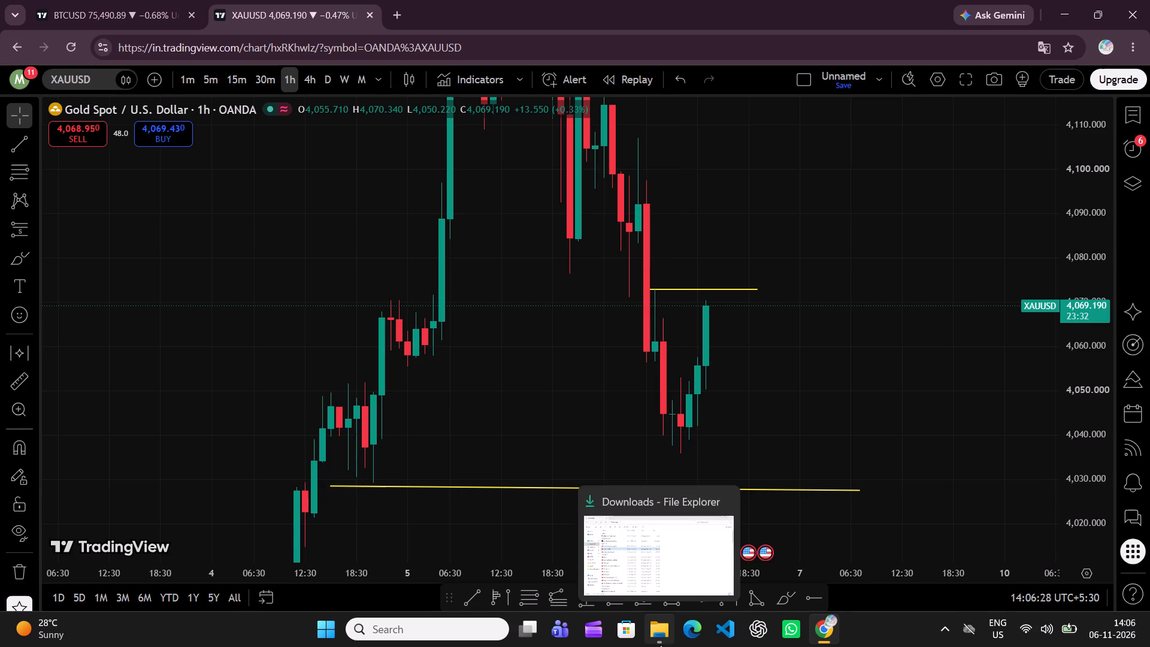
Close the Downloads window of File Explorer.
click(724, 501)
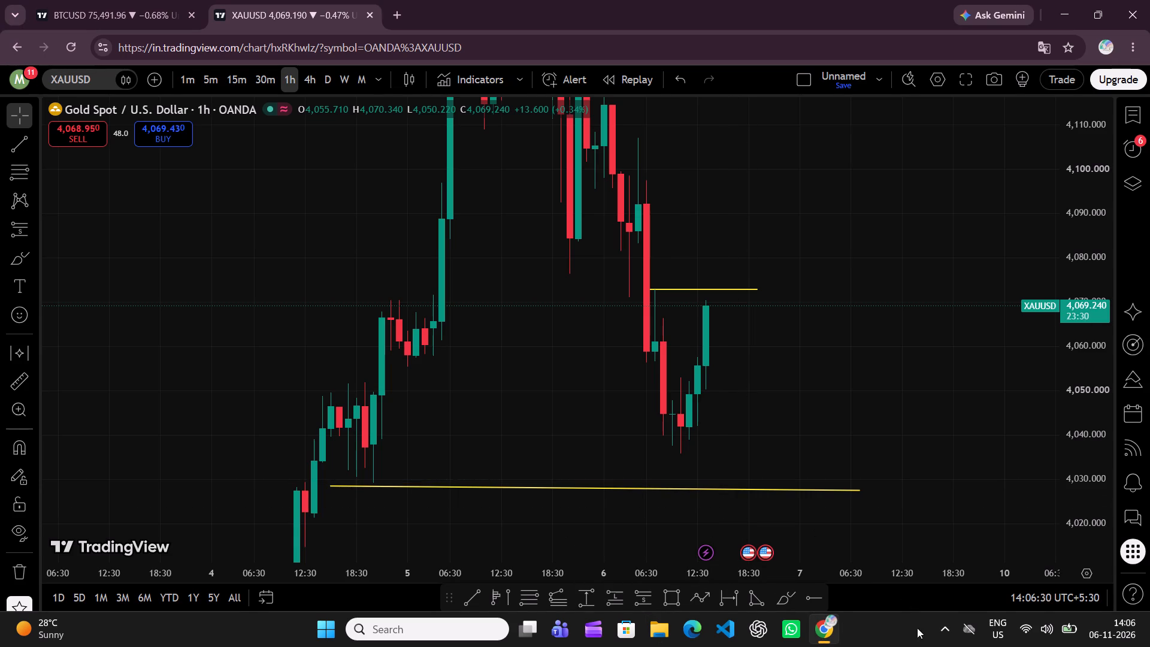
Show the hidden background app icons in the system tray.
click(952, 641)
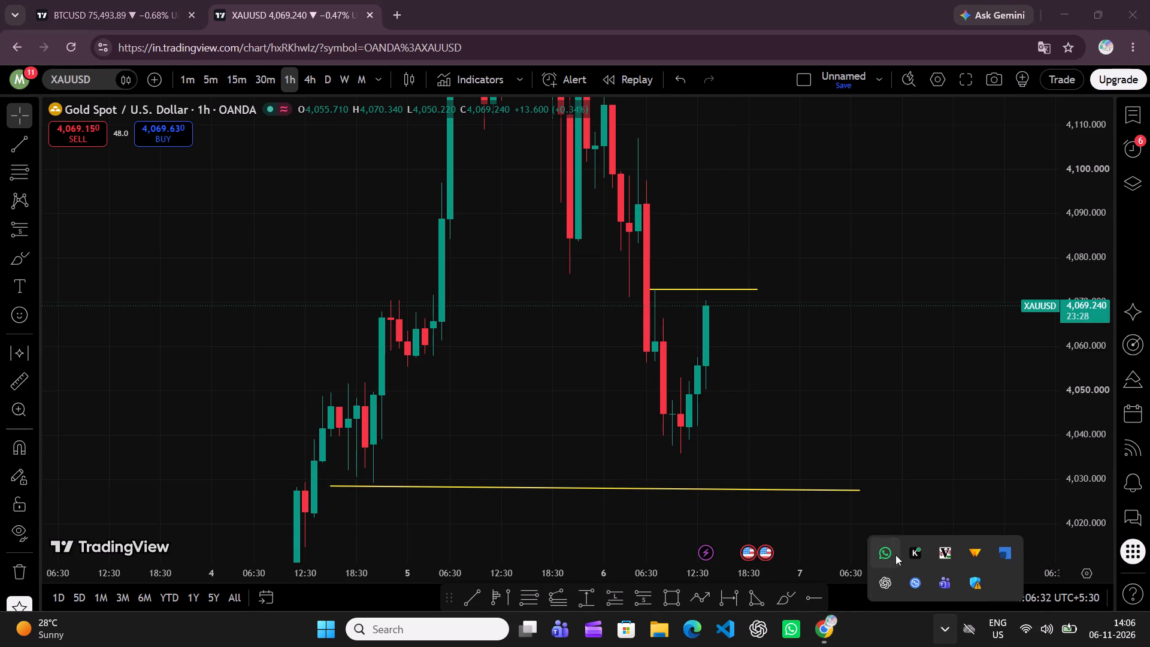